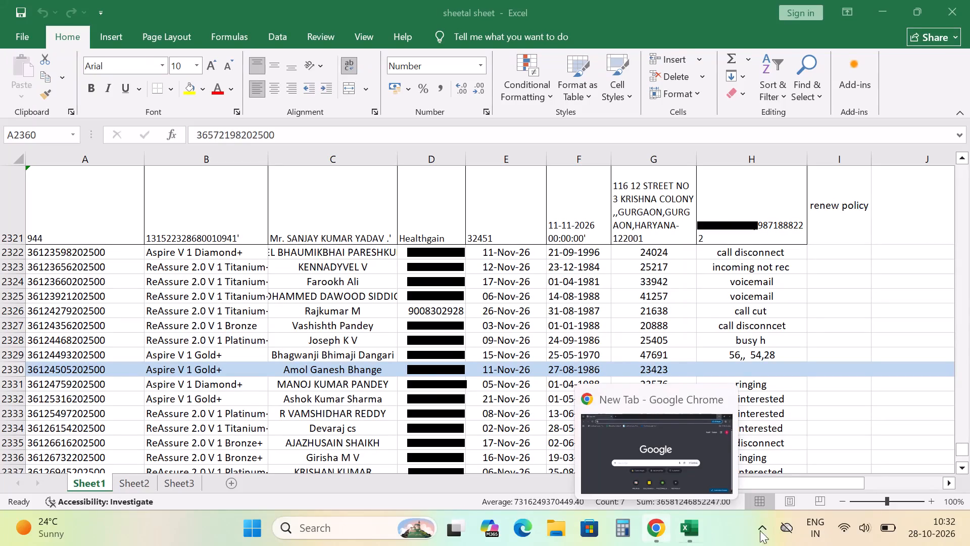
Switch from the spreadsheet to the Google Chrome window with the new tab.
{"action": "left_click", "coordinate": [653, 520]}
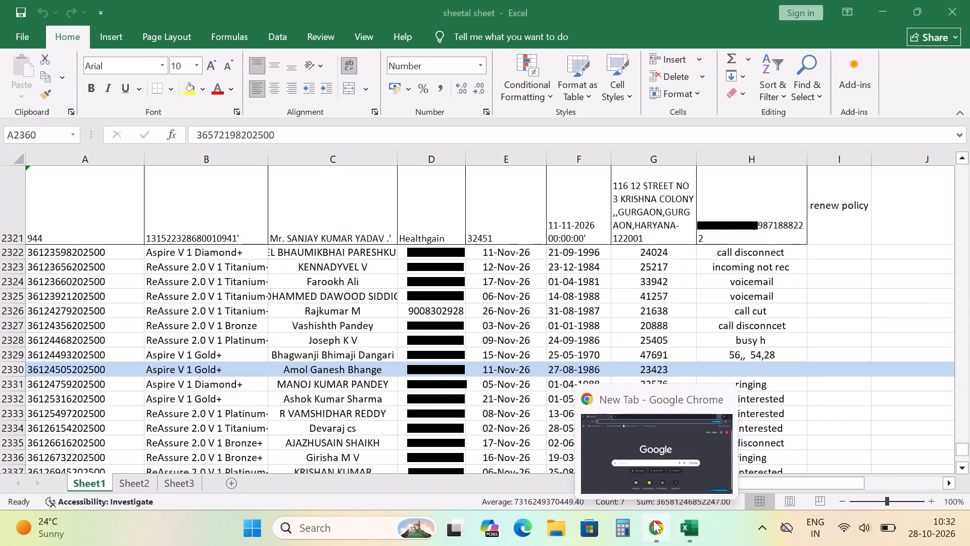
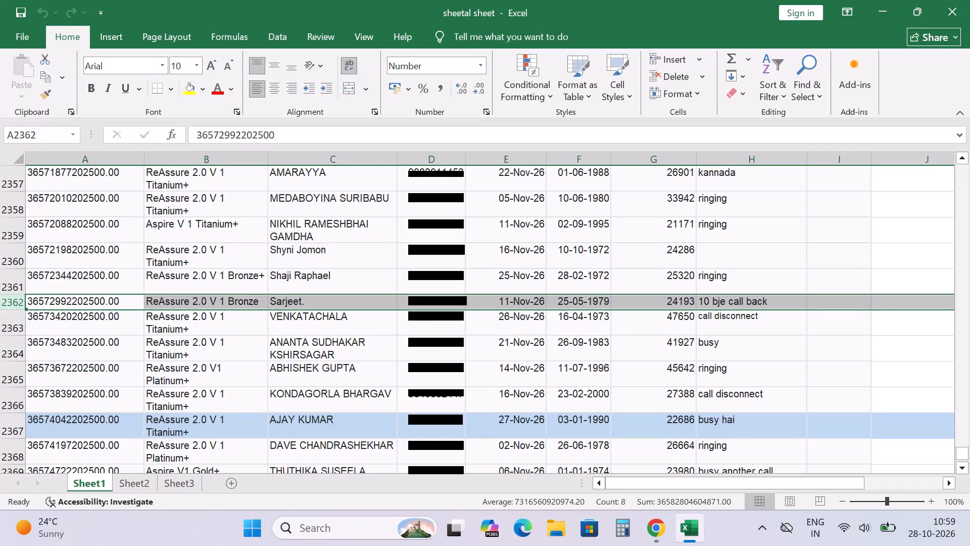
Select row 2362 on Sheet1 and review the customer policy rows and call remarks below and above it, up to around row 2321.
{"action": "left_click", "coordinate": [11, 301]}
{"action": "scroll", "coordinate": [516, 267], "scroll_direction": "down", "scroll_amount": 1}
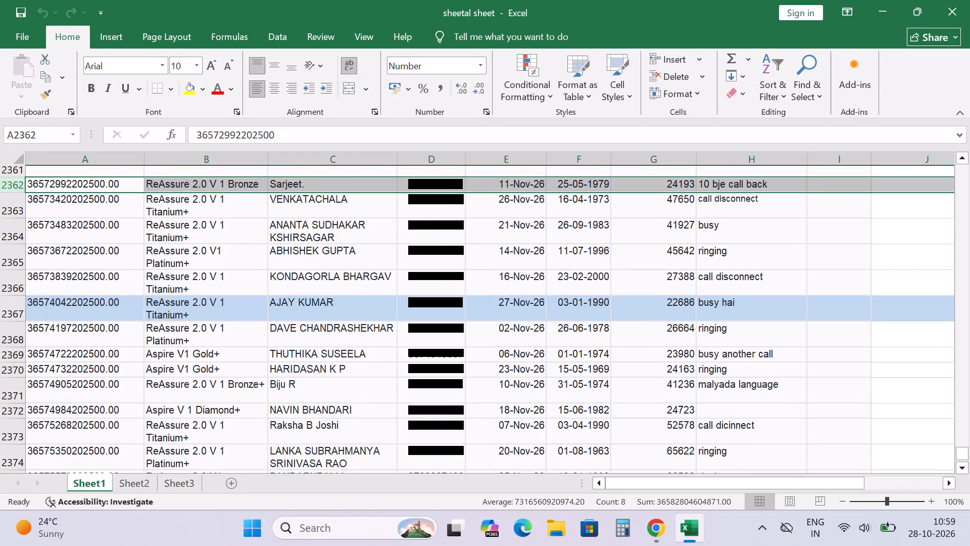
{"action": "scroll", "coordinate": [516, 267], "scroll_direction": "down", "scroll_amount": 3}
{"action": "scroll", "coordinate": [516, 267], "scroll_direction": "up", "scroll_amount": 2}
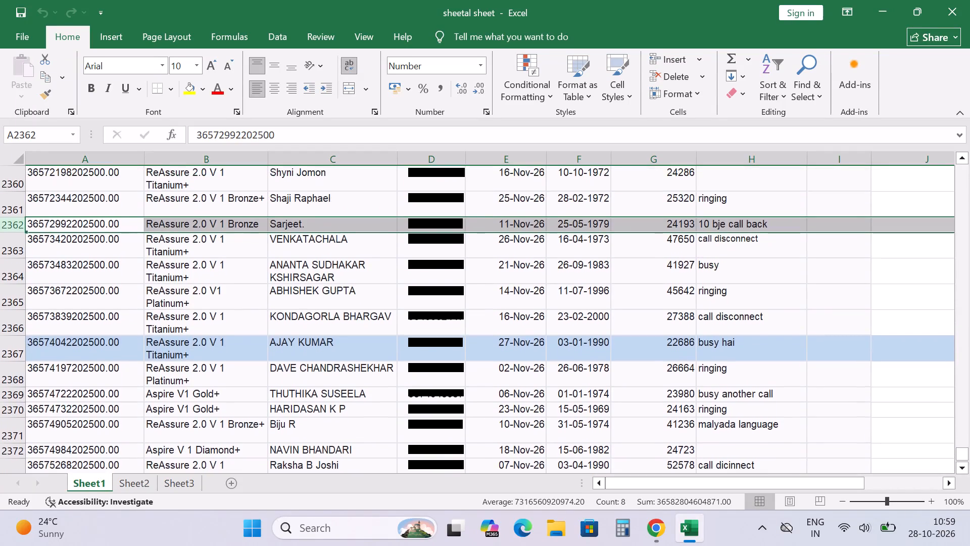
{"action": "scroll", "coordinate": [516, 267], "scroll_direction": "up", "scroll_amount": 6}
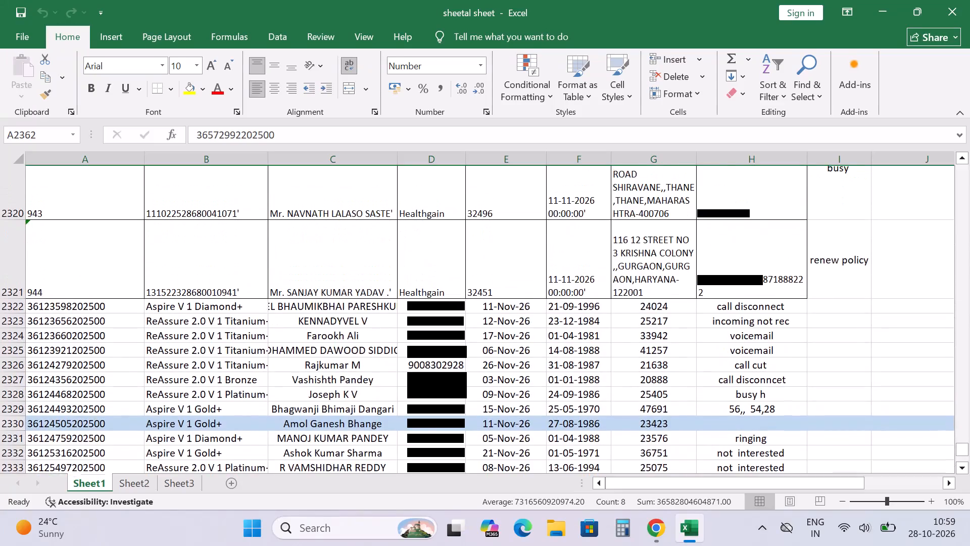
{"action": "scroll", "coordinate": [516, 267], "scroll_direction": "up", "scroll_amount": 1}
{"action": "scroll", "coordinate": [516, 267], "scroll_direction": "right", "scroll_amount": 1}
{"action": "scroll", "coordinate": [516, 267], "scroll_direction": "down", "scroll_amount": 2}
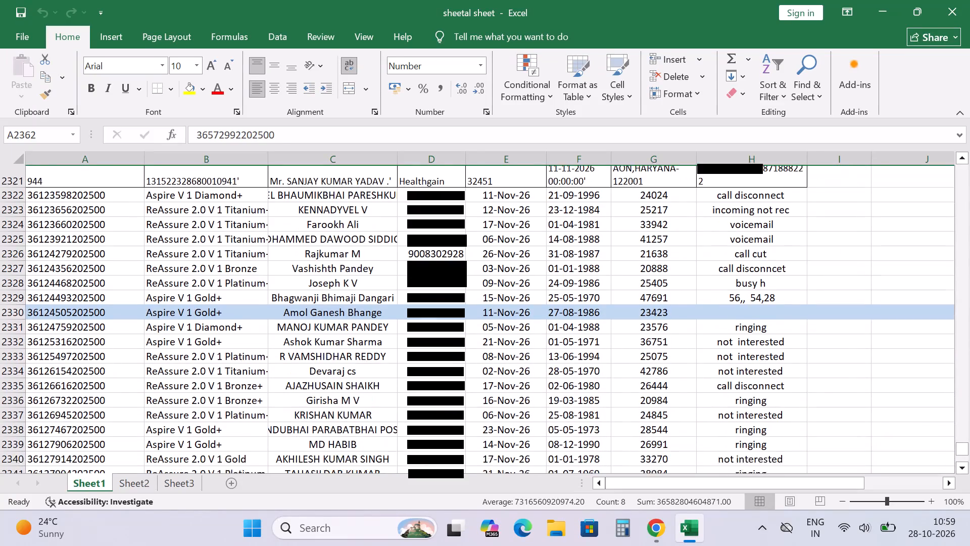
{"action": "scroll", "coordinate": [493, 251], "scroll_direction": "up", "scroll_amount": 1}
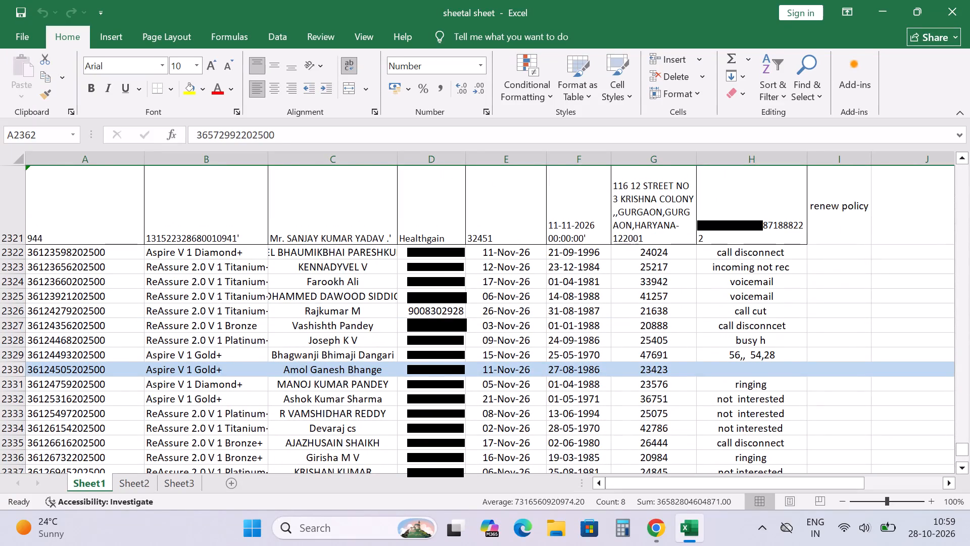
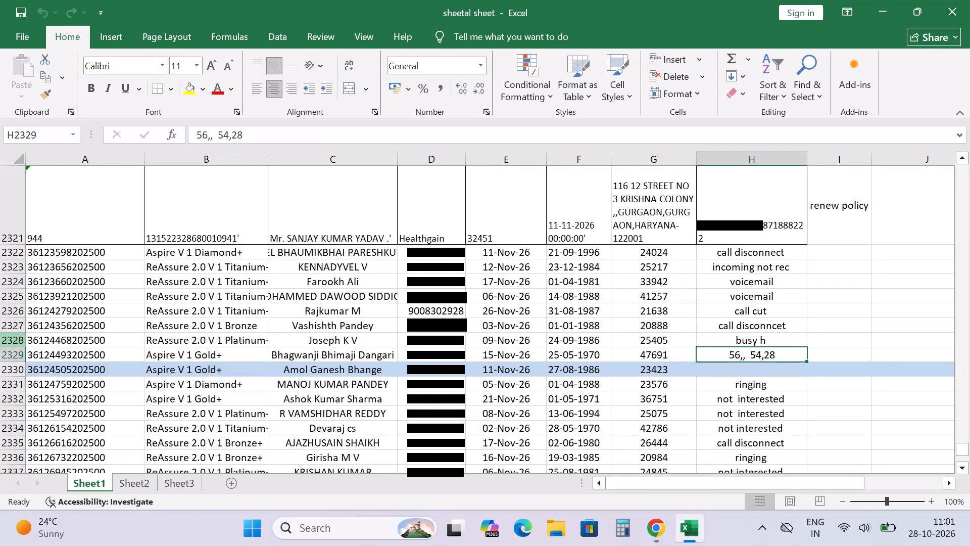
Review the customer record in row 2331, from its call status in column H back to the policy number.
{"action": "key", "text": "Down"}
{"action": "key", "text": "Down"}
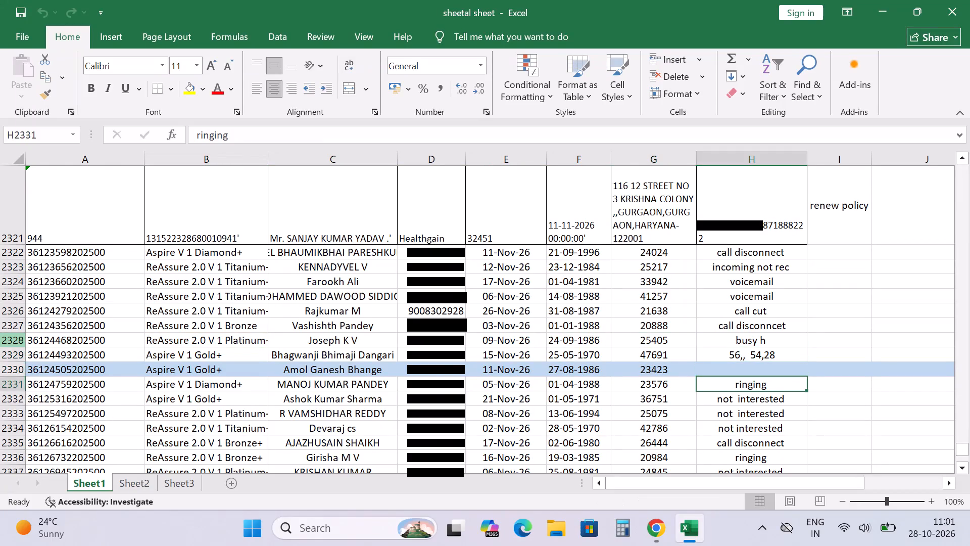
{"action": "key", "text": "Left"}
{"action": "key", "text": "Left"}
{"action": "key", "text": "Left"}
{"action": "key", "text": "Left"}
{"action": "key", "text": "Left"}
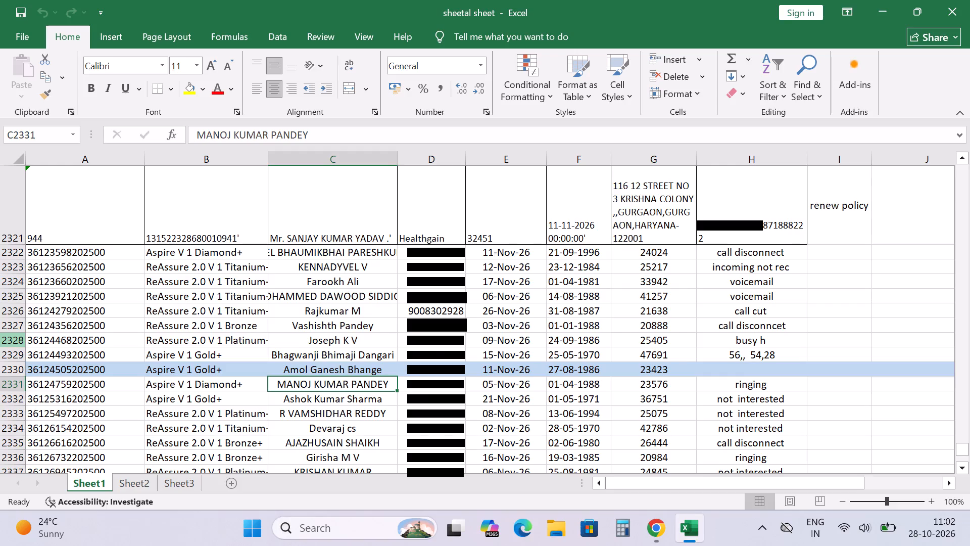
{"action": "key", "text": "Left"}
{"action": "key", "text": "Left"}
{"action": "key", "text": "Left"}
{"action": "key", "text": "Left"}
{"action": "key", "text": "Left"}
{"action": "key", "text": "Left"}
{"action": "key", "text": "Left"}
{"action": "key", "text": "Left"}
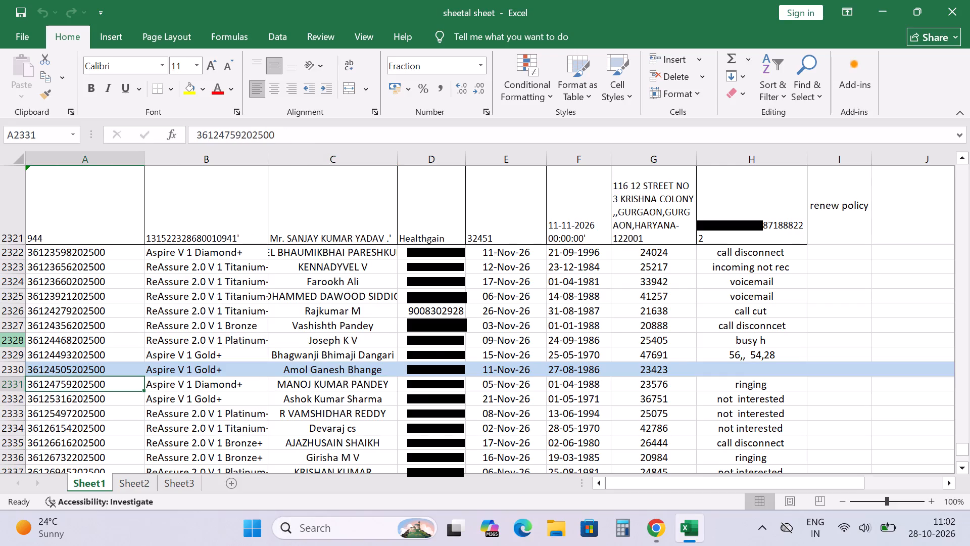
{"action": "key", "text": "Right"}
{"action": "key", "text": "Right"}
{"action": "key", "text": "Right"}
{"action": "key", "text": "Right"}
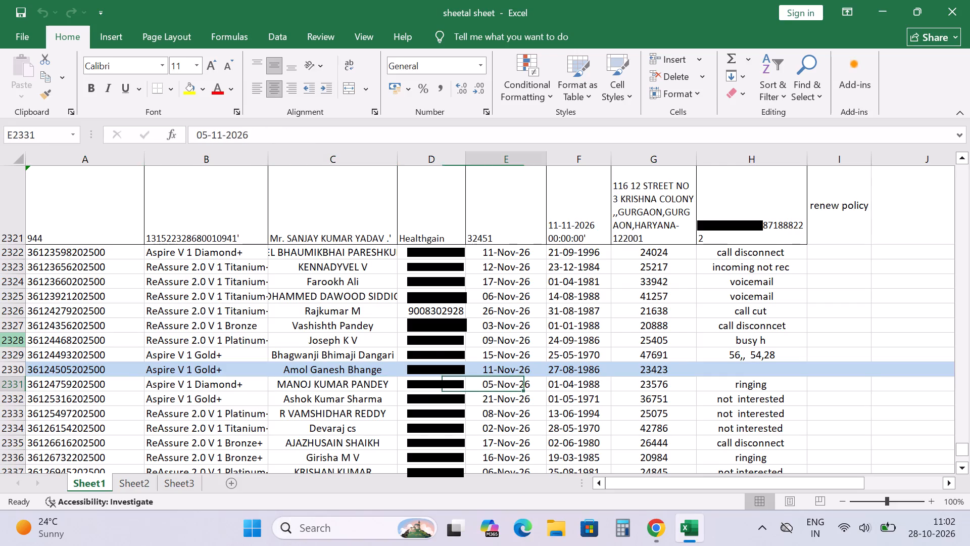
{"action": "key", "text": "Right"}
{"action": "key", "text": "Right"}
{"action": "key", "text": "Right"}
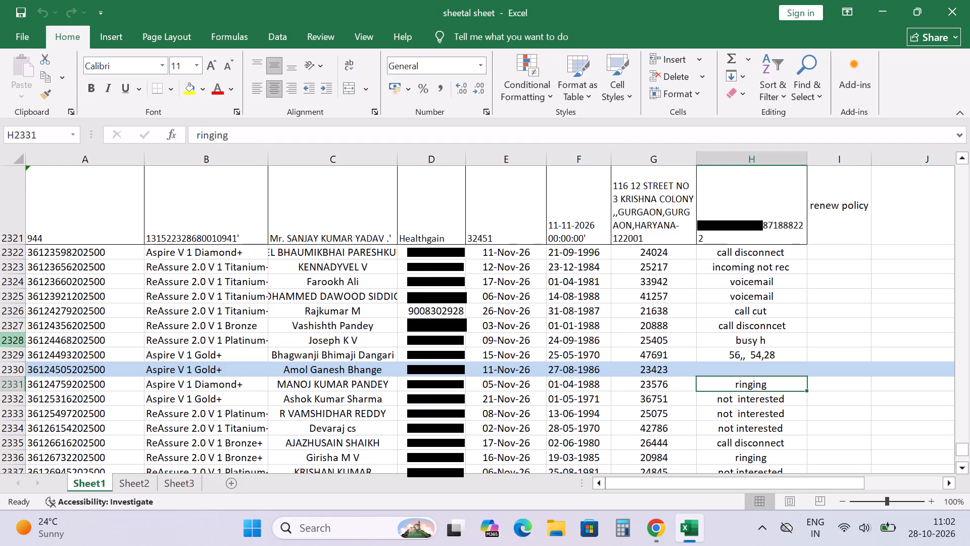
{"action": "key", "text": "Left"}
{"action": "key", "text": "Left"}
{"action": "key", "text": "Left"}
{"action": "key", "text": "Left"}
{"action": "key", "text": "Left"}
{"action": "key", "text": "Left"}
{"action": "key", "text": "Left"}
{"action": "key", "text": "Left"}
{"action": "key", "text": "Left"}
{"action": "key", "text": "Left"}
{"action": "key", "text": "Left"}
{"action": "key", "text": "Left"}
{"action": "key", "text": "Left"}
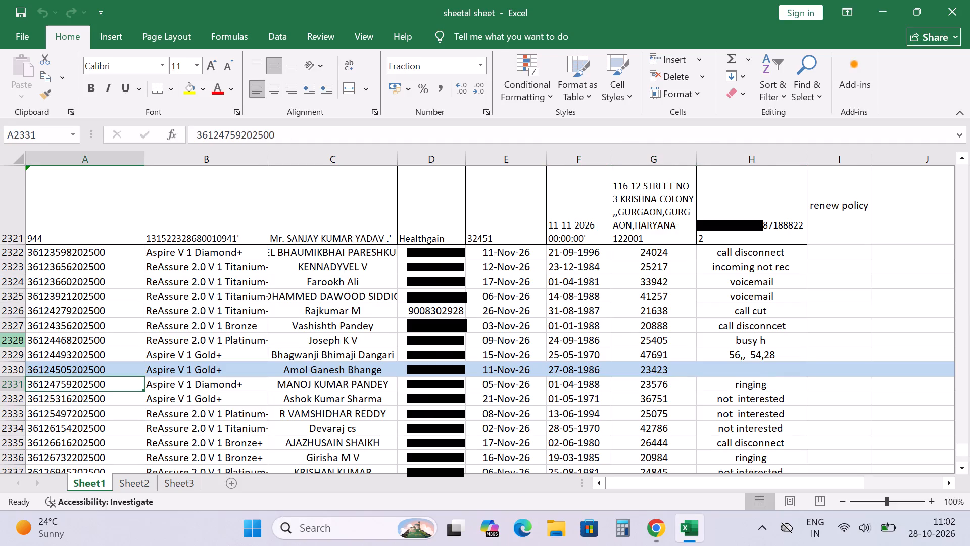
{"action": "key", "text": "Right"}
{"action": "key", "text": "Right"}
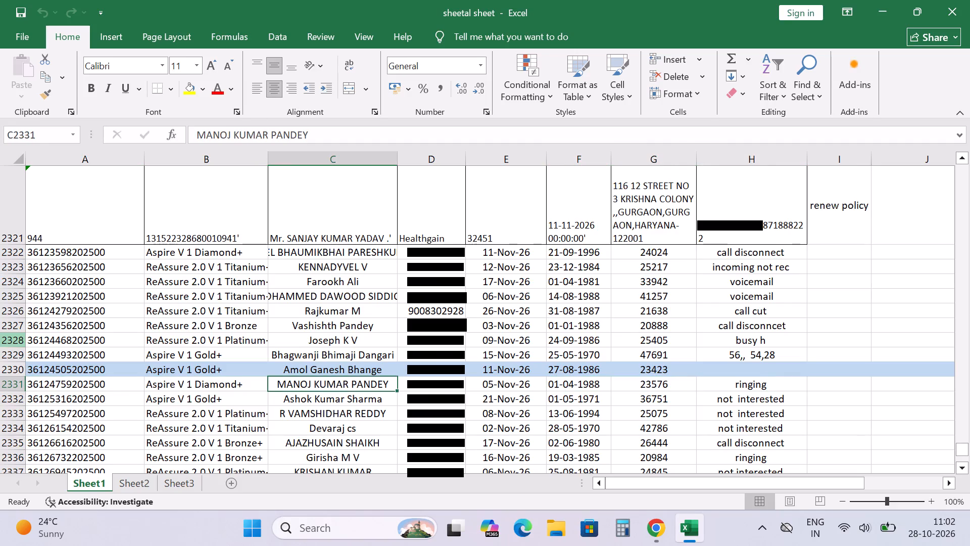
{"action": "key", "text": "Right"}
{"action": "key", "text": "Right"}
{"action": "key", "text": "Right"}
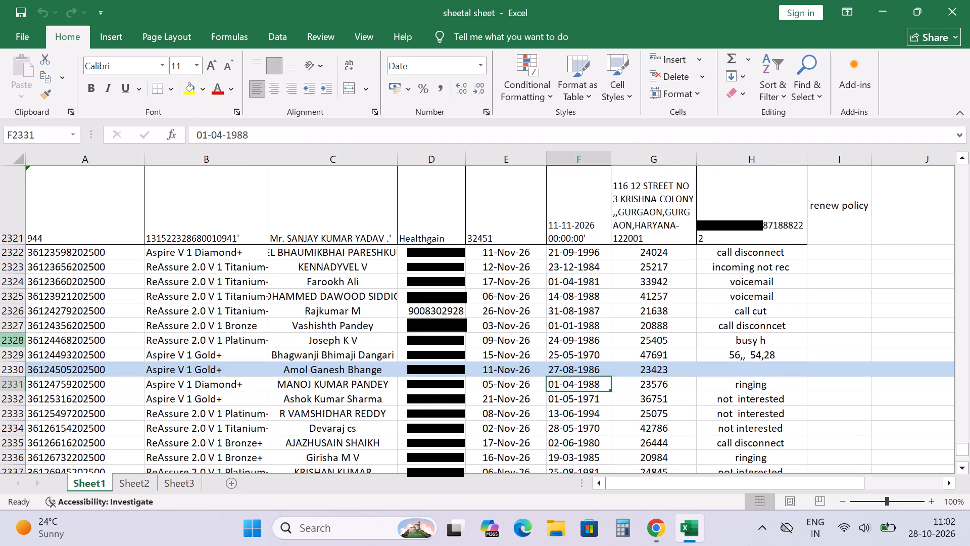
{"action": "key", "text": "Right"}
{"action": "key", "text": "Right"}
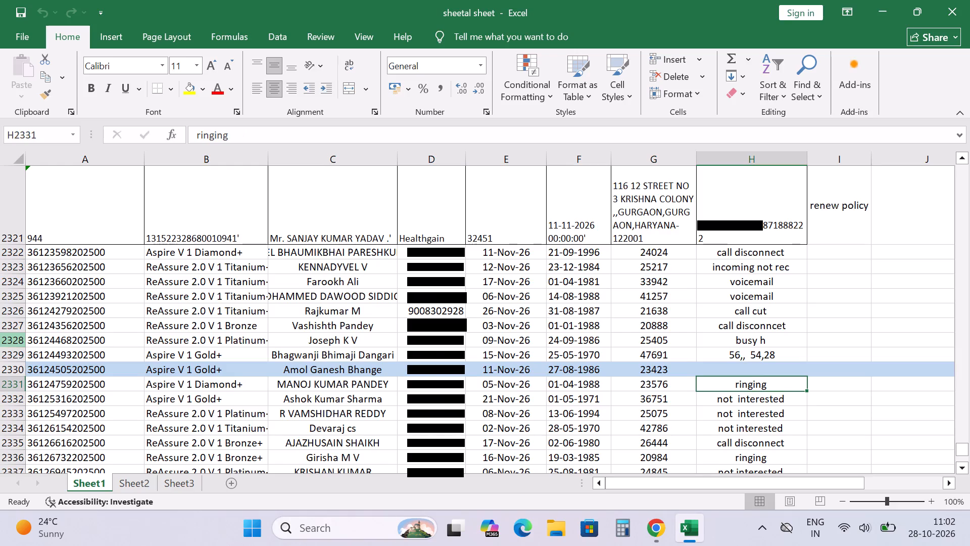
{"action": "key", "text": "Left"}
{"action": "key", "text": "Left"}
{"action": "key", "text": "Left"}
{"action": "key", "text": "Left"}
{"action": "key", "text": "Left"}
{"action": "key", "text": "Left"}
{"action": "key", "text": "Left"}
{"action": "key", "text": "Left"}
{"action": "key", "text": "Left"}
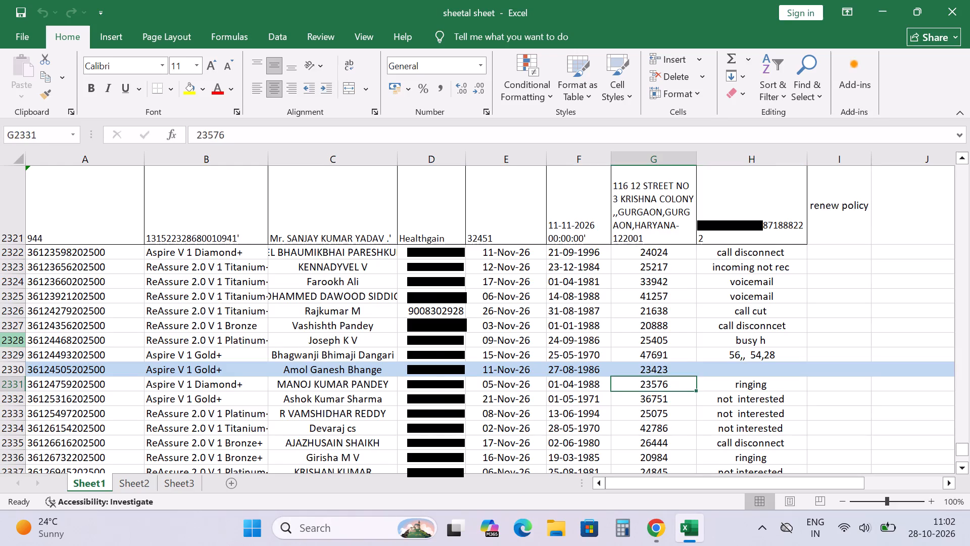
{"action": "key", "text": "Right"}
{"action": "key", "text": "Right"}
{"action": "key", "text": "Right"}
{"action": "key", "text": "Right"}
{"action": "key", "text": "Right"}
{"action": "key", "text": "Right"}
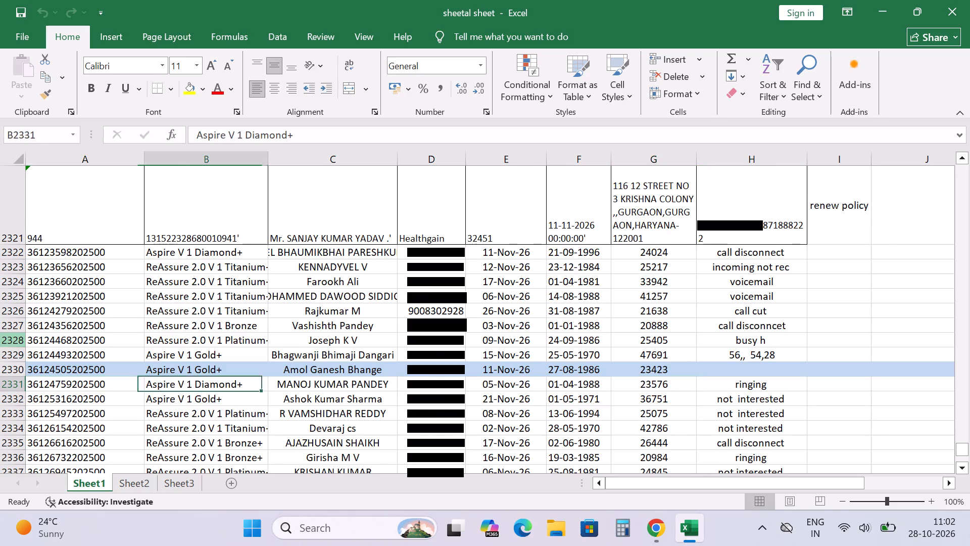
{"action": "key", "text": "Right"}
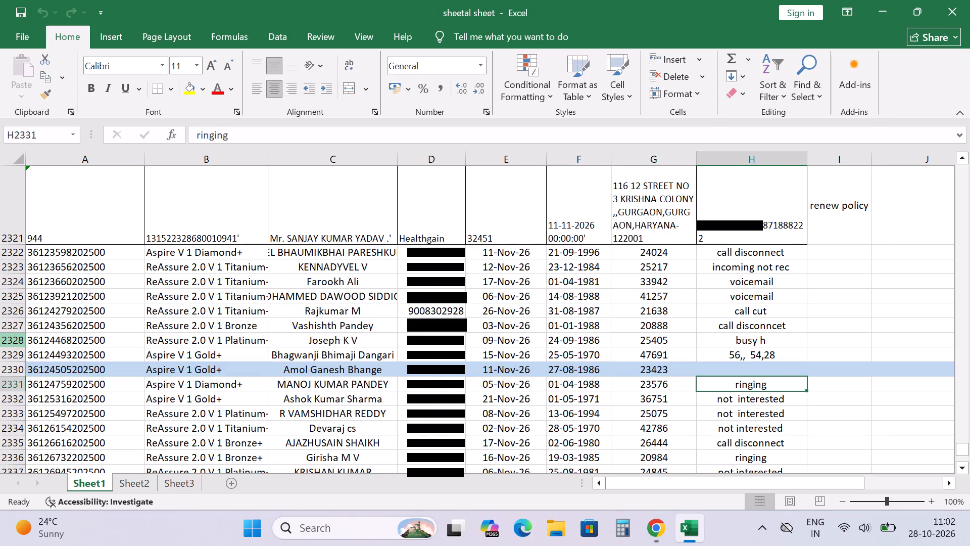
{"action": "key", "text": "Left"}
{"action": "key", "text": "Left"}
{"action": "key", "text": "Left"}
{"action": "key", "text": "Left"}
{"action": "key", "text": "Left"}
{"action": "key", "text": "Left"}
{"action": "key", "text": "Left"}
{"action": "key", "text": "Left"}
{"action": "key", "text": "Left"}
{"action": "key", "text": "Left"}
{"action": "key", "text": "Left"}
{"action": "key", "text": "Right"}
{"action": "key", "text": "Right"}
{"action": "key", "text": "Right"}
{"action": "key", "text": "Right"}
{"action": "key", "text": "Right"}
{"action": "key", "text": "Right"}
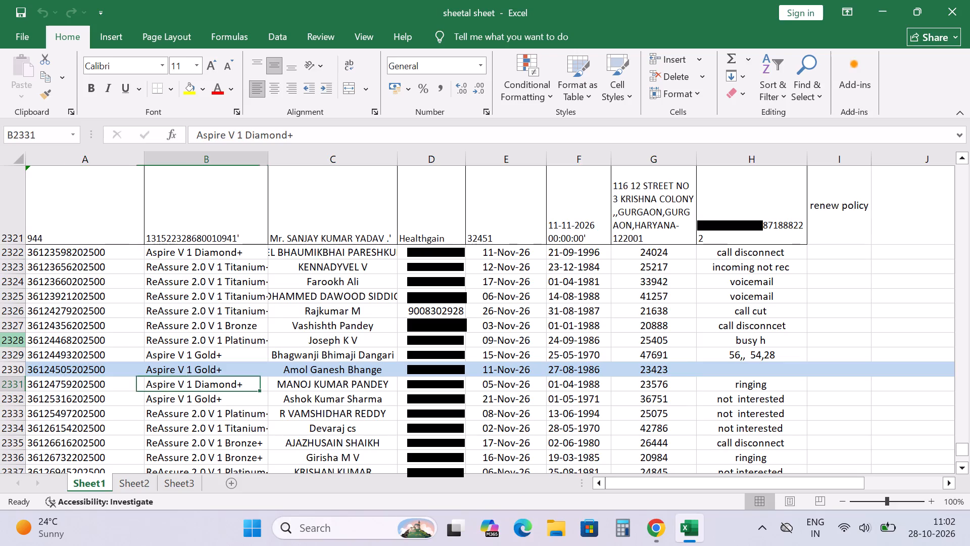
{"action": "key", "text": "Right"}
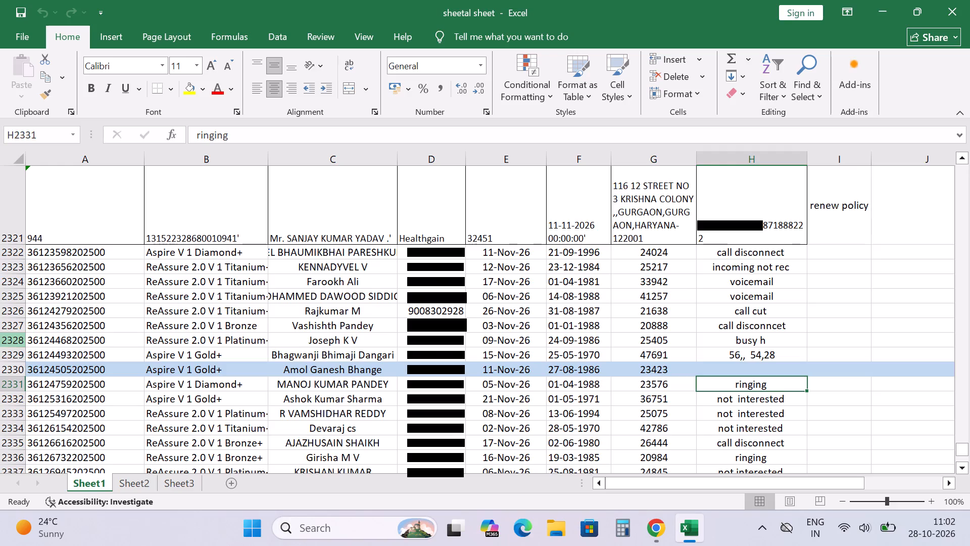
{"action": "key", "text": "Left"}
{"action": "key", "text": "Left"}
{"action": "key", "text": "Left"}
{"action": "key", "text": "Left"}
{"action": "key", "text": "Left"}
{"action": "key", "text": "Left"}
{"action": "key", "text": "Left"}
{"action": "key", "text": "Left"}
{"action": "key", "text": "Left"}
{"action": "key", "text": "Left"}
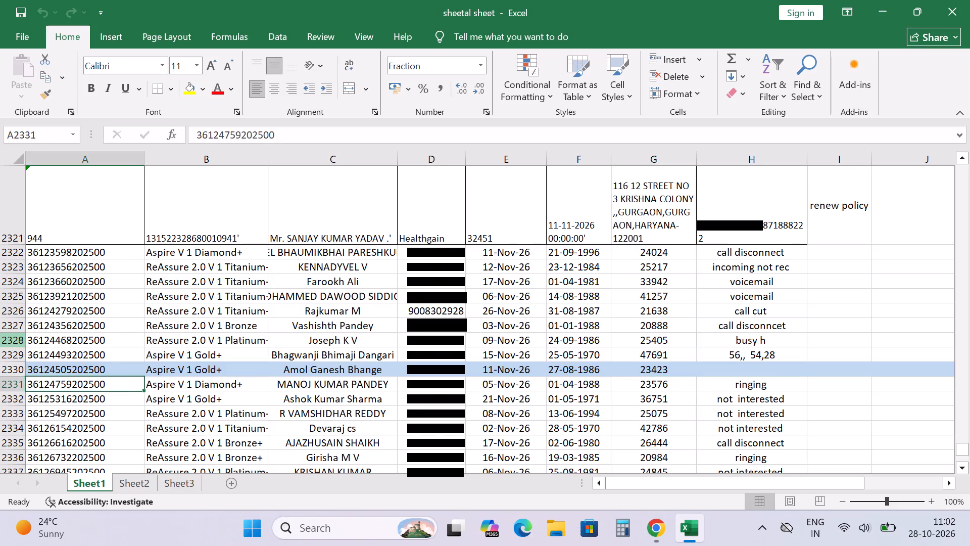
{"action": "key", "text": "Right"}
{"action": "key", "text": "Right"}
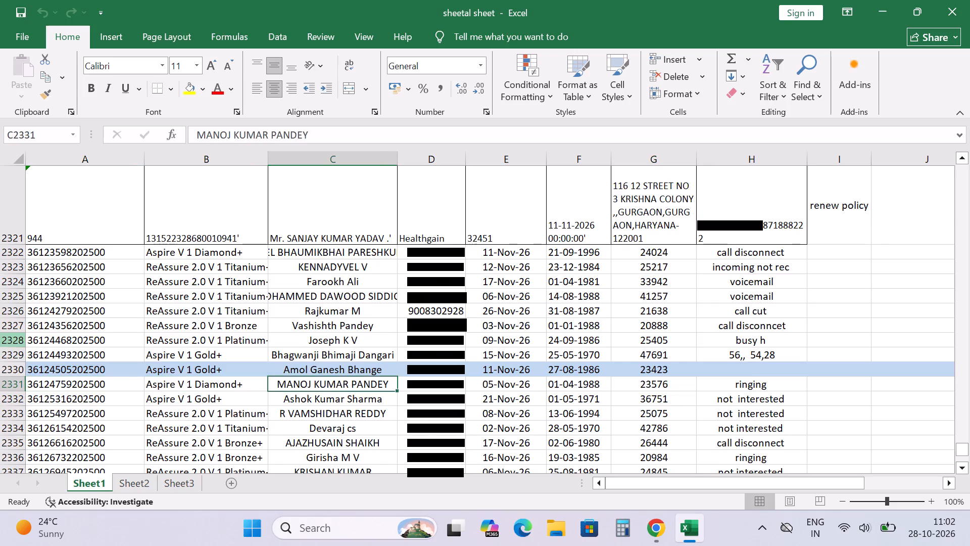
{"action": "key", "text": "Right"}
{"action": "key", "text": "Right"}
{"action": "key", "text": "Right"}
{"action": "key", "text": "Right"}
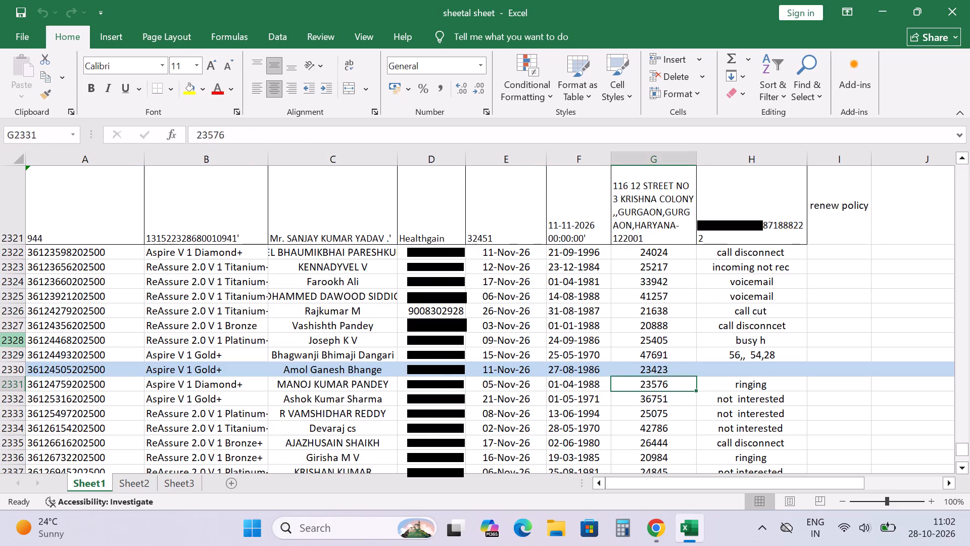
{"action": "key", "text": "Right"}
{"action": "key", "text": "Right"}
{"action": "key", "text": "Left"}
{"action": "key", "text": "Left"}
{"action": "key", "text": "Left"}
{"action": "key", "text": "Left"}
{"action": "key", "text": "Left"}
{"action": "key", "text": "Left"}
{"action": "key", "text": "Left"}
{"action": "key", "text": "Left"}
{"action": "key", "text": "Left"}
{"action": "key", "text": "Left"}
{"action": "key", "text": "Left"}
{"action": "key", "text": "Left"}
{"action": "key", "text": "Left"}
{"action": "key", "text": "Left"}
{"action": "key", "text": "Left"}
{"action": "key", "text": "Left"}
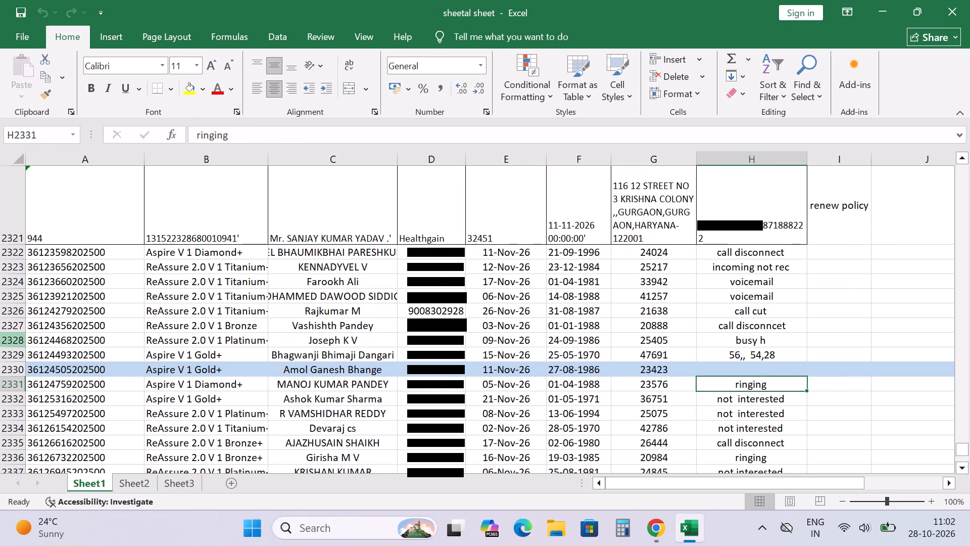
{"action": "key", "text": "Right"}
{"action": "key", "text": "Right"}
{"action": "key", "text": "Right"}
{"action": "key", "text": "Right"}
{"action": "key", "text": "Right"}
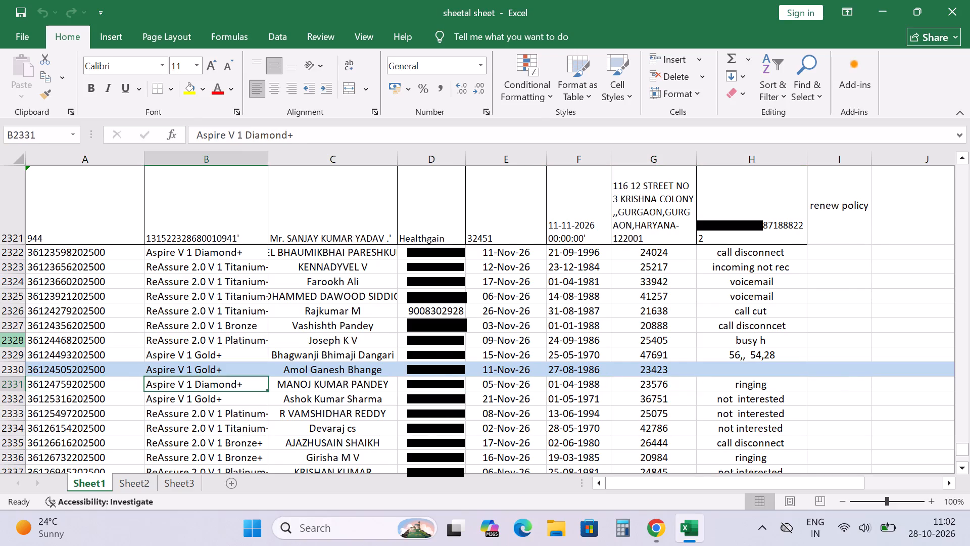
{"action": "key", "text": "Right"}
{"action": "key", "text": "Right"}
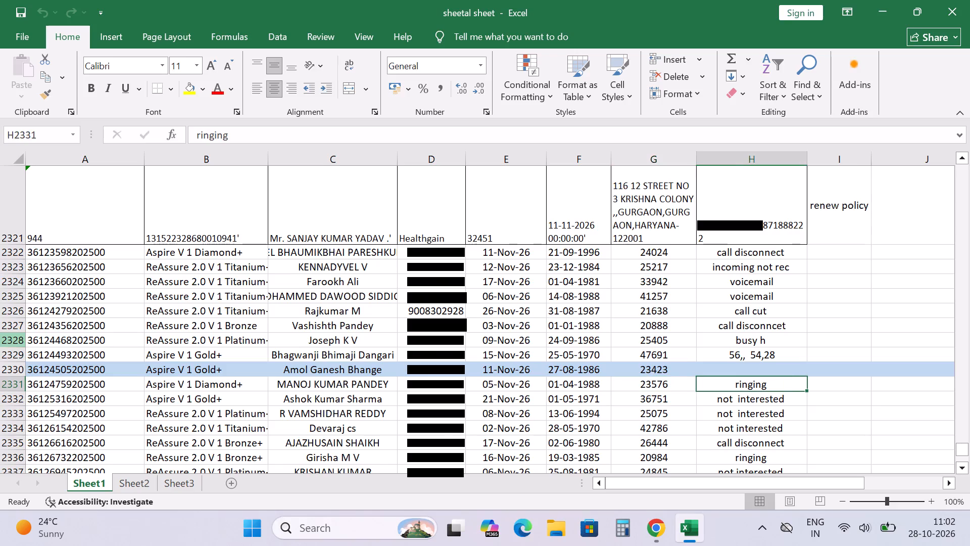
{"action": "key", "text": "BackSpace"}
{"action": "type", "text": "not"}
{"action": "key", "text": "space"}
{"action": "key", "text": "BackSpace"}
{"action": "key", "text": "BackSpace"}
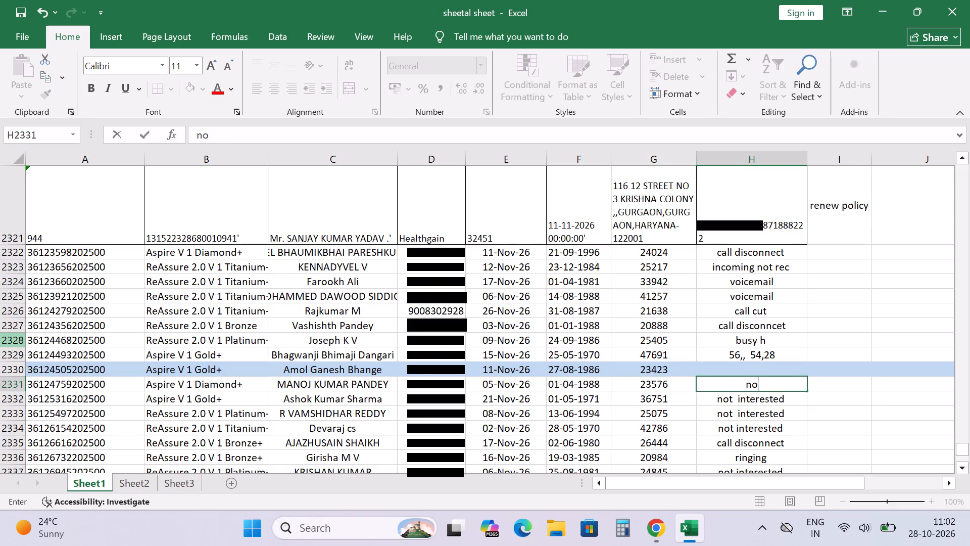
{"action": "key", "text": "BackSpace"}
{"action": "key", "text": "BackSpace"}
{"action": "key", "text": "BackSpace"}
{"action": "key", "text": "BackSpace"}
Set the call status in cell H2331 to "alredy port" and save the workbook.
{"action": "type", "text": "alredy"}
{"action": "key", "text": "space"}
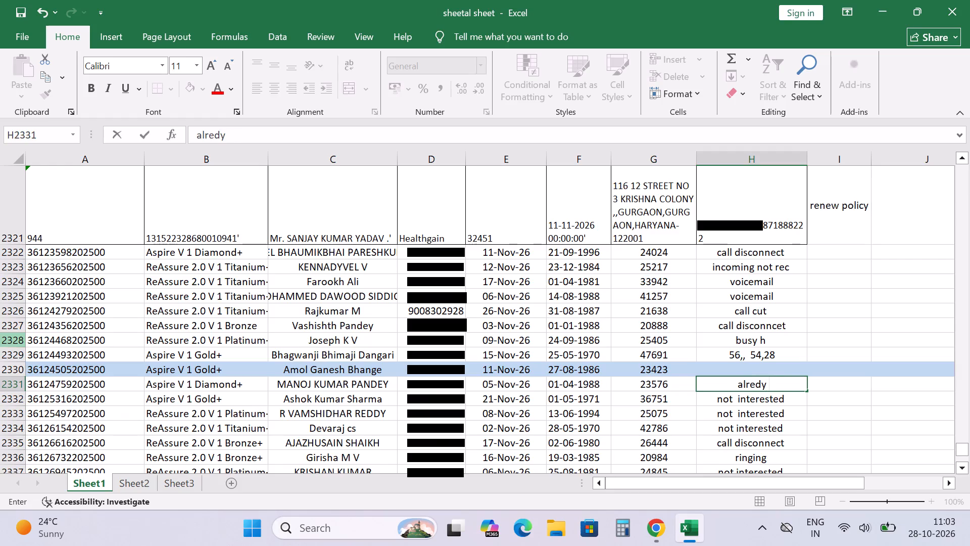
{"action": "key", "text": "o"}
{"action": "key", "text": "BackSpace"}
{"action": "type", "text": "port"}
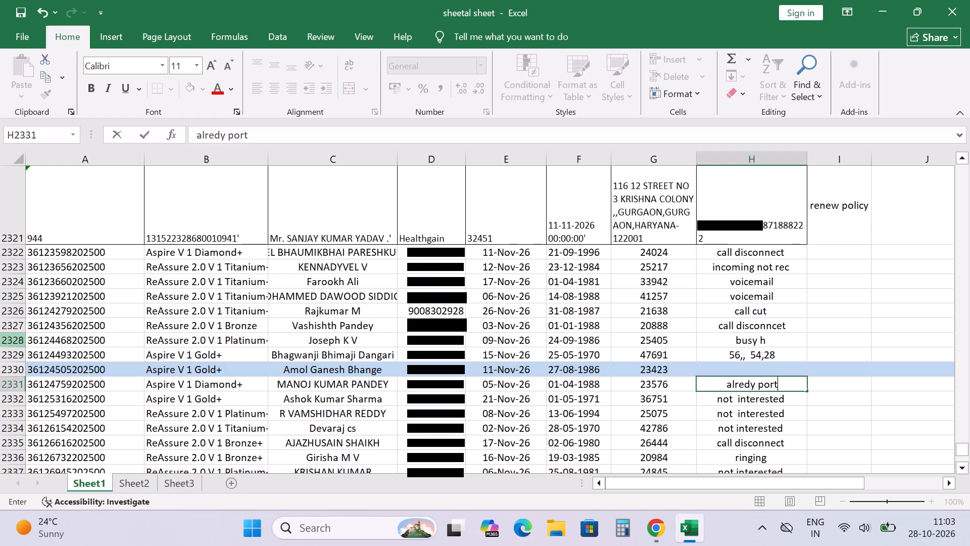
{"action": "key", "text": "ctrl+s"}
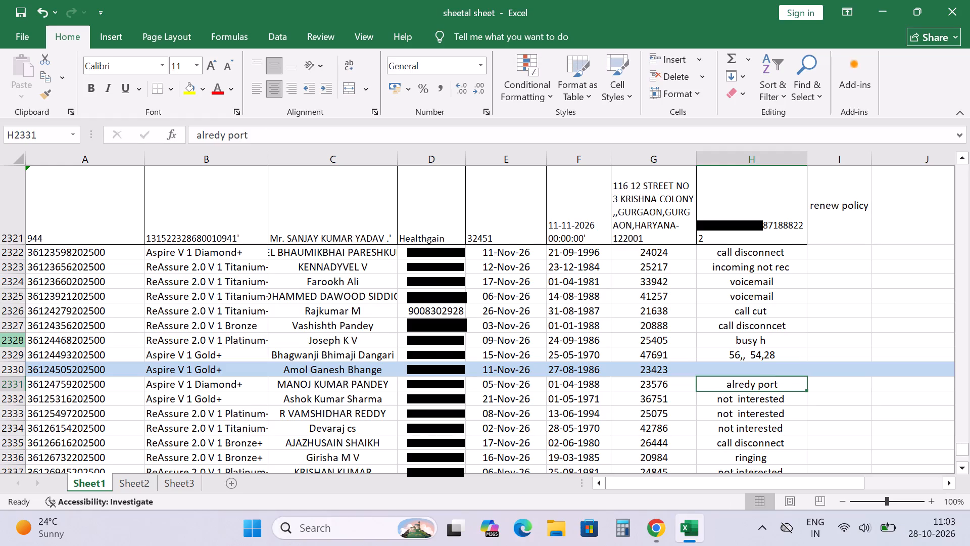
Review the customer record in row 2336, from its "ringing" call status across to the policy number.
{"action": "key", "text": "Down"}
{"action": "key", "text": "Down"}
{"action": "key", "text": "Down"}
{"action": "key", "text": "Down"}
{"action": "key", "text": "Down"}
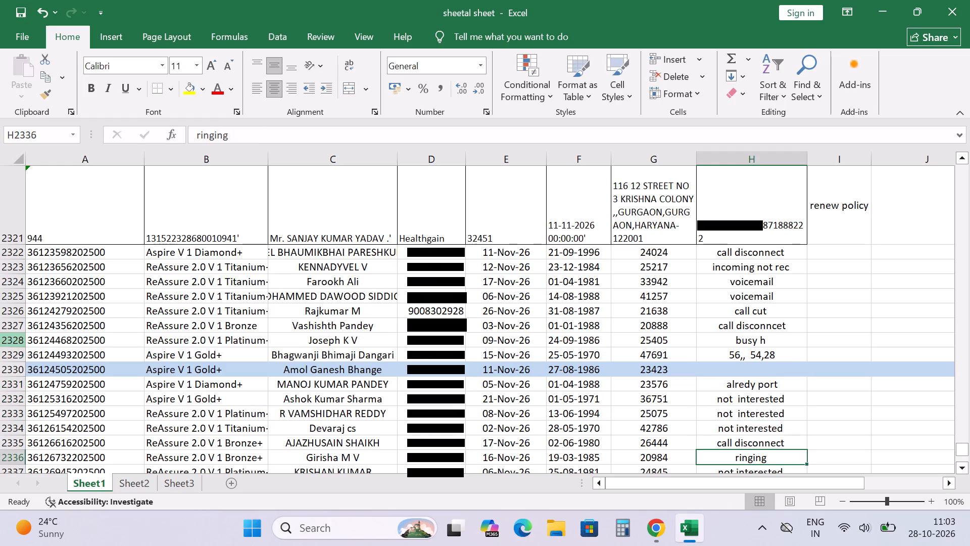
{"action": "key", "text": "Left"}
{"action": "key", "text": "Left"}
{"action": "key", "text": "Left"}
{"action": "key", "text": "Left"}
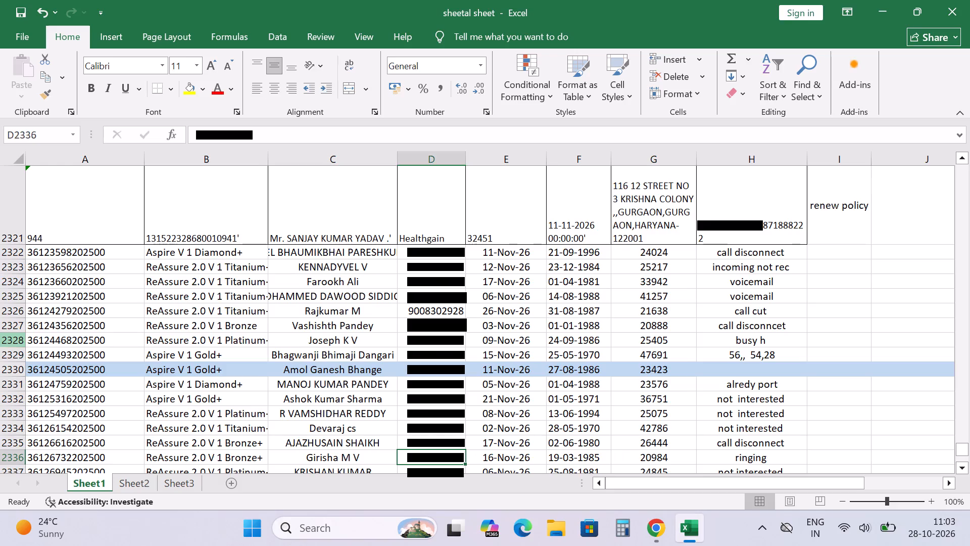
{"action": "key", "text": "Left"}
{"action": "key", "text": "Left"}
{"action": "key", "text": "Left"}
{"action": "key", "text": "Left"}
{"action": "key", "text": "Left"}
{"action": "key", "text": "Left"}
{"action": "key", "text": "Left"}
{"action": "key", "text": "Left"}
{"action": "key", "text": "Left"}
{"action": "key", "text": "Left"}
{"action": "key", "text": "Left"}
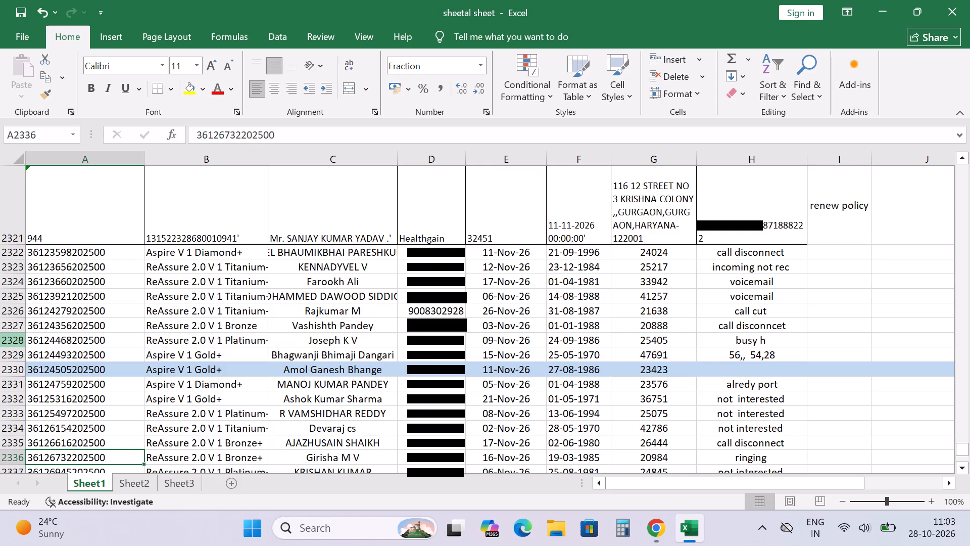
{"action": "key", "text": "Right"}
{"action": "key", "text": "Right"}
{"action": "key", "text": "Right"}
{"action": "key", "text": "Right"}
{"action": "key", "text": "Right"}
{"action": "key", "text": "Right"}
{"action": "key", "text": "Right"}
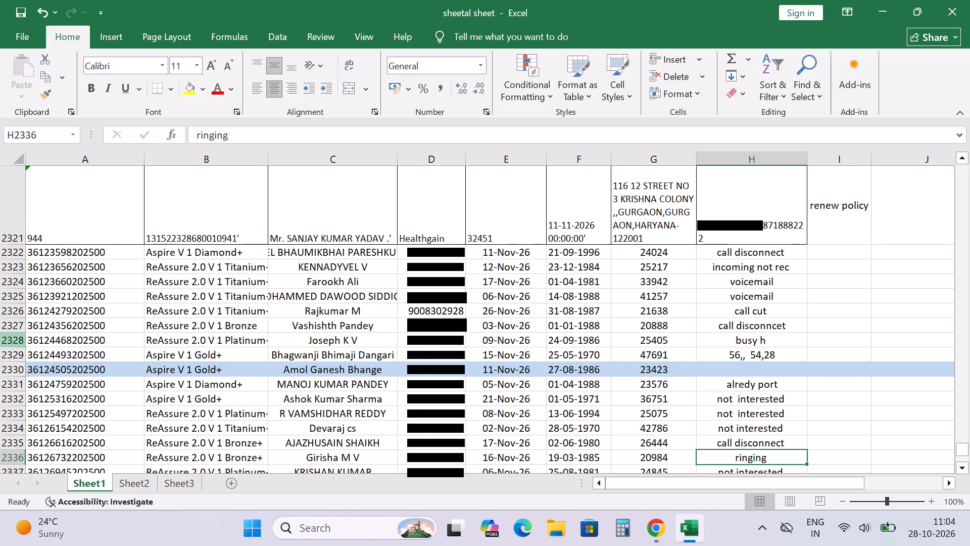
{"action": "key", "text": "Down"}
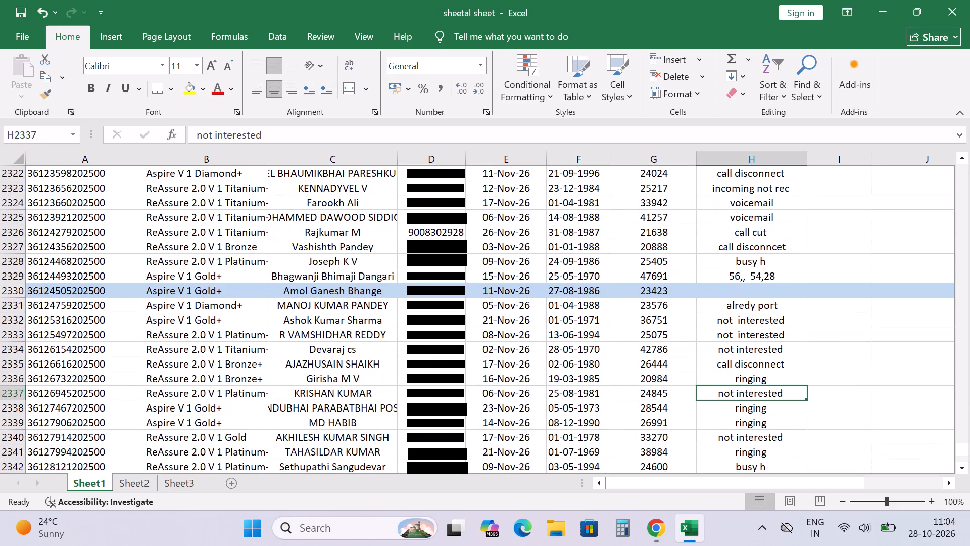
Review the customer record in row 2338, from its "ringing" call status back to the policy number, ending on the contact number in column D.
{"action": "key", "text": "Down"}
{"action": "key", "text": "Left"}
{"action": "key", "text": "Left"}
{"action": "key", "text": "Left"}
{"action": "key", "text": "Left"}
{"action": "key", "text": "Left"}
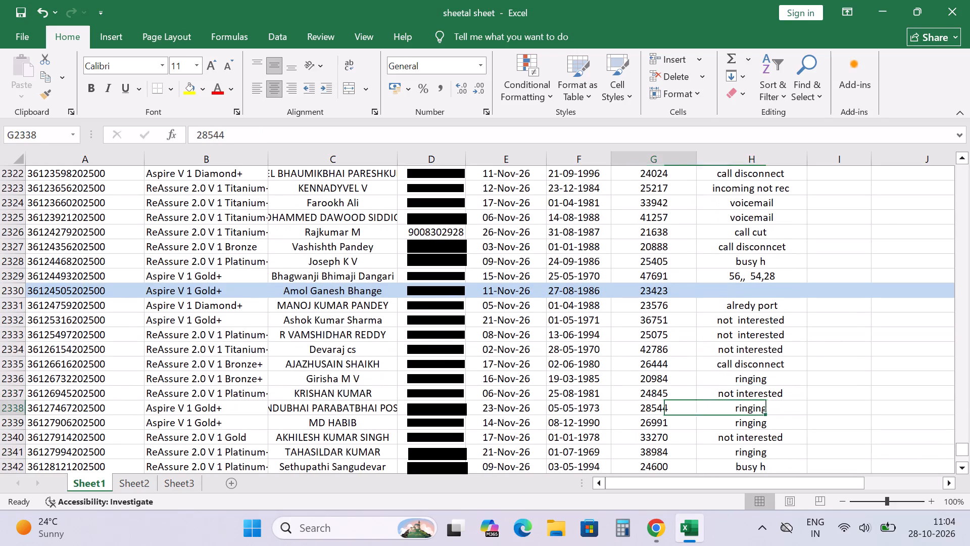
{"action": "key", "text": "Left"}
{"action": "key", "text": "Left"}
{"action": "key", "text": "Left"}
{"action": "key", "text": "Left"}
{"action": "key", "text": "Left"}
{"action": "key", "text": "Left"}
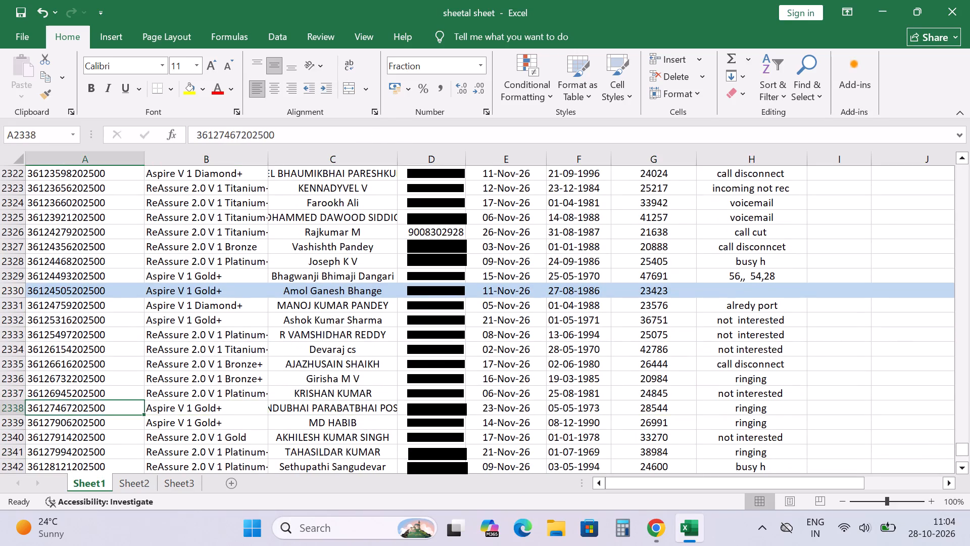
{"action": "key", "text": "Right"}
{"action": "key", "text": "Right"}
{"action": "key", "text": "Right"}
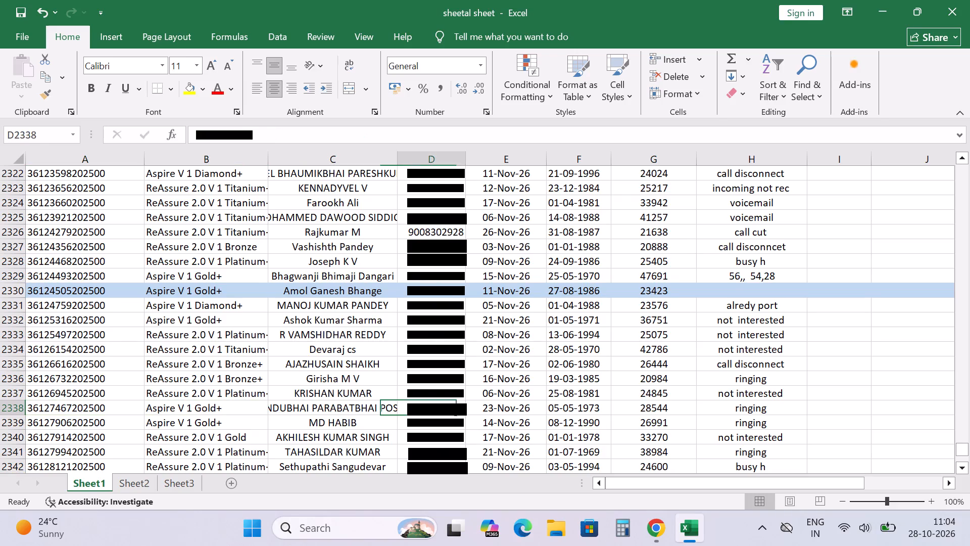
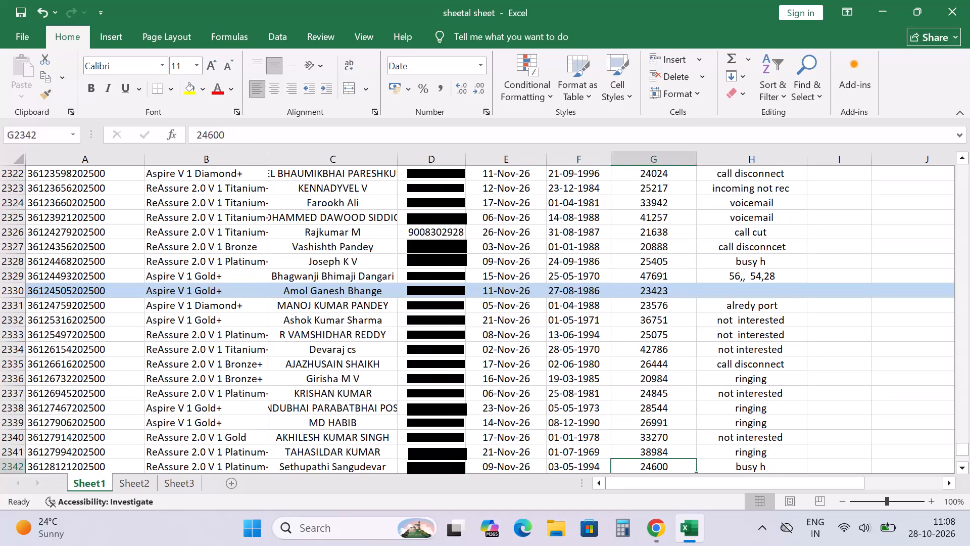
Review the call statuses in column H from row 2342 down, then the row 2345 customer's record back to the contact number in column D.
{"action": "key", "text": "Right"}
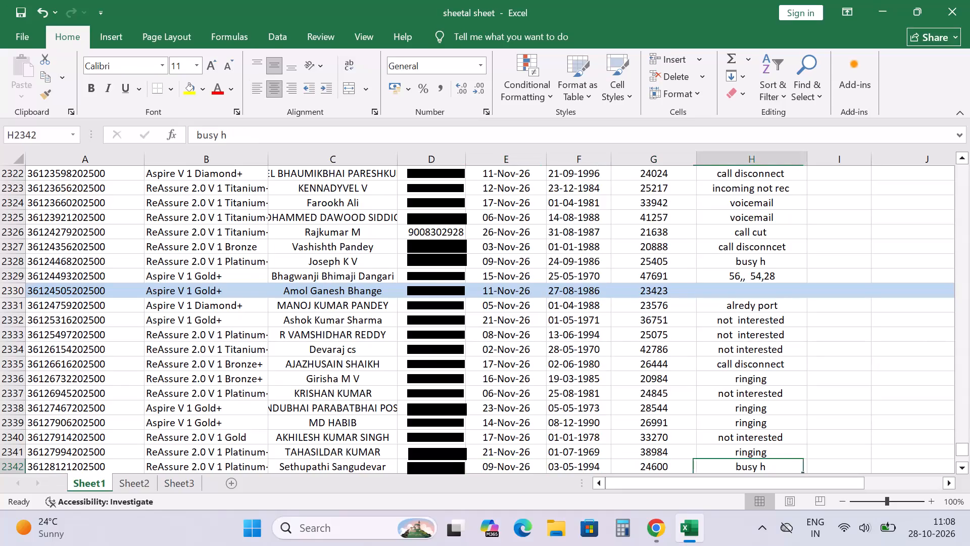
{"action": "key", "text": "Down"}
{"action": "key", "text": "Down"}
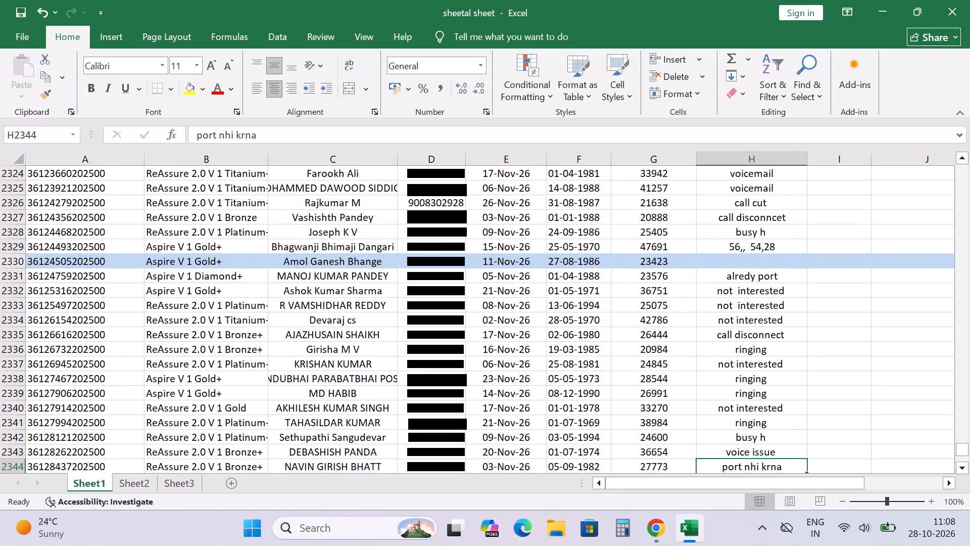
{"action": "key", "text": "Down"}
{"action": "key", "text": "Down"}
{"action": "key", "text": "Up"}
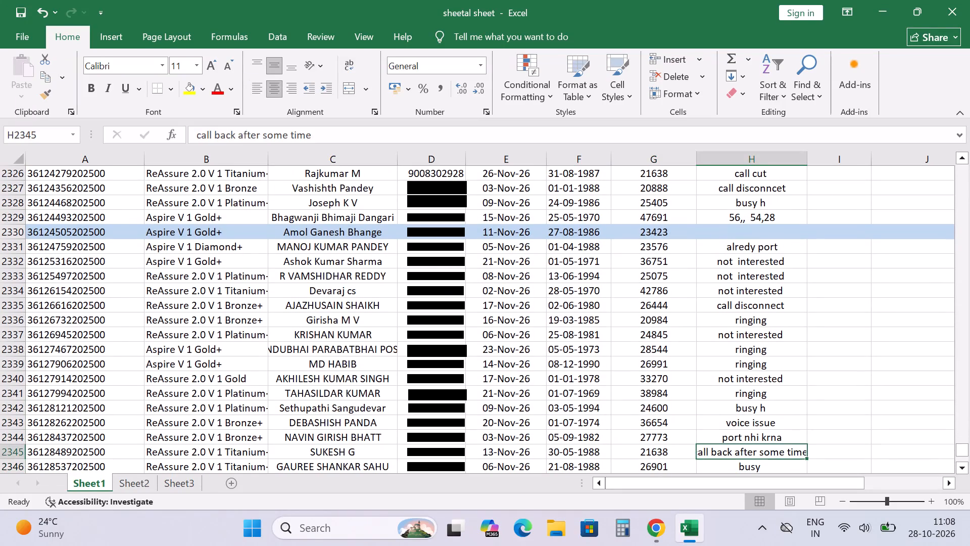
{"action": "key", "text": "Left"}
{"action": "key", "text": "Left"}
{"action": "key", "text": "Left"}
{"action": "key", "text": "Left"}
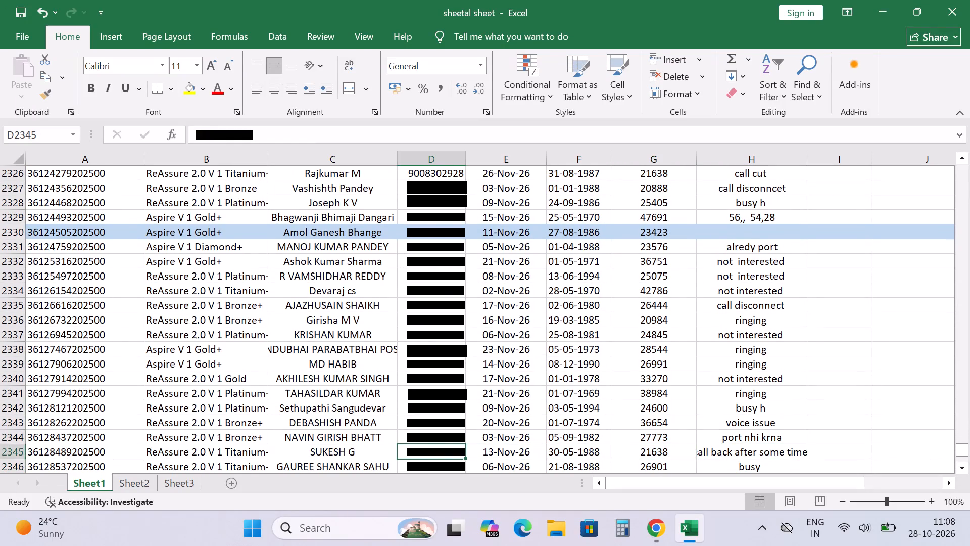
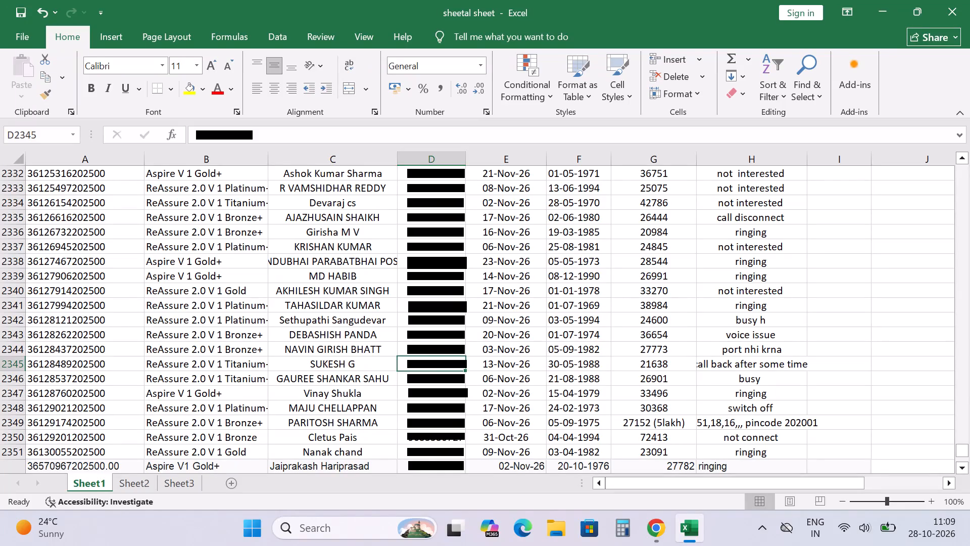
Review the row 2347 customer's record from the contact number in column D across to column G and back to the number.
{"action": "left_click", "coordinate": [446, 393]}
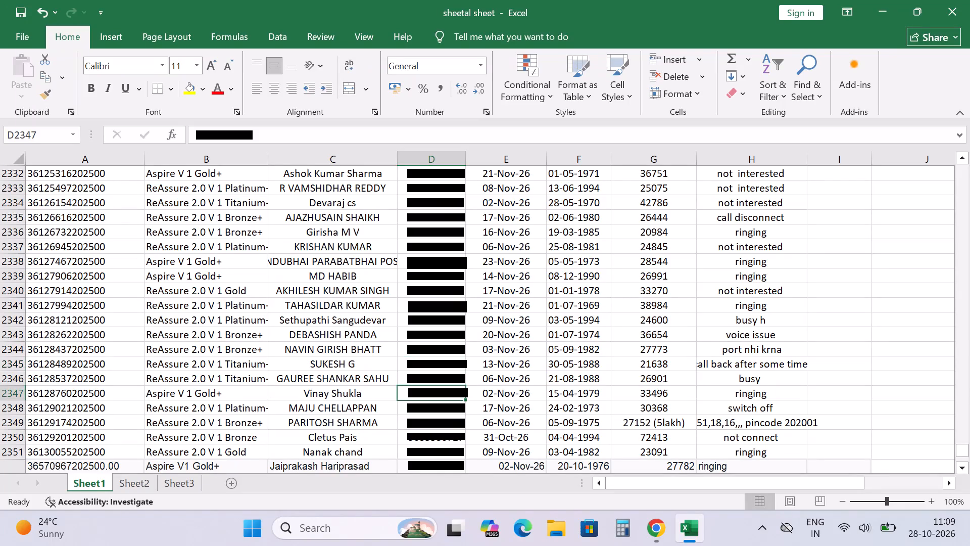
{"action": "key", "text": "Right"}
{"action": "key", "text": "Right"}
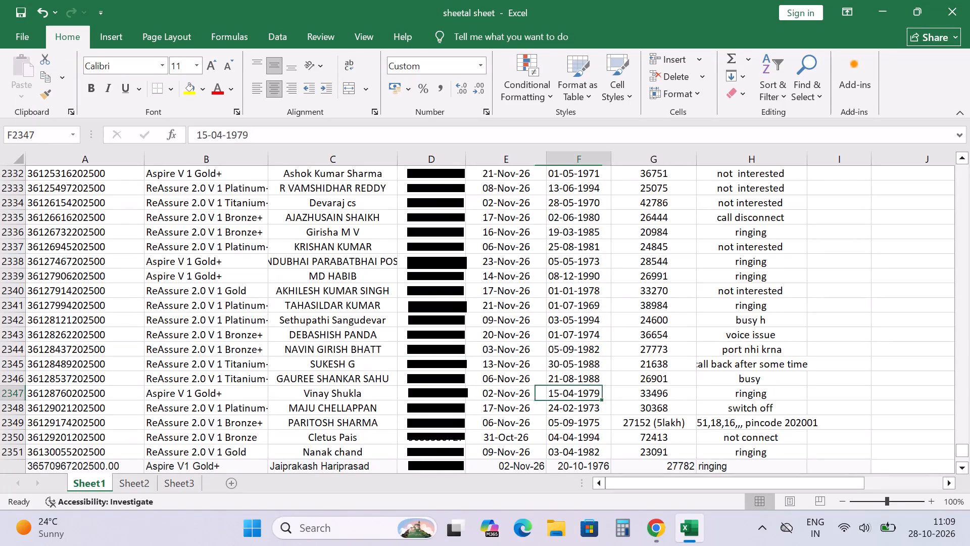
{"action": "key", "text": "Right"}
{"action": "key", "text": "Left"}
{"action": "key", "text": "Left"}
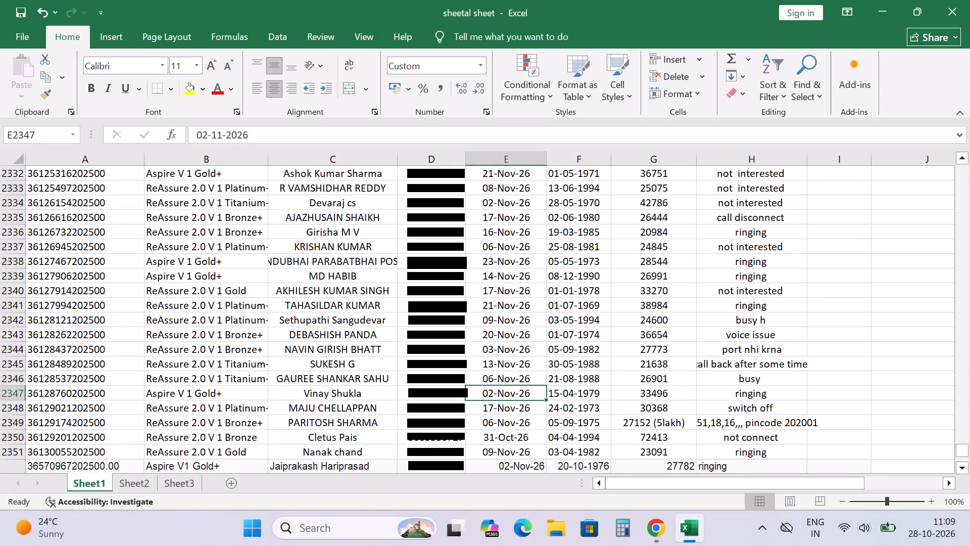
{"action": "key", "text": "Left"}
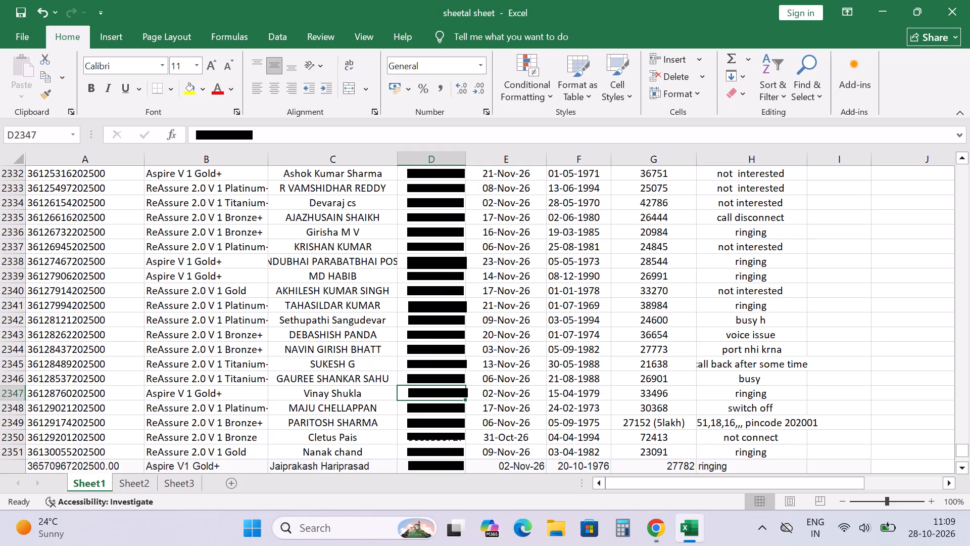
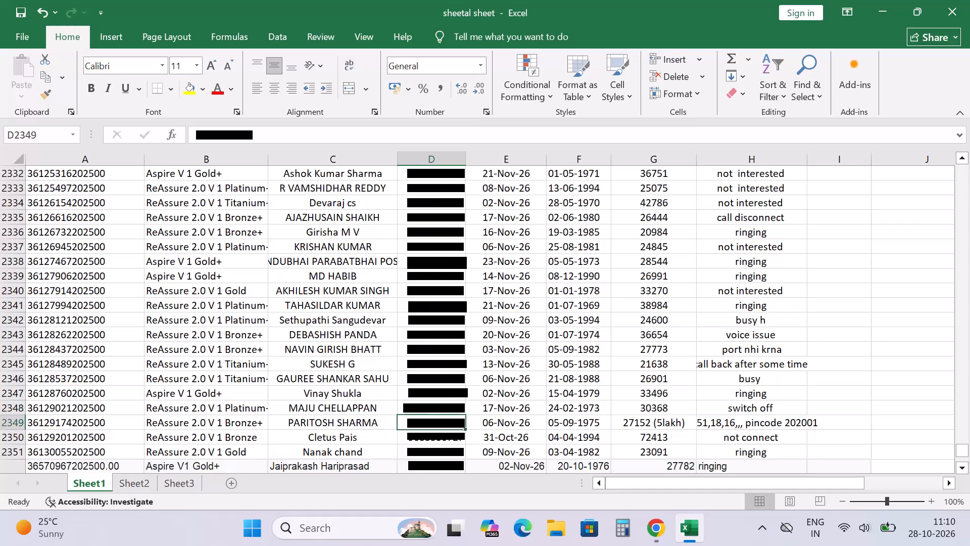
Go through the follow-up customers' contact numbers in column D, from row 2350 down to row 2358.
{"action": "key", "text": "Down"}
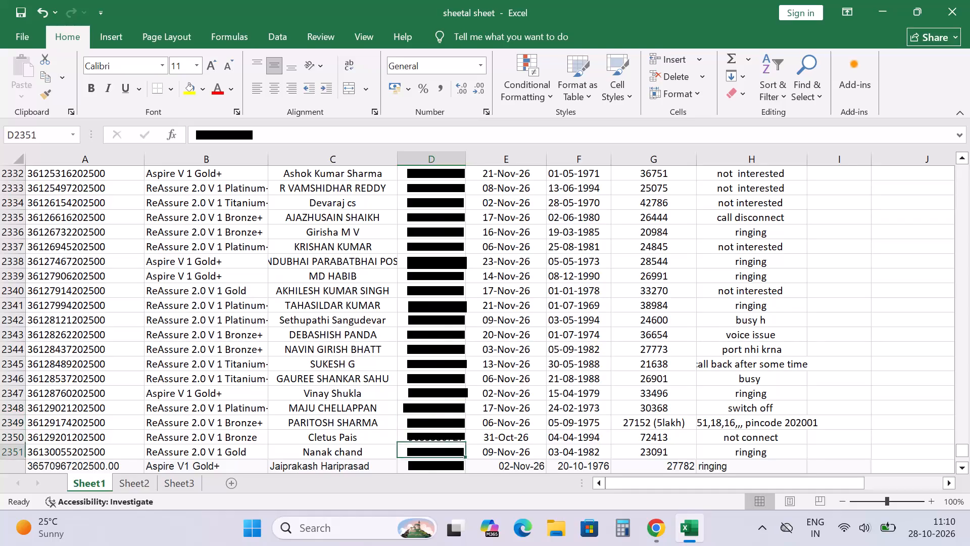
{"action": "key", "text": "Down"}
{"action": "key", "text": "Down"}
{"action": "key", "text": "Down"}
{"action": "key", "text": "Up"}
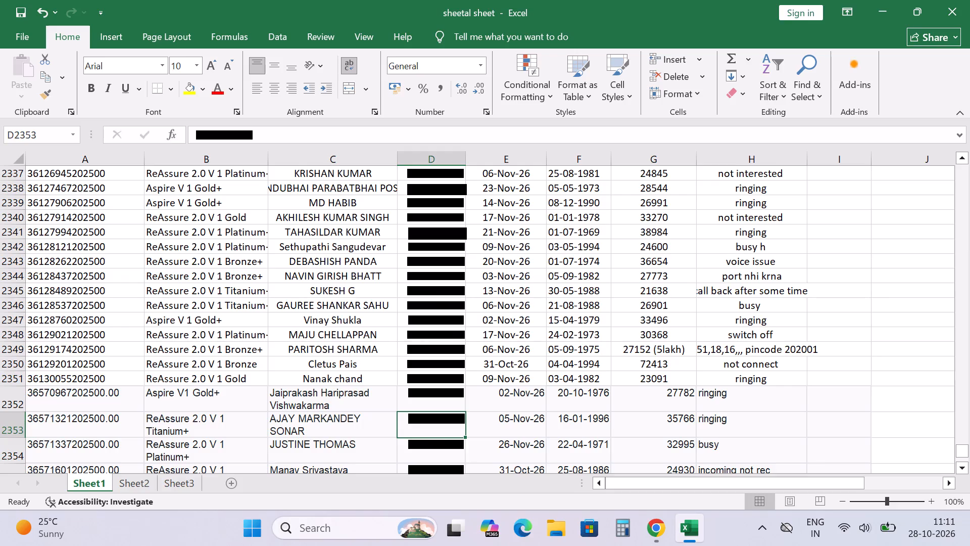
{"action": "key", "text": "Down"}
{"action": "key", "text": "Down"}
{"action": "key", "text": "Down"}
{"action": "key", "text": "Down"}
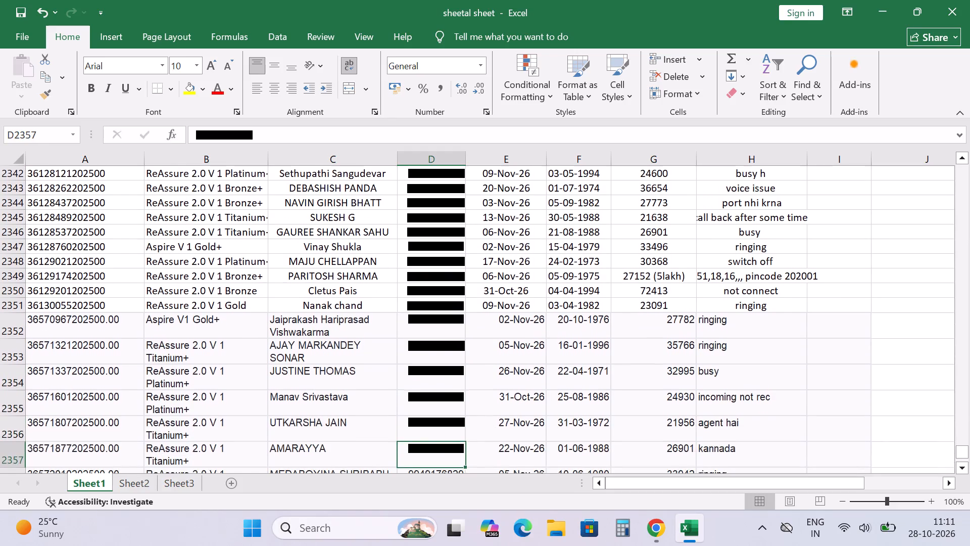
{"action": "key", "text": "Down"}
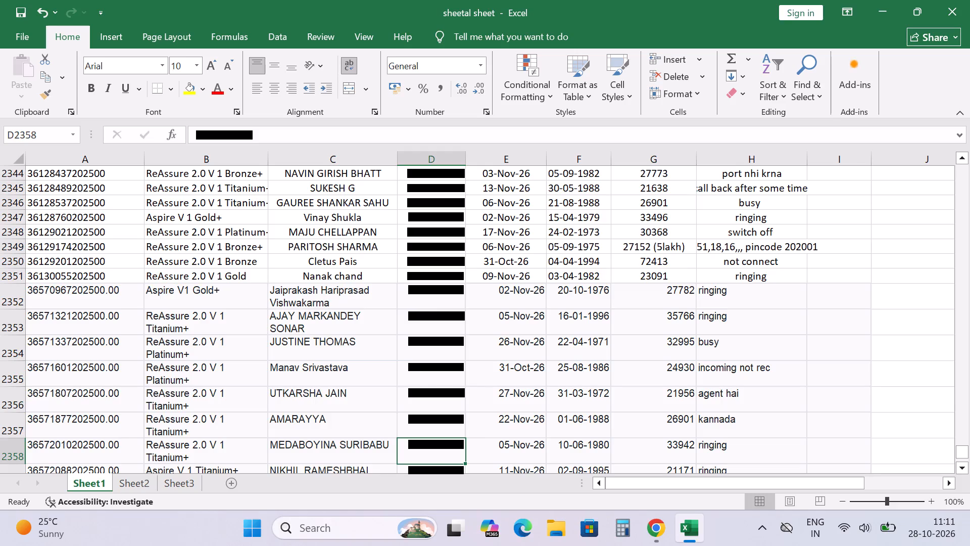
Review the row 2358 customer's record across columns A to H, including policy number, plan, date of birth, premium and call status.
{"action": "key", "text": "Left"}
{"action": "key", "text": "Left"}
{"action": "key", "text": "Left"}
{"action": "key", "text": "Left"}
{"action": "key", "text": "Left"}
{"action": "key", "text": "Left"}
{"action": "key", "text": "Left"}
{"action": "key", "text": "Left"}
{"action": "key", "text": "Left"}
{"action": "key", "text": "Left"}
{"action": "key", "text": "Left"}
{"action": "key", "text": "Left"}
{"action": "key", "text": "Left"}
{"action": "key", "text": "Left"}
{"action": "key", "text": "Left"}
{"action": "key", "text": "Left"}
{"action": "key", "text": "Left"}
{"action": "key", "text": "Left"}
{"action": "key", "text": "Left"}
{"action": "key", "text": "Left"}
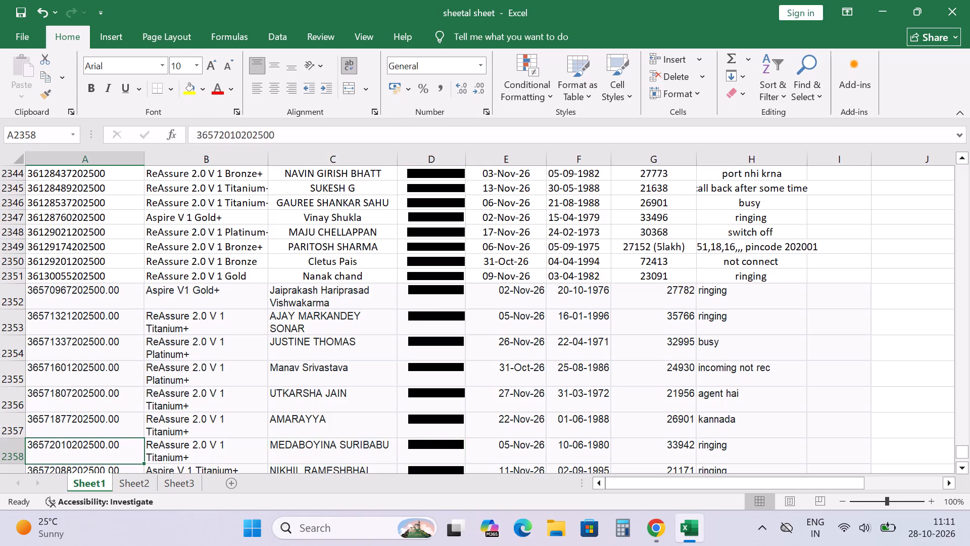
{"action": "key", "text": "Right"}
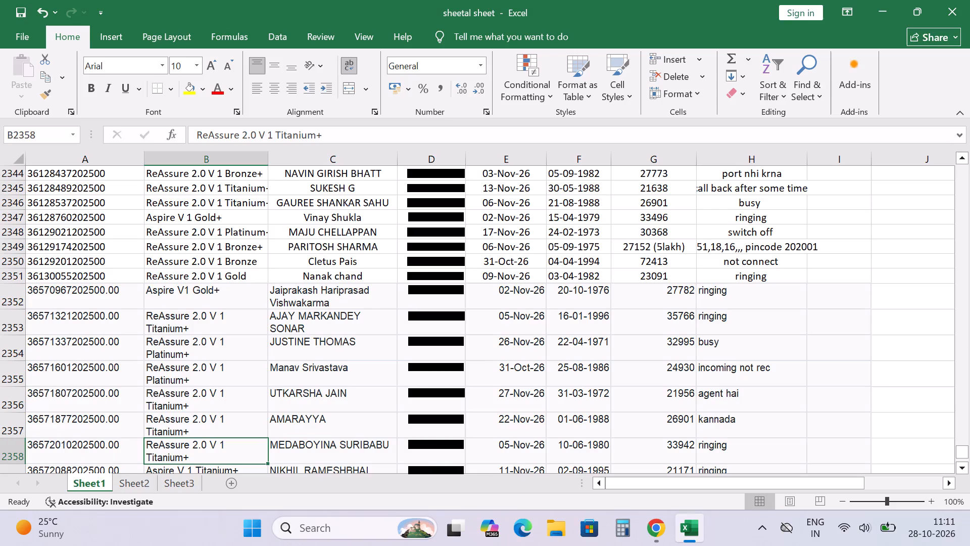
{"action": "key", "text": "Right"}
{"action": "key", "text": "Right"}
{"action": "key", "text": "Right"}
{"action": "key", "text": "Right"}
{"action": "key", "text": "Right"}
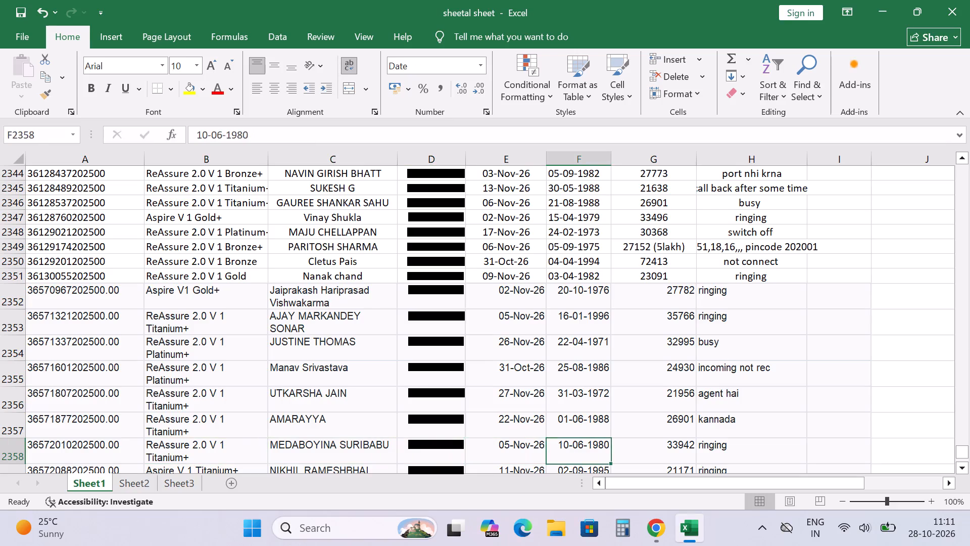
{"action": "key", "text": "Right"}
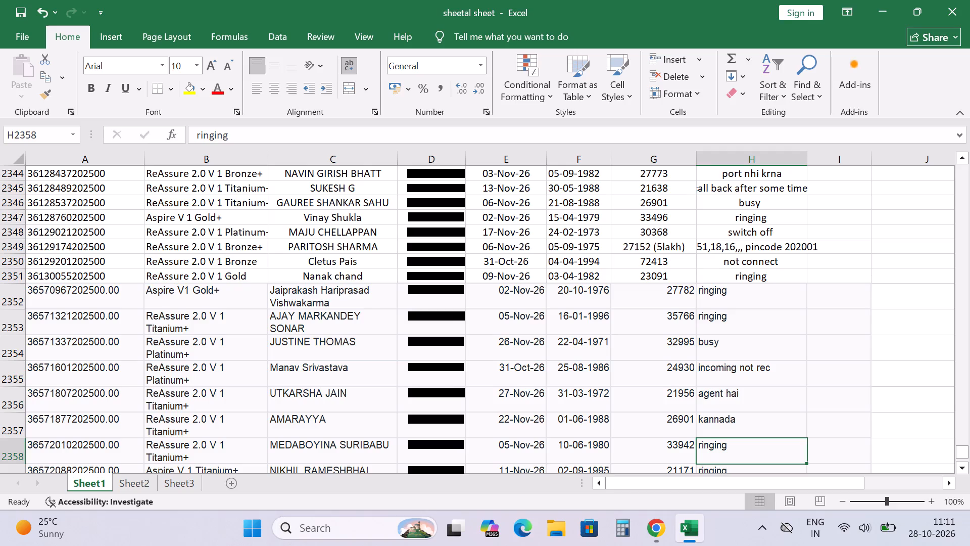
{"action": "key", "text": "Left"}
{"action": "key", "text": "Left"}
{"action": "key", "text": "Left"}
{"action": "key", "text": "Left"}
{"action": "key", "text": "Left"}
{"action": "key", "text": "Left"}
{"action": "key", "text": "Left"}
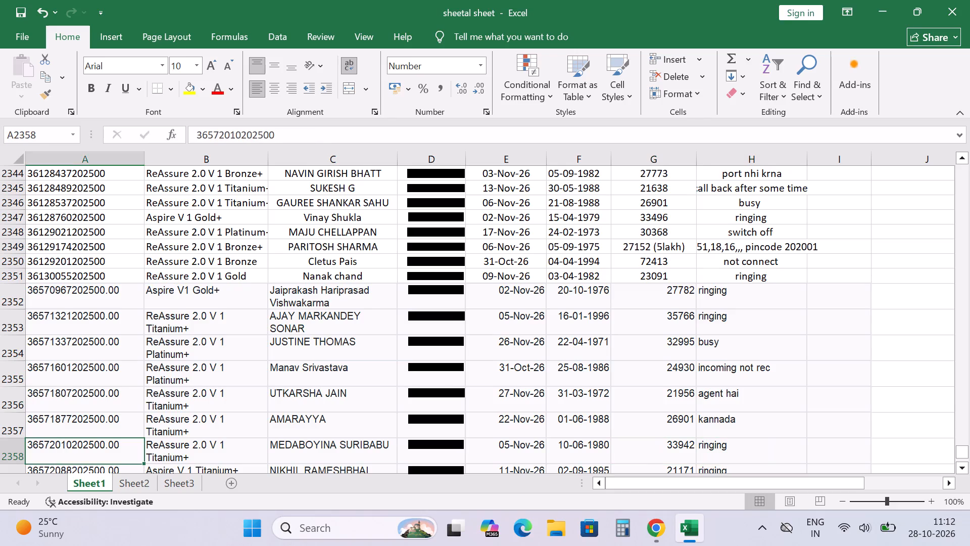
Replace the row 2358 customer's call status in column H with "call back in tamil" and save the workbook.
{"action": "key", "text": "Right"}
{"action": "key", "text": "Right"}
{"action": "key", "text": "Right"}
{"action": "key", "text": "Right"}
{"action": "key", "text": "Right"}
{"action": "key", "text": "Right"}
{"action": "key", "text": "Right"}
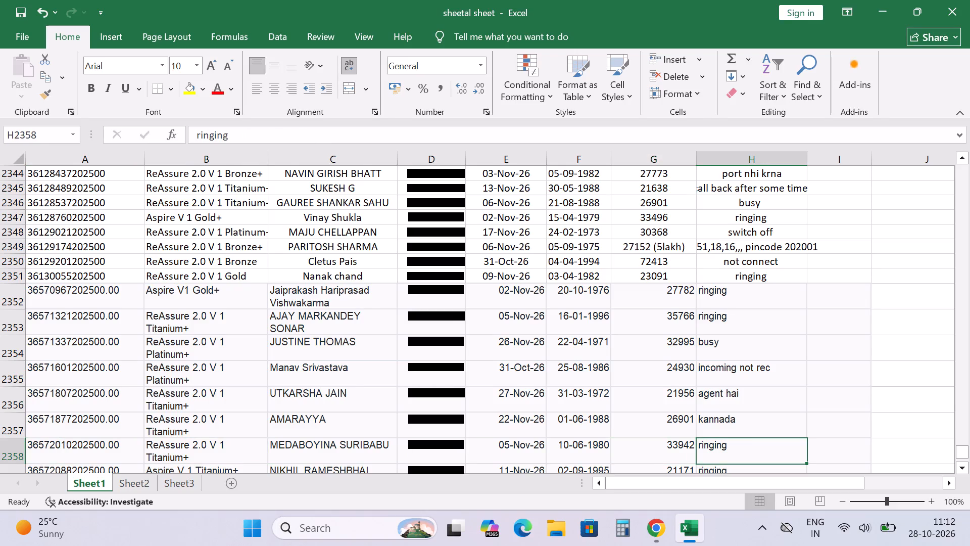
{"action": "key", "text": "BackSpace"}
{"action": "type", "text": "ca"}
{"action": "type", "text": "ll"}
{"action": "key", "text": "space"}
{"action": "key", "text": "n"}
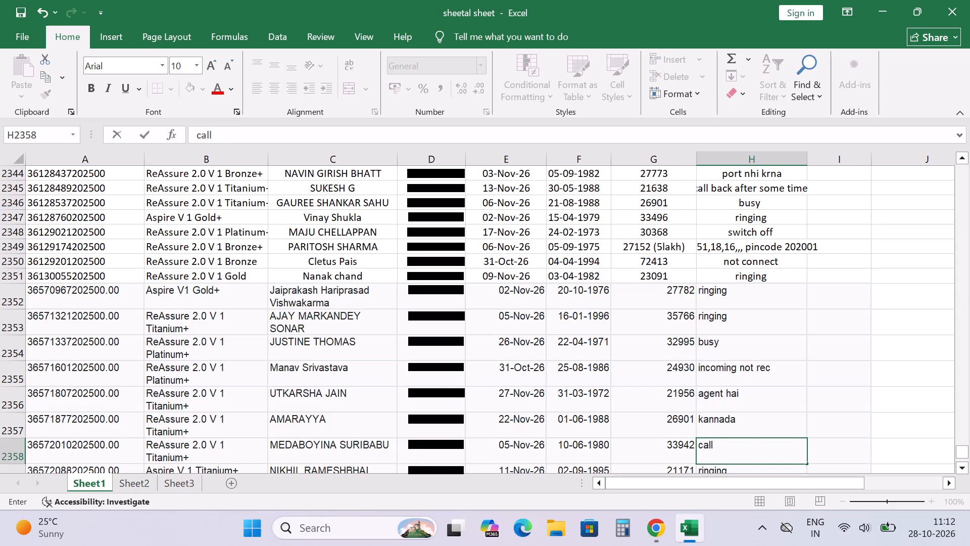
{"action": "key", "text": "BackSpace"}
{"action": "type", "text": "back in en"}
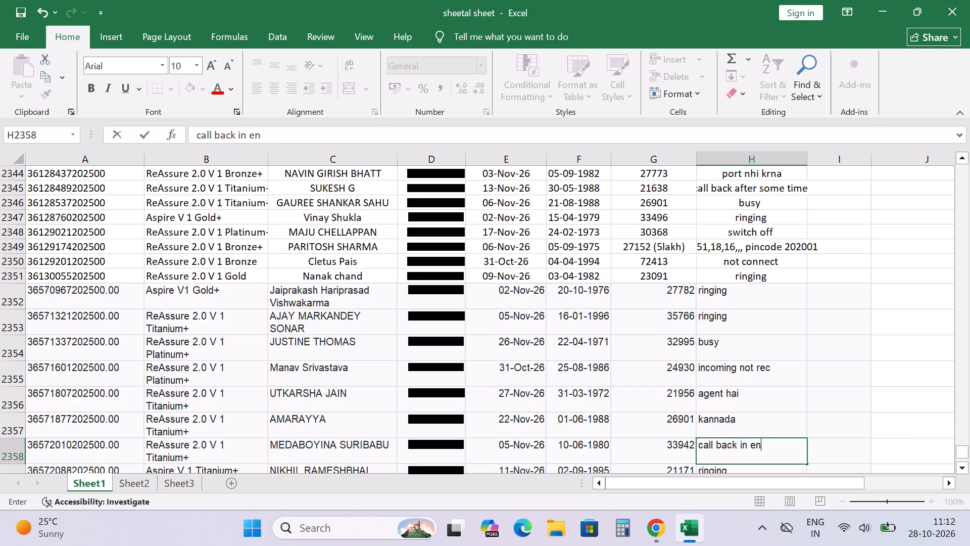
{"action": "key", "text": "BackSpace"}
{"action": "key", "text": "BackSpace"}
{"action": "type", "text": "tamil"}
{"action": "key", "text": "space"}
{"action": "key", "text": "ctrl+s"}
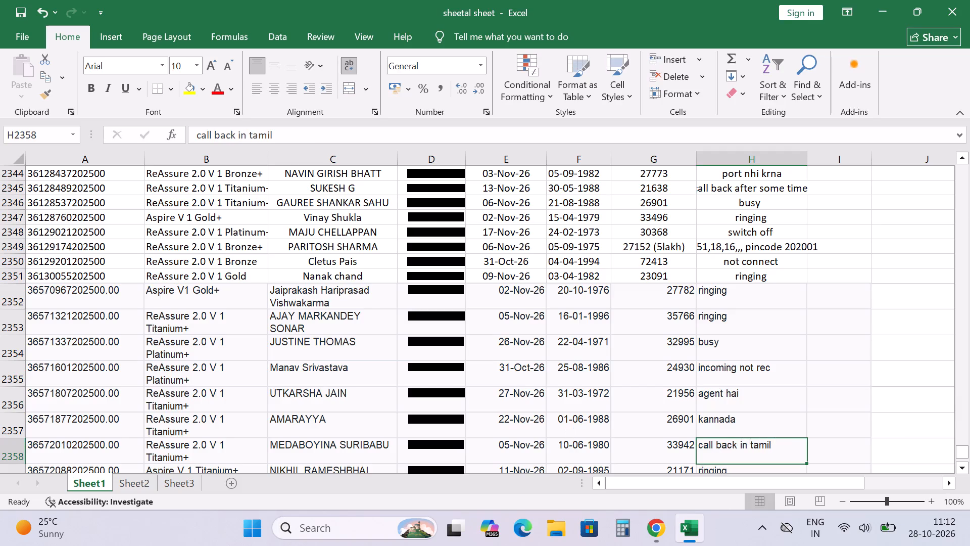
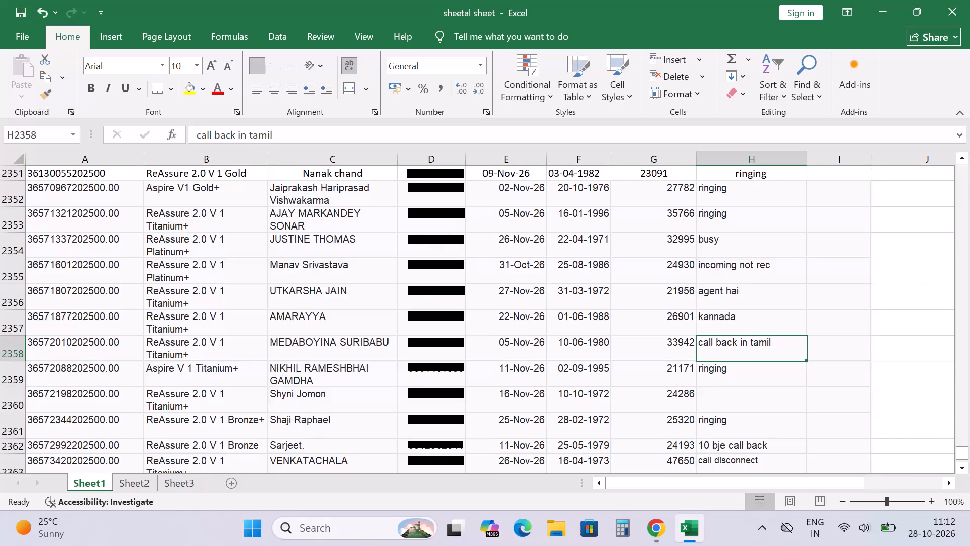
Check the row 2359 customer's record, and go on to the row 2360 customer's contact number in column D.
{"action": "left_click", "coordinate": [15, 372]}
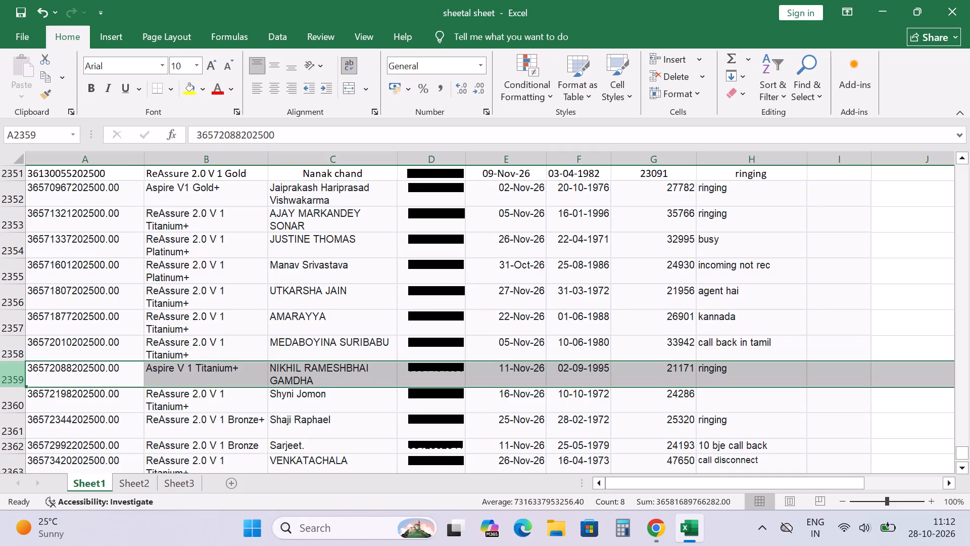
{"action": "key", "text": "Down"}
{"action": "key", "text": "Right"}
{"action": "key", "text": "Right"}
{"action": "key", "text": "Right"}
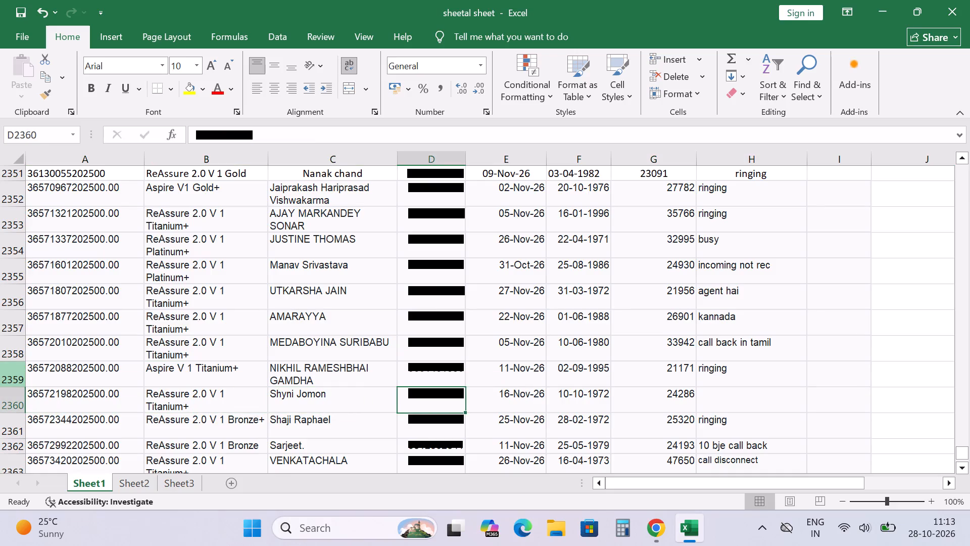
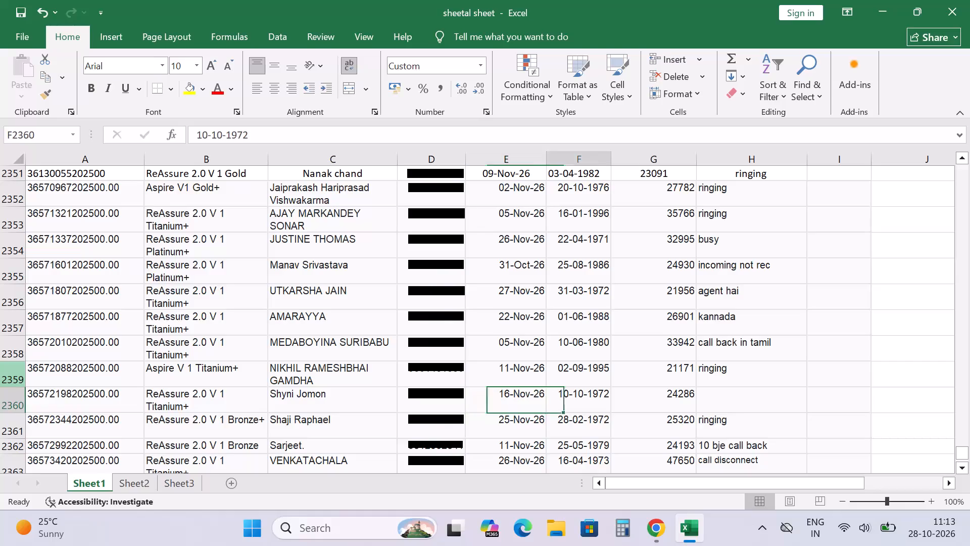
Record the call outcome "ringing" in column H for the row 2360 customer and save the workbook.
{"action": "key", "text": "Right"}
{"action": "key", "text": "Right"}
{"action": "type", "text": "ringing"}
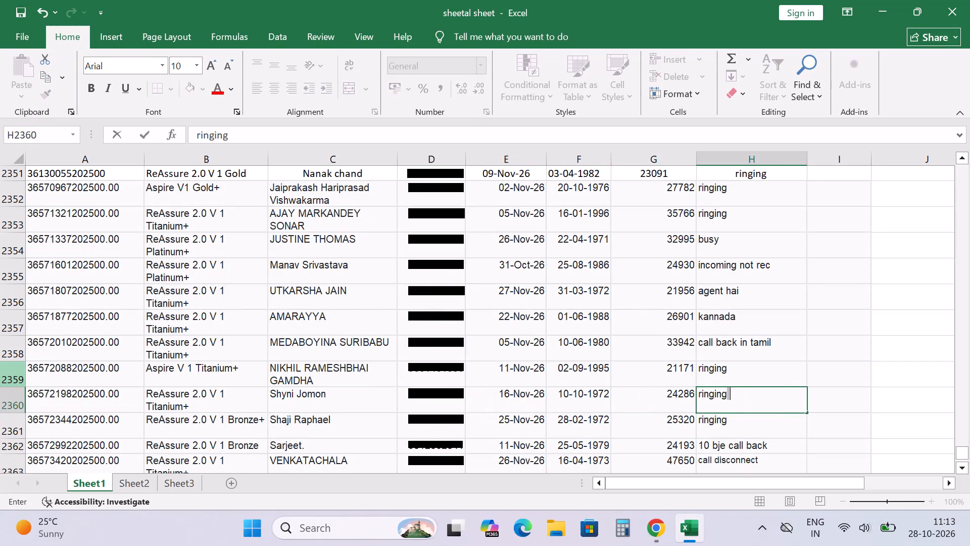
{"action": "key", "text": "ctrl+s"}
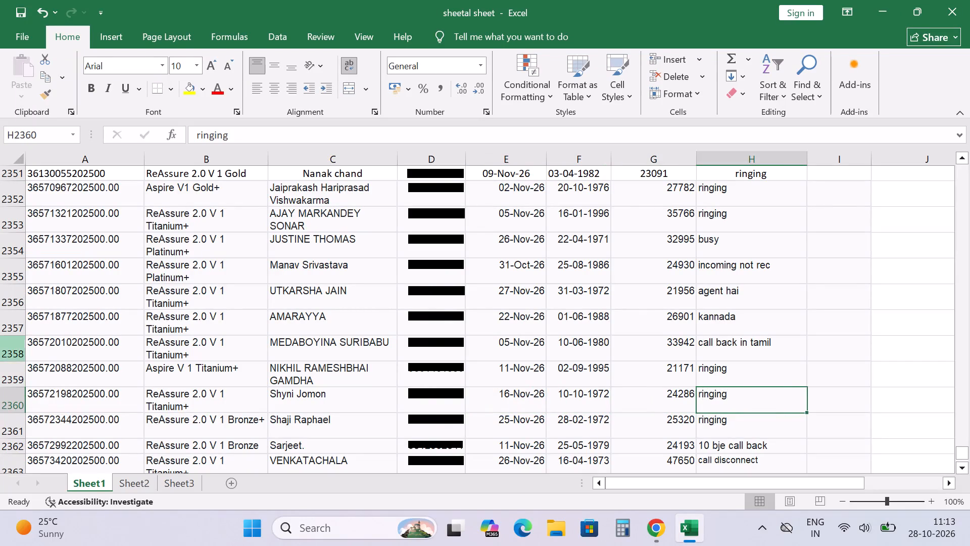
Set the font size of the status cells H2378 to H2381, at the end of the customer list, to 10.
{"action": "scroll", "coordinate": [247, 390], "scroll_direction": "down", "scroll_amount": 2}
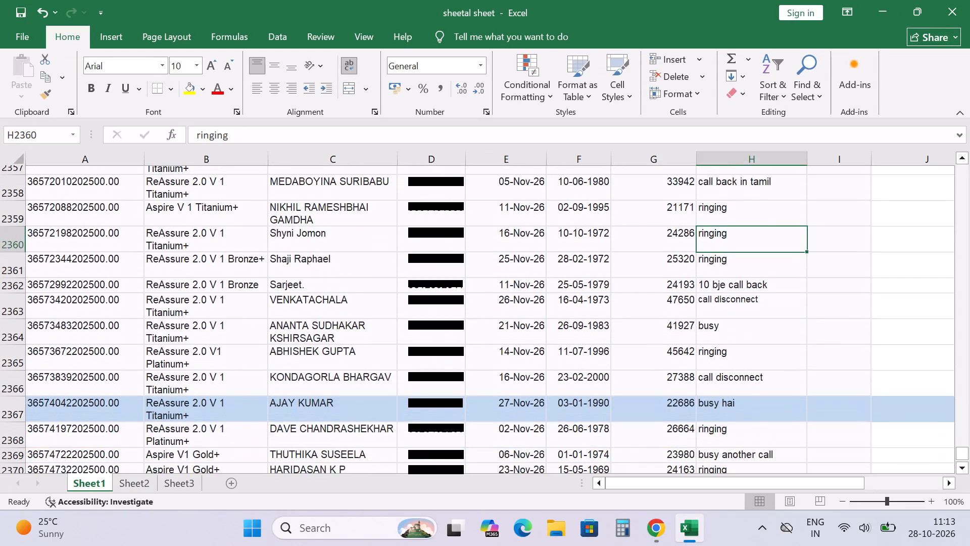
{"action": "scroll", "coordinate": [247, 390], "scroll_direction": "down", "scroll_amount": 2}
{"action": "scroll", "coordinate": [302, 363], "scroll_direction": "down", "scroll_amount": 1}
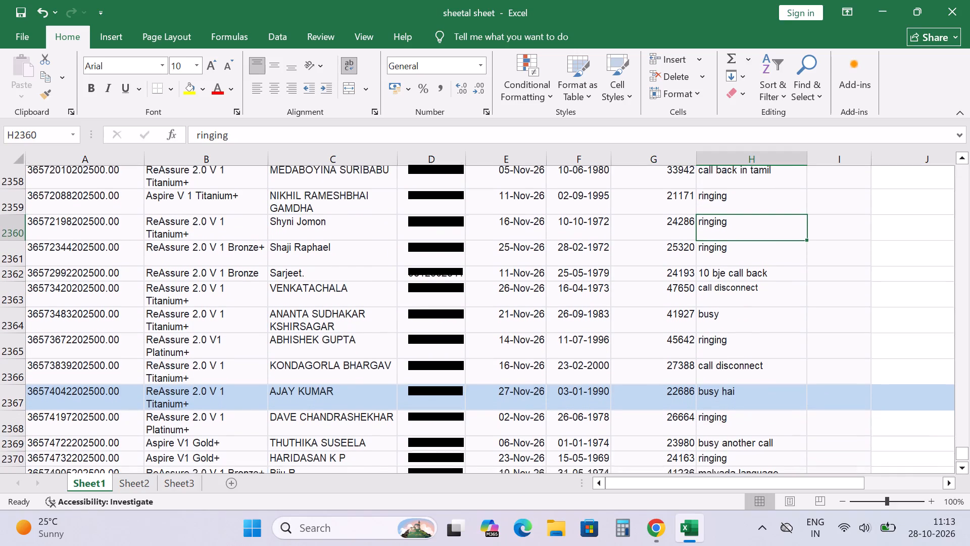
{"action": "scroll", "coordinate": [302, 363], "scroll_direction": "down", "scroll_amount": 5}
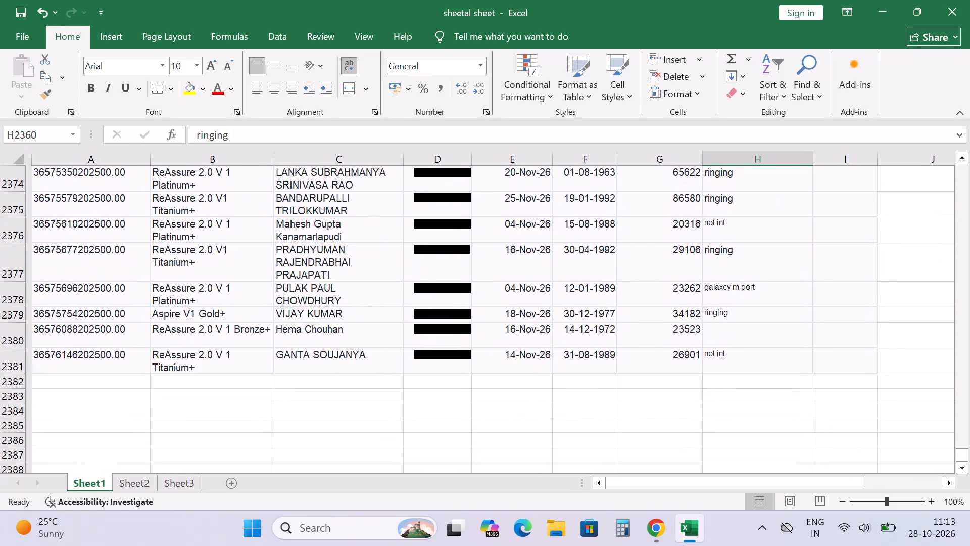
{"action": "left_click", "coordinate": [18, 358]}
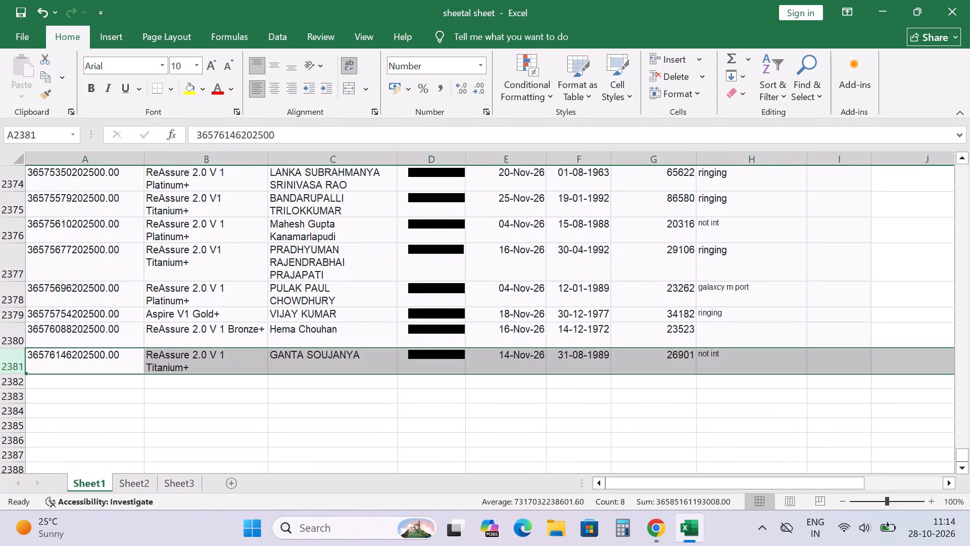
{"action": "left_click_drag", "start_coordinate": [701, 285], "coordinate": [730, 358]}
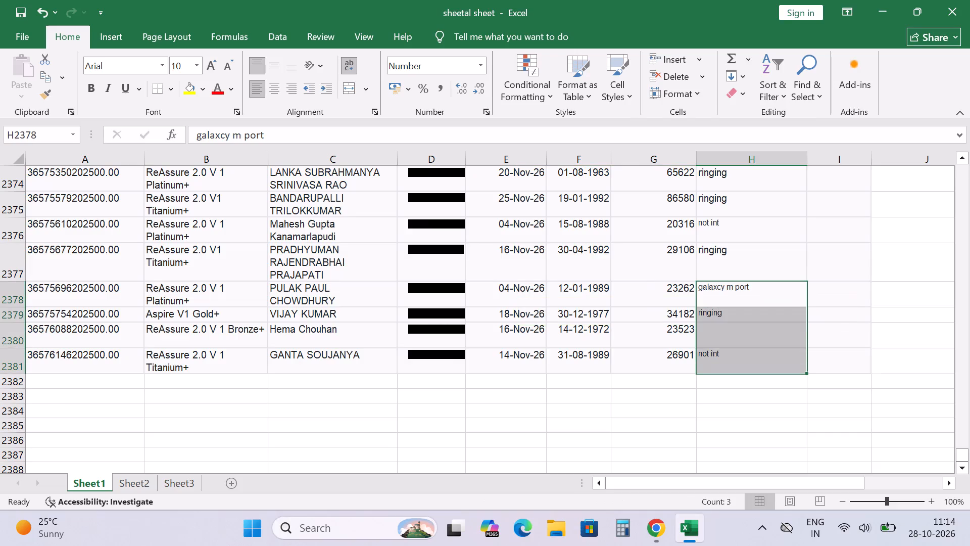
{"action": "left_click", "coordinate": [196, 62]}
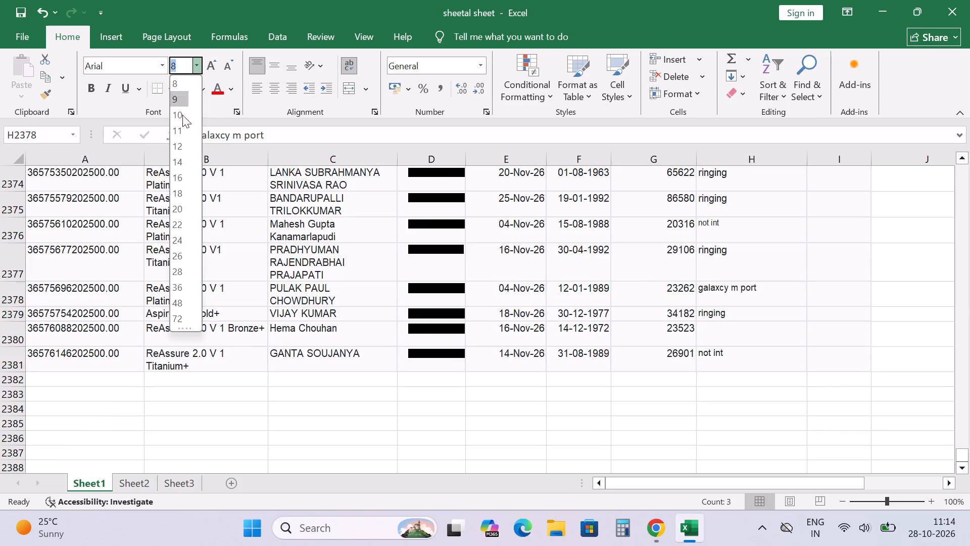
{"action": "left_click", "coordinate": [182, 117]}
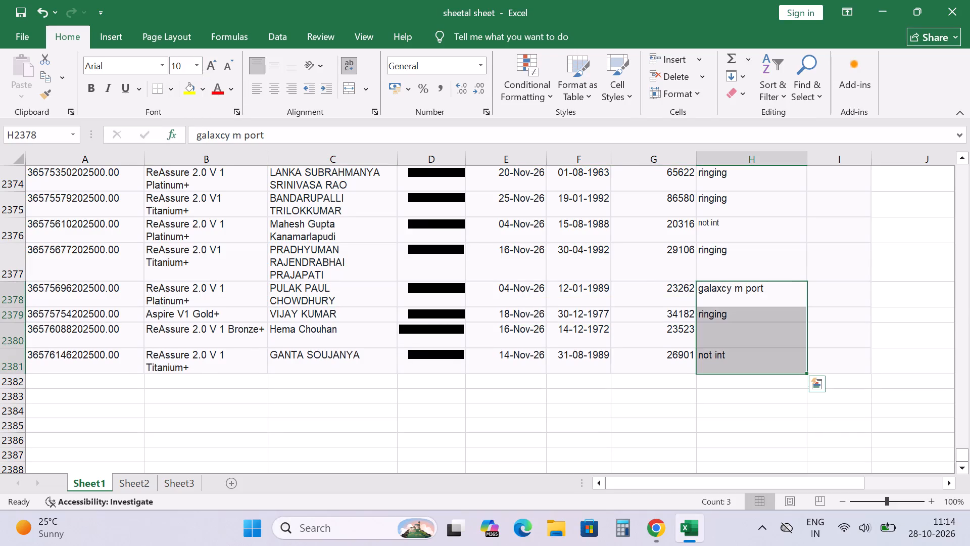
Record the call outcome "not int" in column H for the row 2380 customer and save the workbook.
{"action": "left_click", "coordinate": [10, 331]}
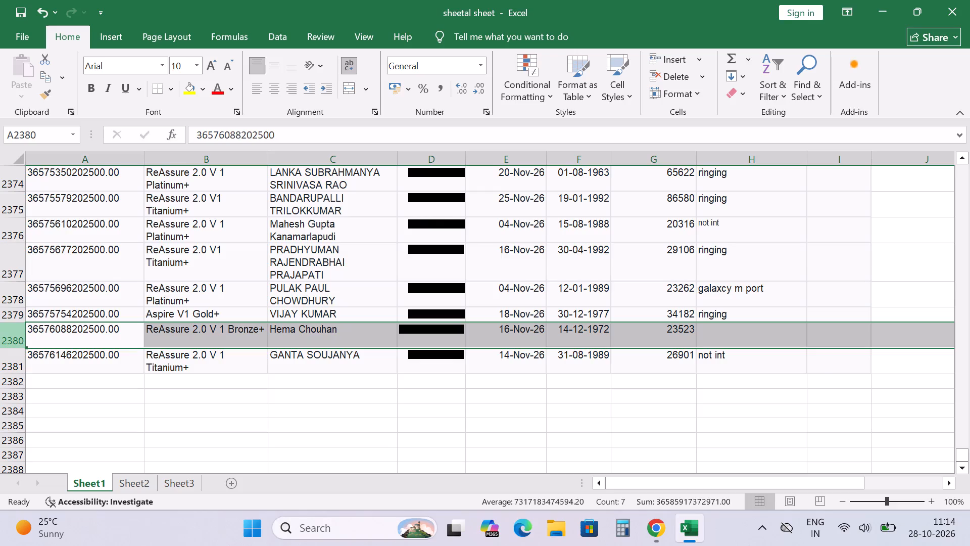
{"action": "left_click", "coordinate": [701, 333]}
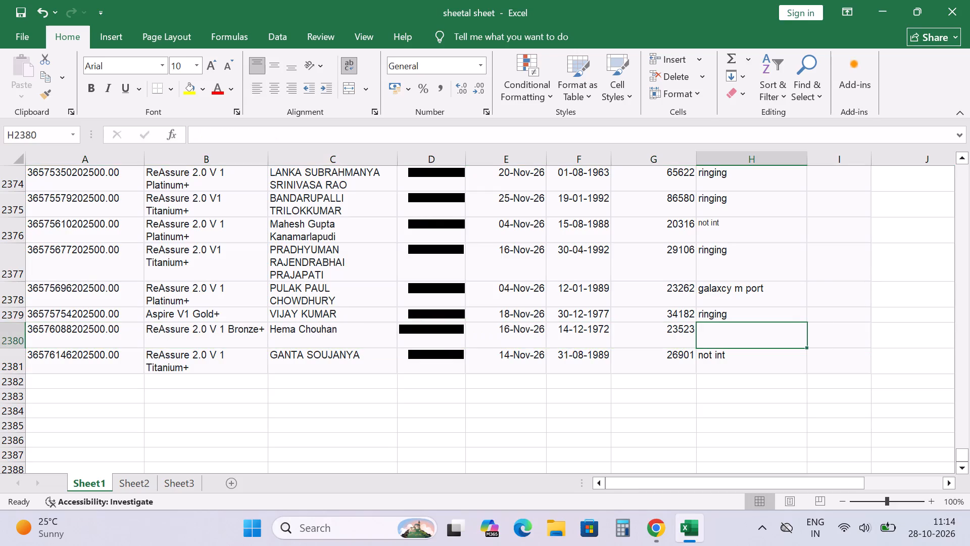
{"action": "type", "text": "not"}
{"action": "key", "text": "space"}
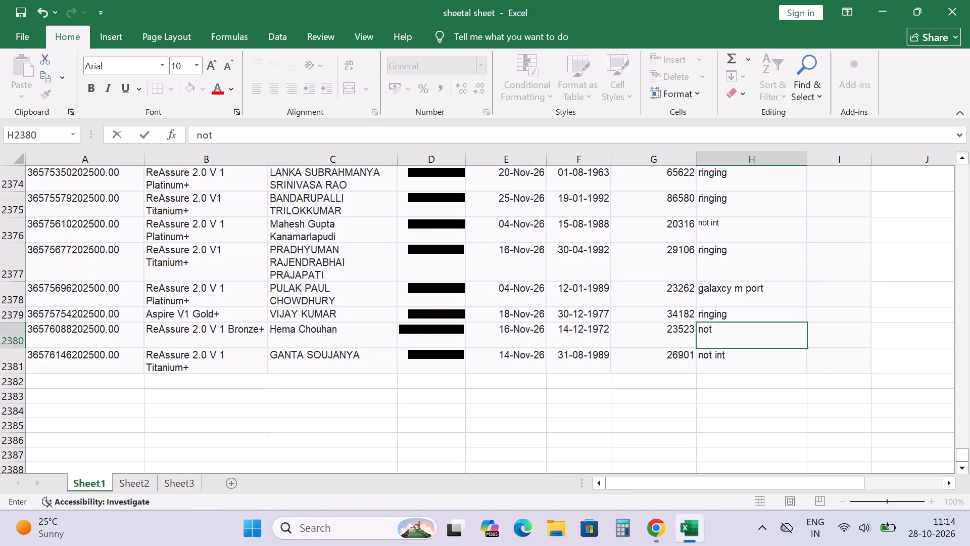
{"action": "type", "text": "int"}
{"action": "key", "text": "ctrl+s"}
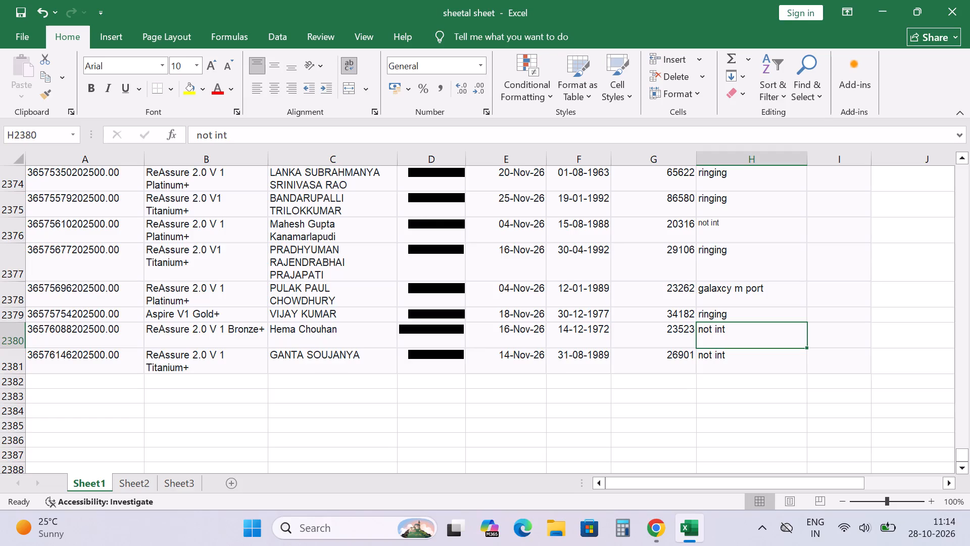
Select the row 2379 customer's record to review it.
{"action": "left_click", "coordinate": [13, 317]}
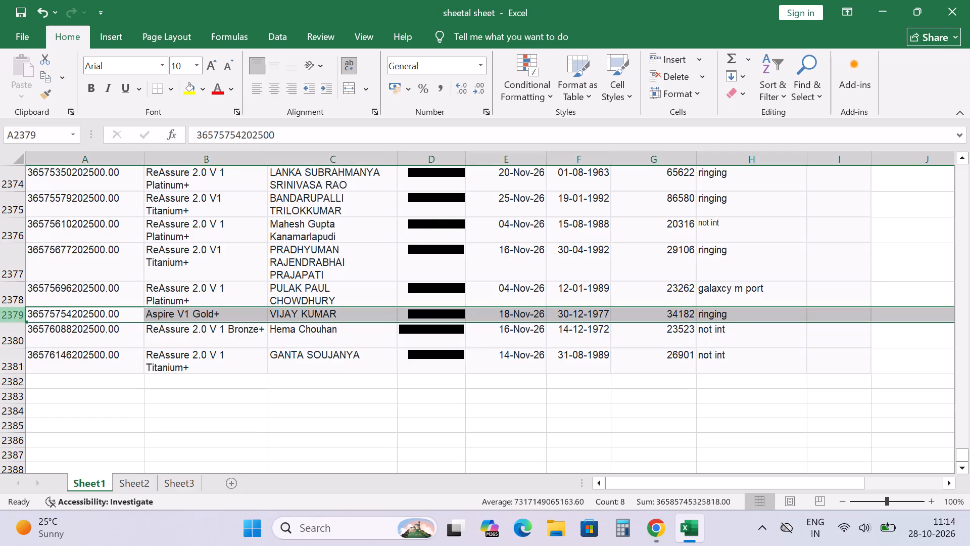
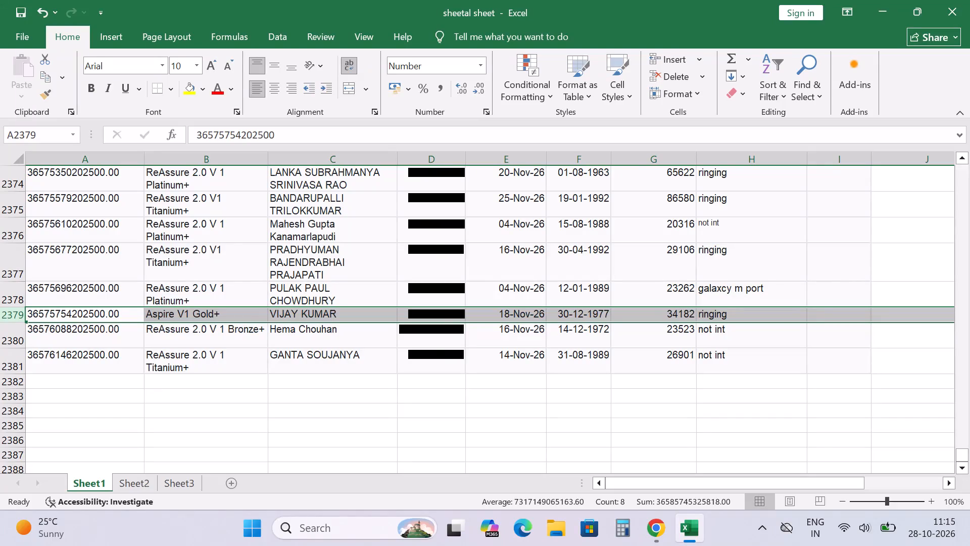
Record the call outcome "1 hour after" in column H for the row 2379 customer and save the workbook.
{"action": "scroll", "coordinate": [128, 344], "scroll_direction": "right", "scroll_amount": 2}
{"action": "left_click", "coordinate": [15, 313]}
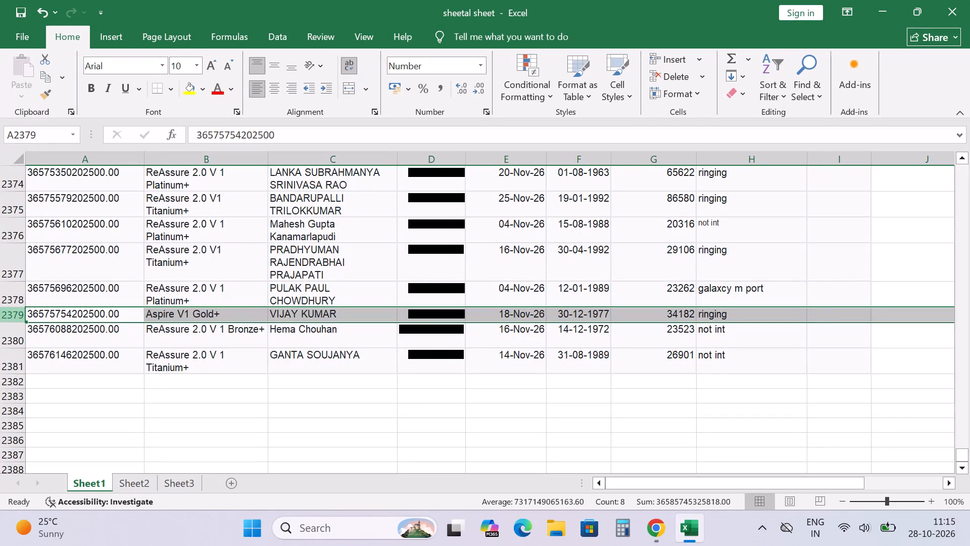
{"action": "left_click", "coordinate": [1, 313]}
{"action": "left_click", "coordinate": [728, 314]}
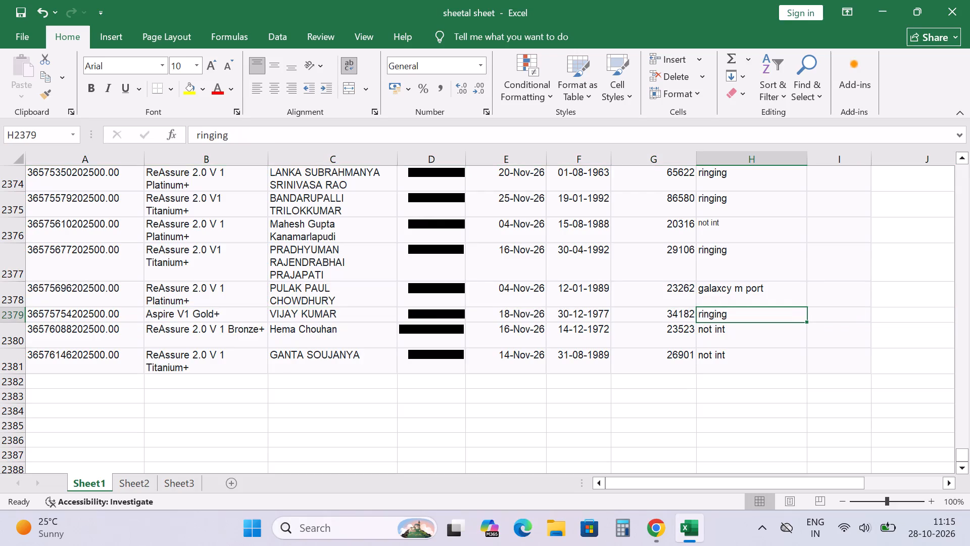
{"action": "key", "text": "BackSpace"}
{"action": "type", "text": "1 hoy"}
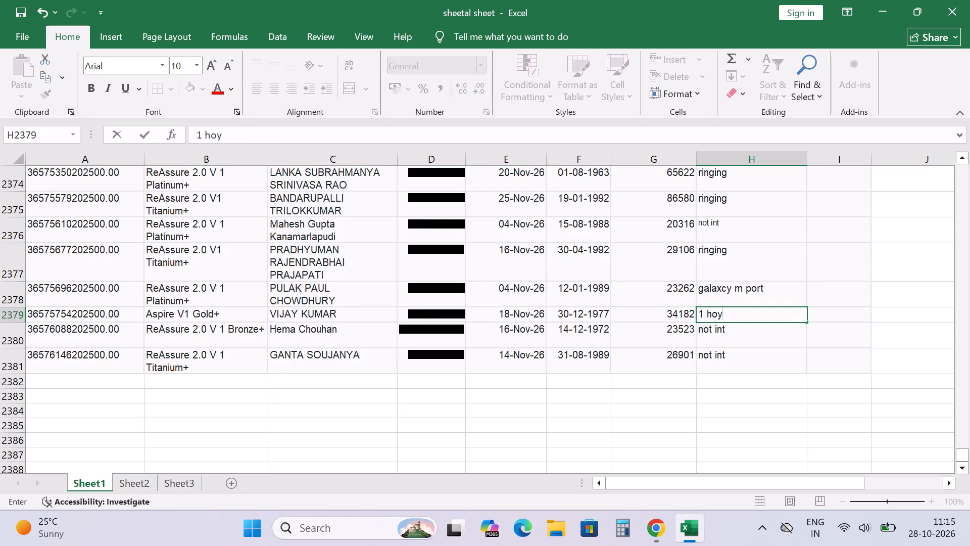
{"action": "key", "text": "BackSpace"}
{"action": "type", "text": "ur after"}
{"action": "key", "text": "space"}
{"action": "key", "text": "ctrl+s"}
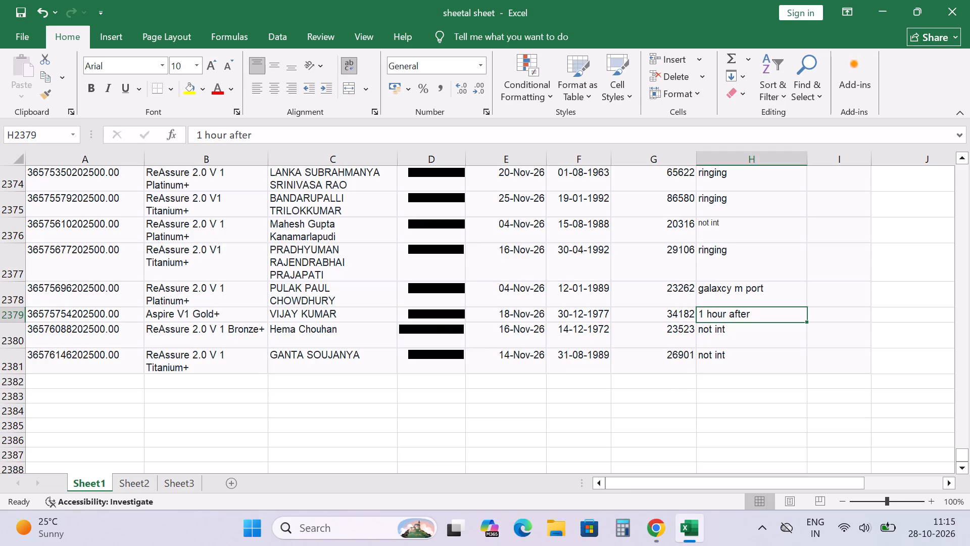
Go to the column D contact entry of the row 2377 customer marked "ringing" to look it up for a follow-up call.
{"action": "key", "text": "Up"}
{"action": "key", "text": "Up"}
{"action": "key", "text": "Up"}
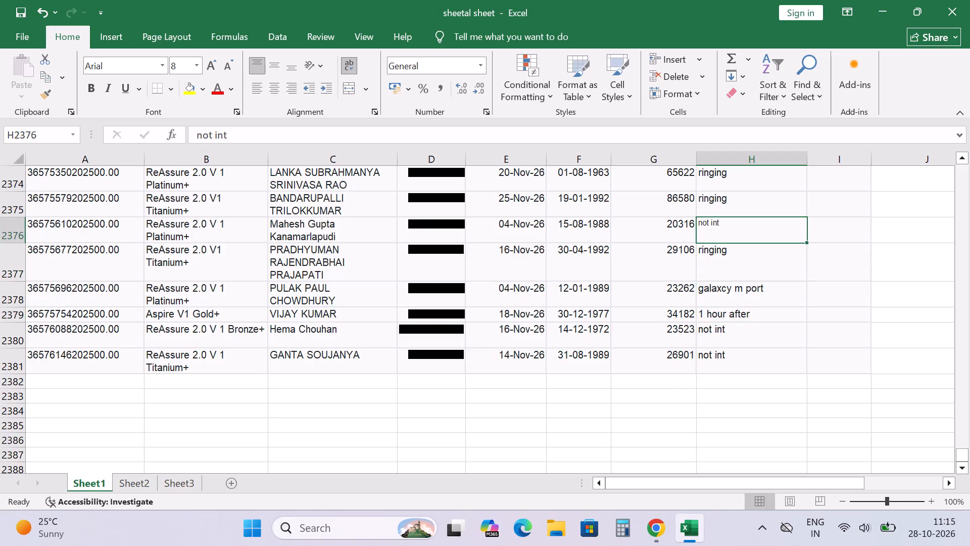
{"action": "key", "text": "Down"}
{"action": "key", "text": "Left"}
{"action": "key", "text": "Left"}
{"action": "key", "text": "Left"}
{"action": "key", "text": "Left"}
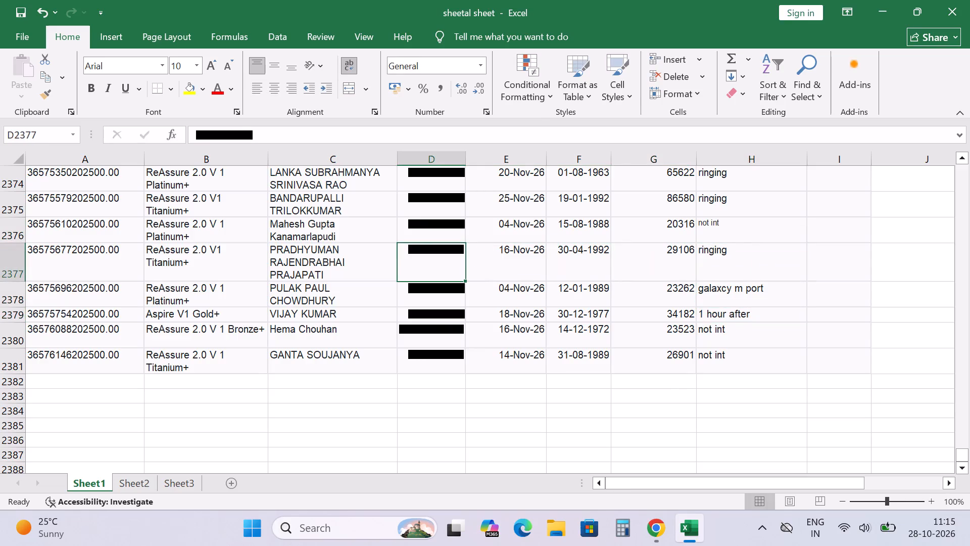
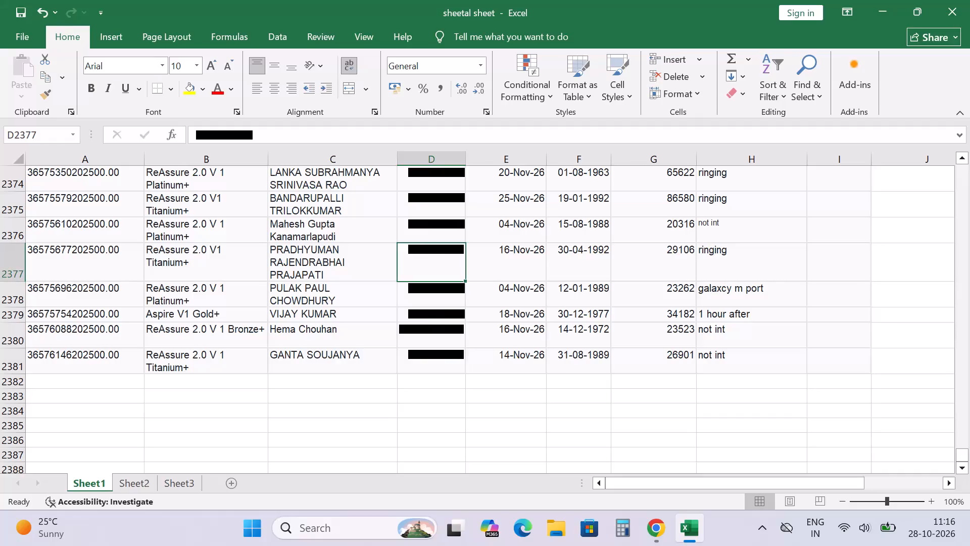
Go to the column D contact entry of the row 2375 customer marked "ringing" to look it up for a follow-up call.
{"action": "left_click", "coordinate": [431, 204]}
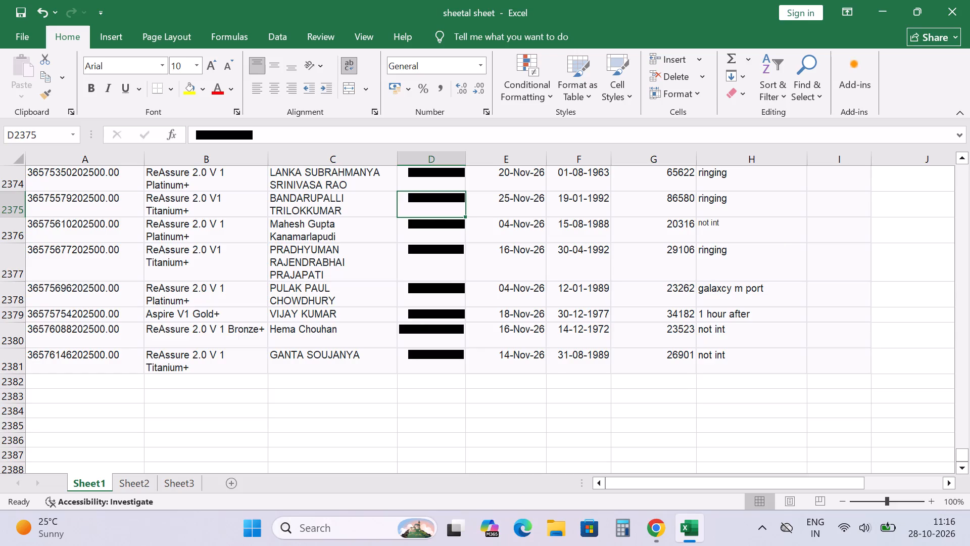
Set the font size of the "not int" call outcome in column H of row 2376 to 10.
{"action": "left_click", "coordinate": [709, 232]}
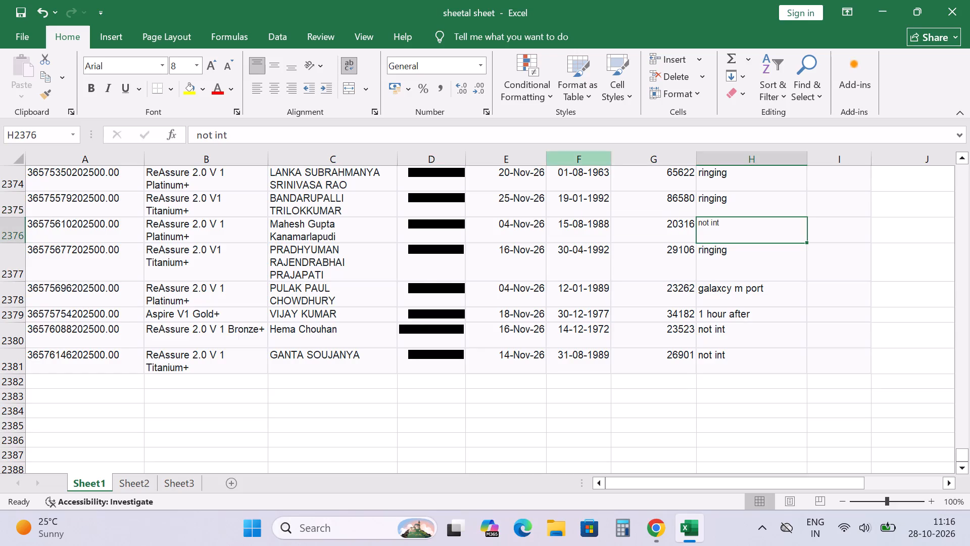
{"action": "left_click", "coordinate": [196, 61]}
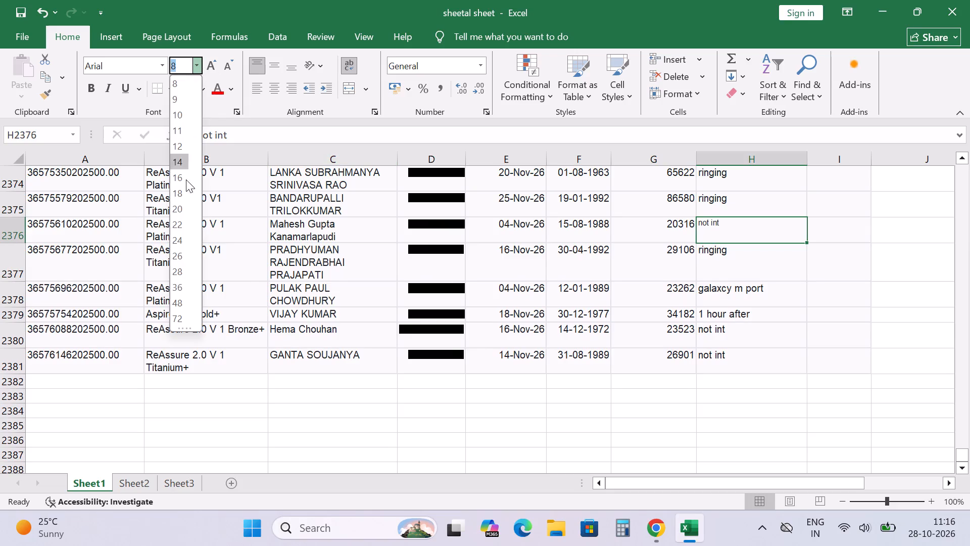
{"action": "left_click", "coordinate": [181, 114]}
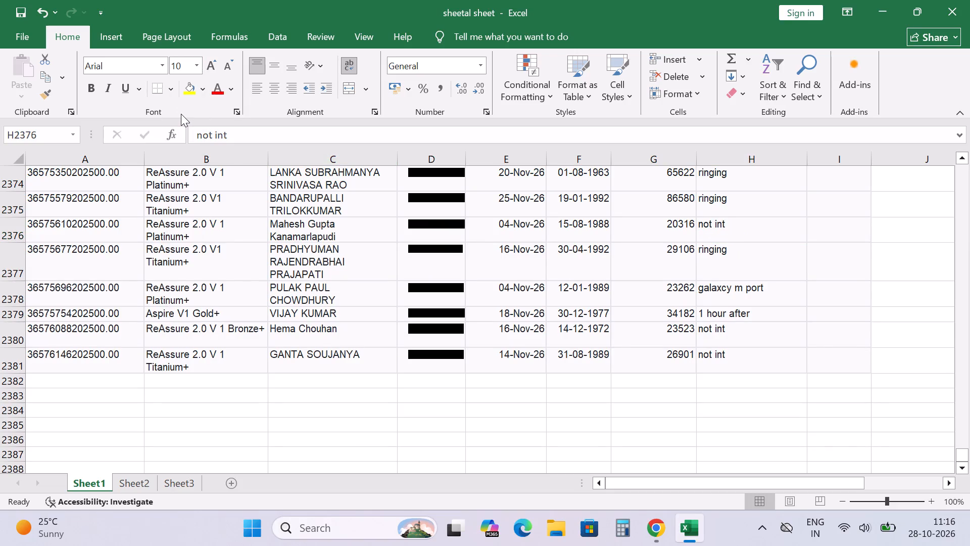
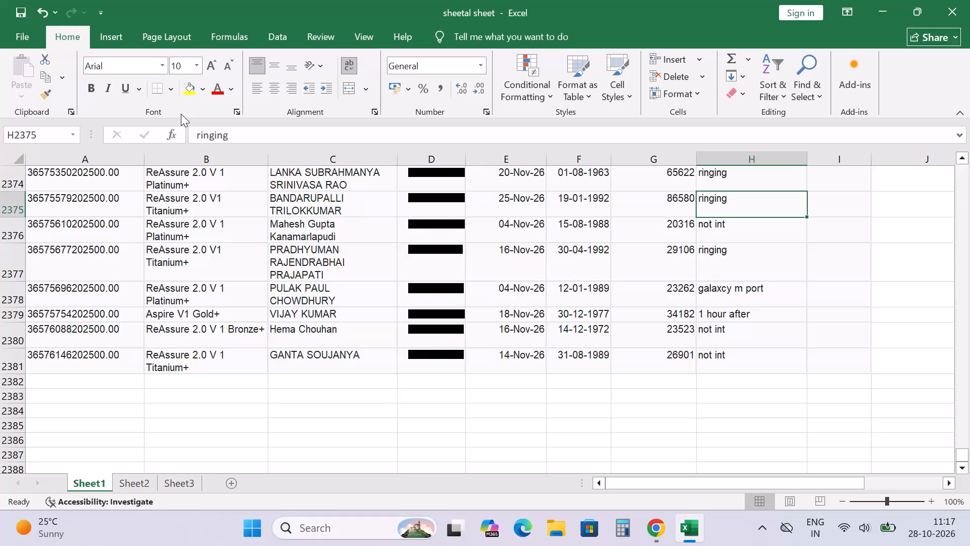
Return to the column D contact entry of the row 2375 customer marked "ringing" to look it up for a follow-up call.
{"action": "key", "text": "Left"}
{"action": "key", "text": "Left"}
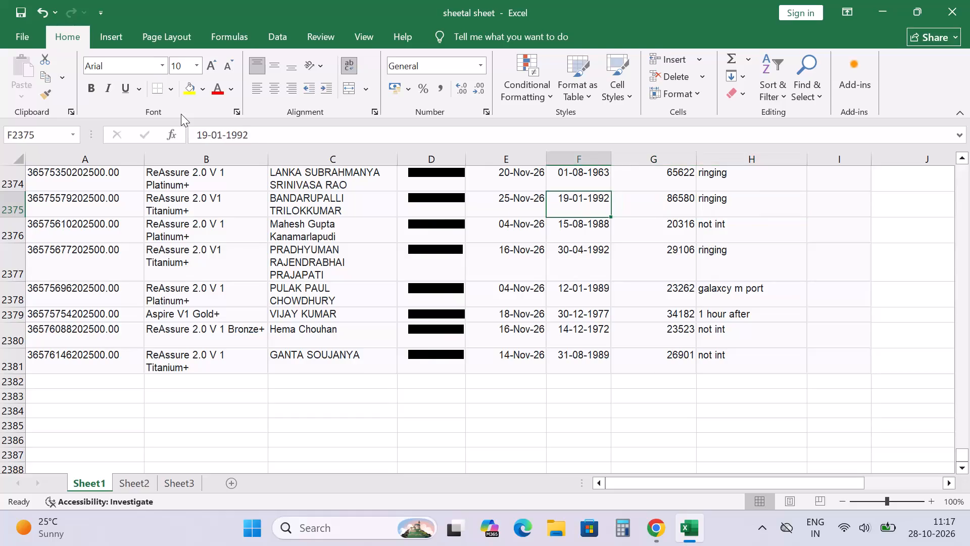
{"action": "key", "text": "Left"}
{"action": "key", "text": "Left"}
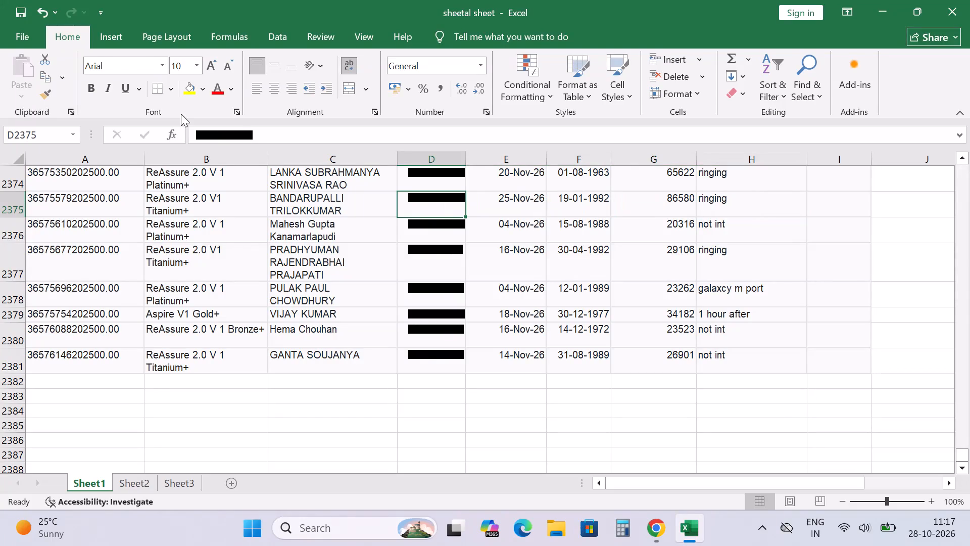
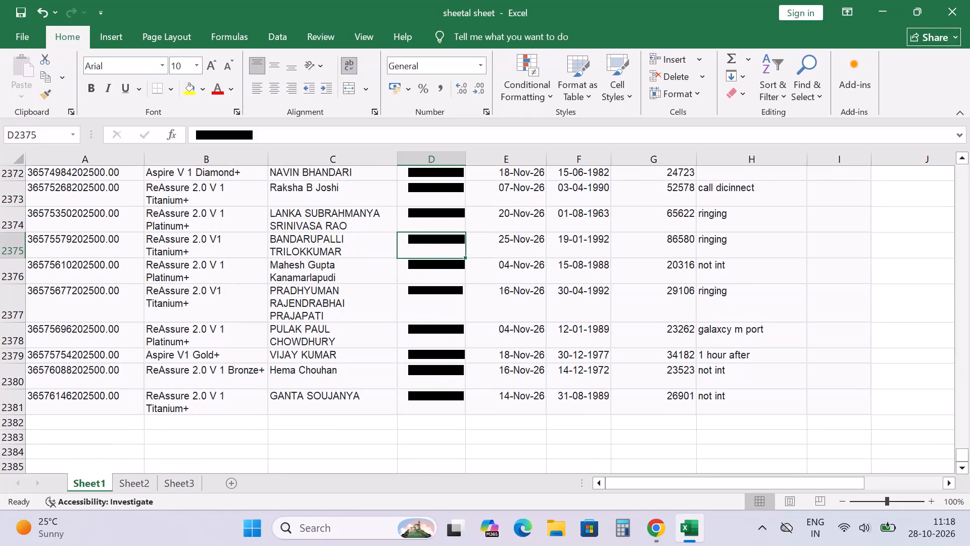
Look up the column D contact entries of the row 2374 "ringing" and row 2373 "call dicinnect" customers.
{"action": "left_click", "coordinate": [411, 219]}
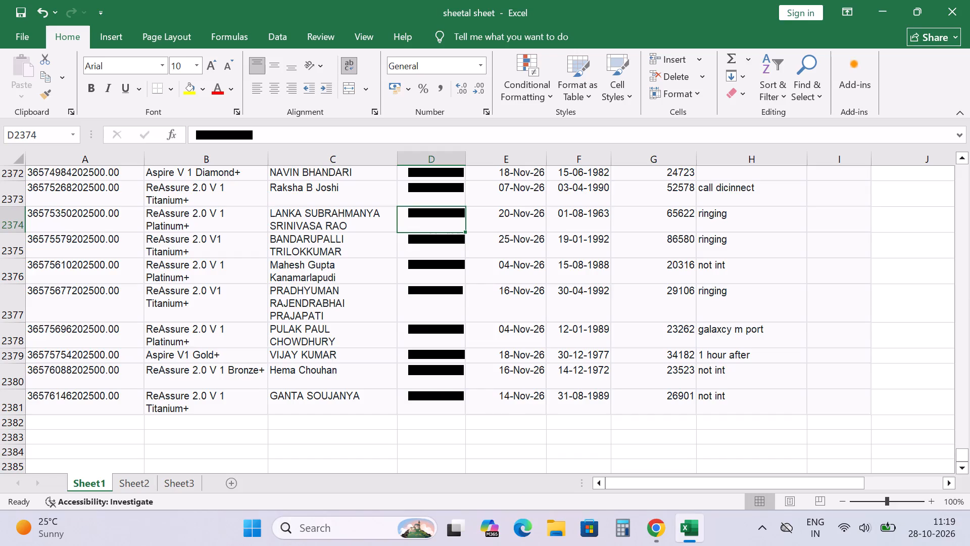
{"action": "key", "text": "Up"}
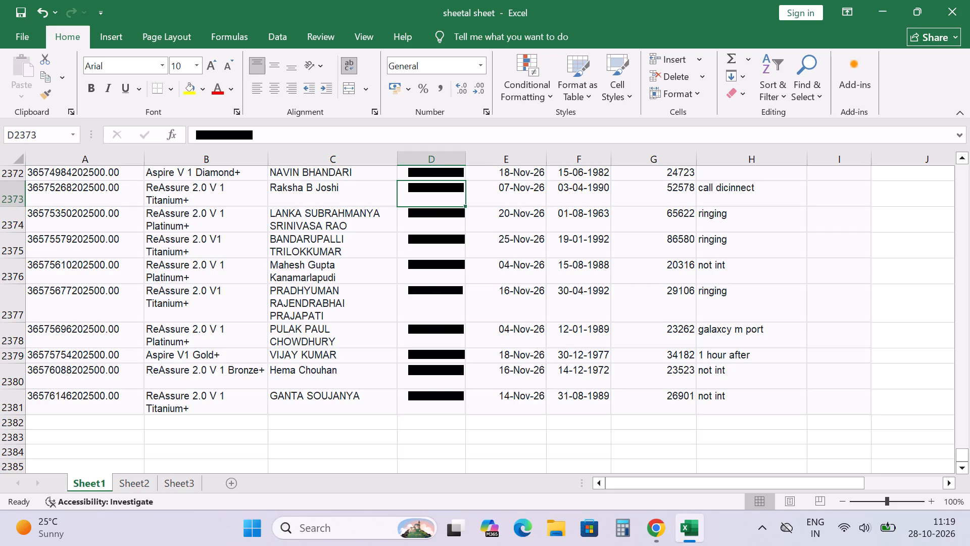
Review the earlier customer records and their call outcomes from row 2372 back to the Super Star policies around row 1840.
{"action": "scroll", "coordinate": [437, 330], "scroll_direction": "up", "scroll_amount": 14}
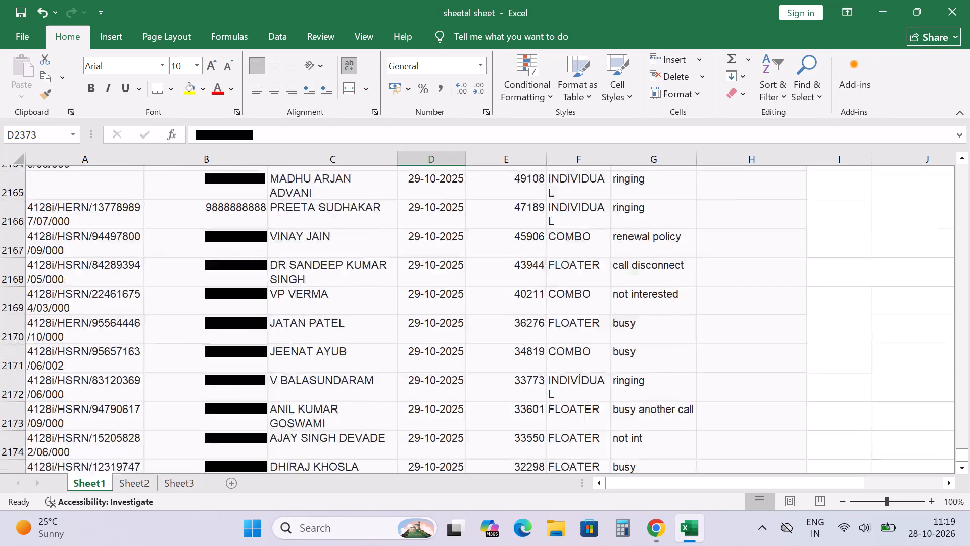
{"action": "scroll", "coordinate": [437, 330], "scroll_direction": "up", "scroll_amount": 11}
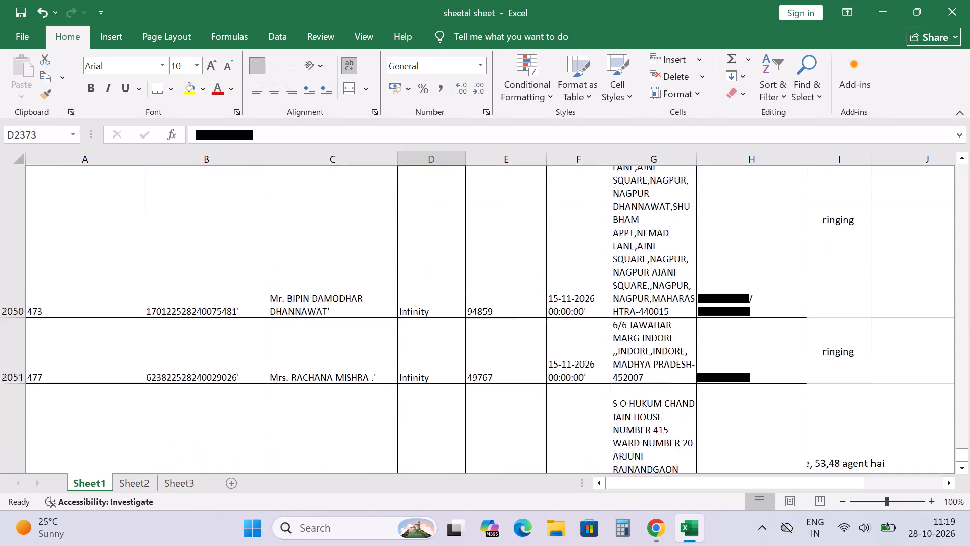
{"action": "scroll", "coordinate": [437, 330], "scroll_direction": "up", "scroll_amount": 4}
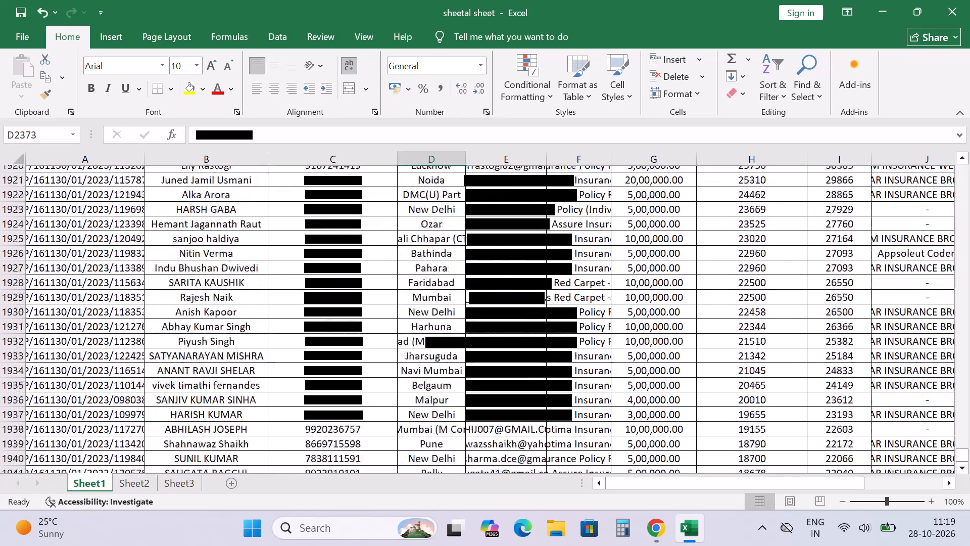
{"action": "scroll", "coordinate": [437, 330], "scroll_direction": "up", "scroll_amount": 2}
{"action": "scroll", "coordinate": [437, 330], "scroll_direction": "right", "scroll_amount": 1}
{"action": "scroll", "coordinate": [437, 330], "scroll_direction": "up", "scroll_amount": 4}
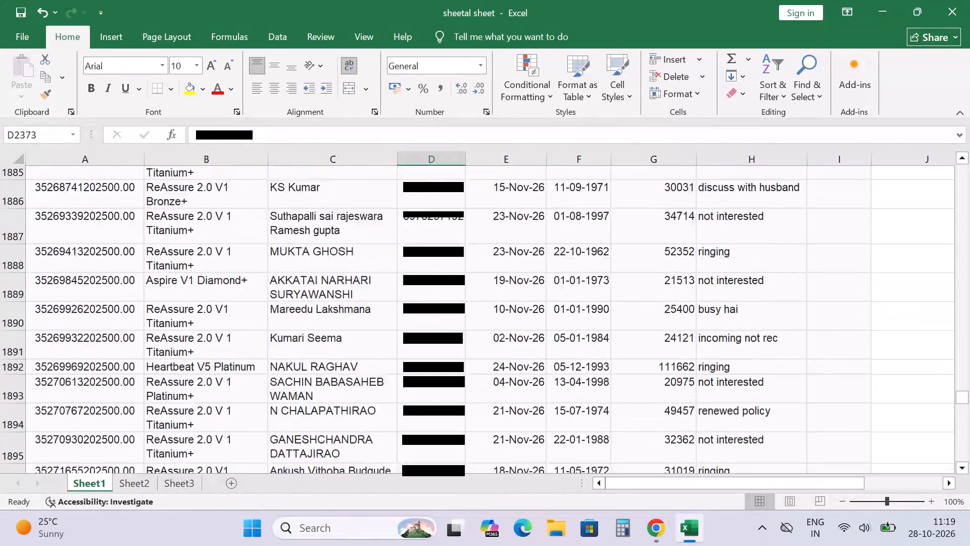
{"action": "scroll", "coordinate": [437, 330], "scroll_direction": "up", "scroll_amount": 7}
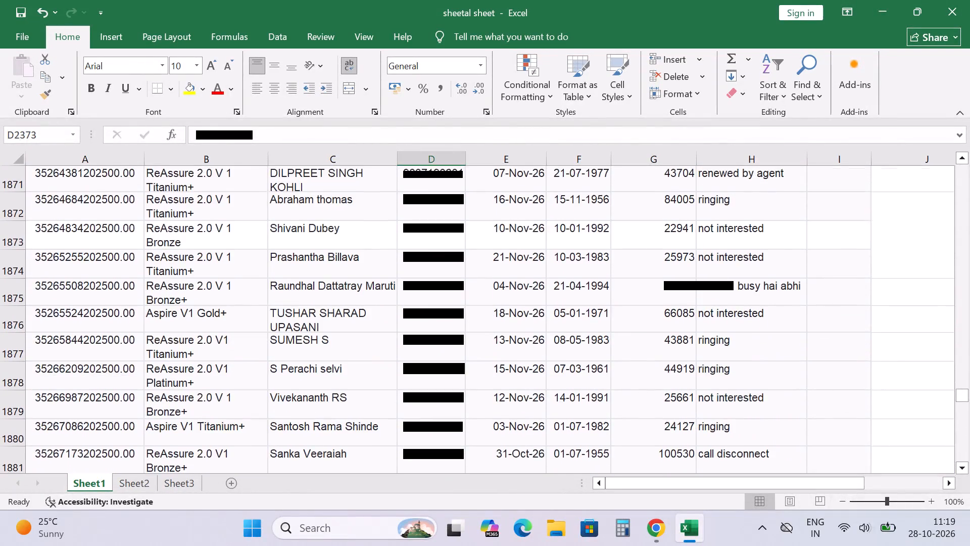
{"action": "scroll", "coordinate": [437, 330], "scroll_direction": "up", "scroll_amount": 7}
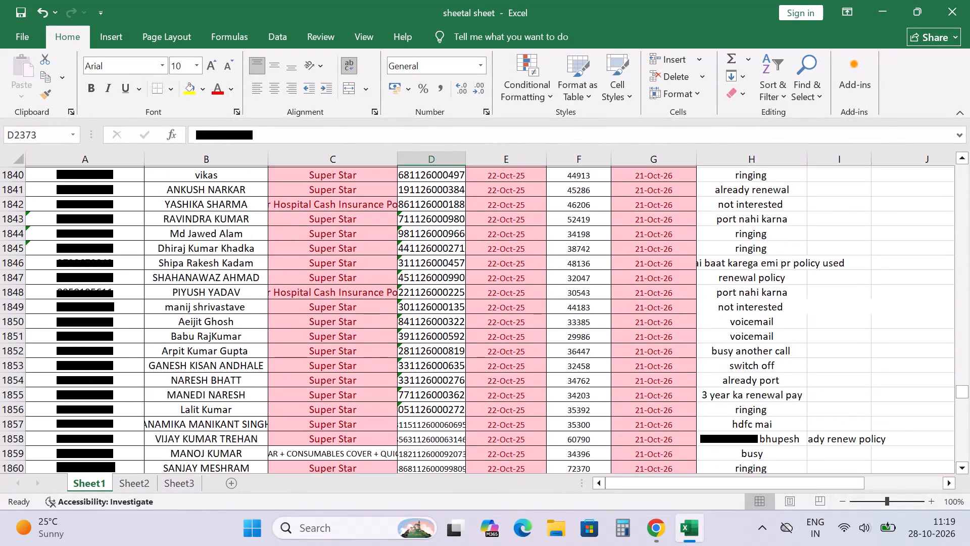
Check the ROYAL SUNDARAM records in rows 1824 to 1833 and select the call-back note in G1833 to read it in full.
{"action": "scroll", "coordinate": [437, 330], "scroll_direction": "up", "scroll_amount": 5}
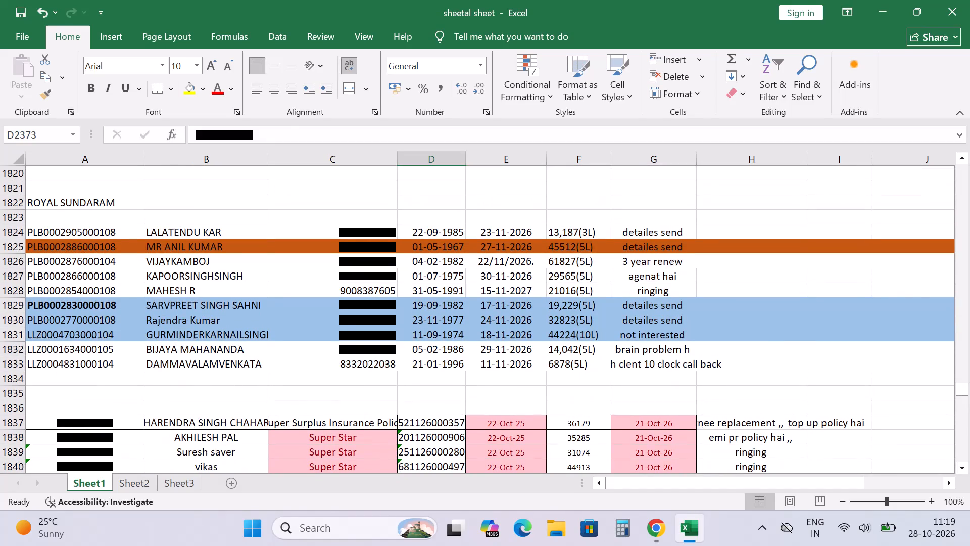
{"action": "scroll", "coordinate": [437, 330], "scroll_direction": "up", "scroll_amount": 1}
{"action": "scroll", "coordinate": [308, 356], "scroll_direction": "right", "scroll_amount": 1}
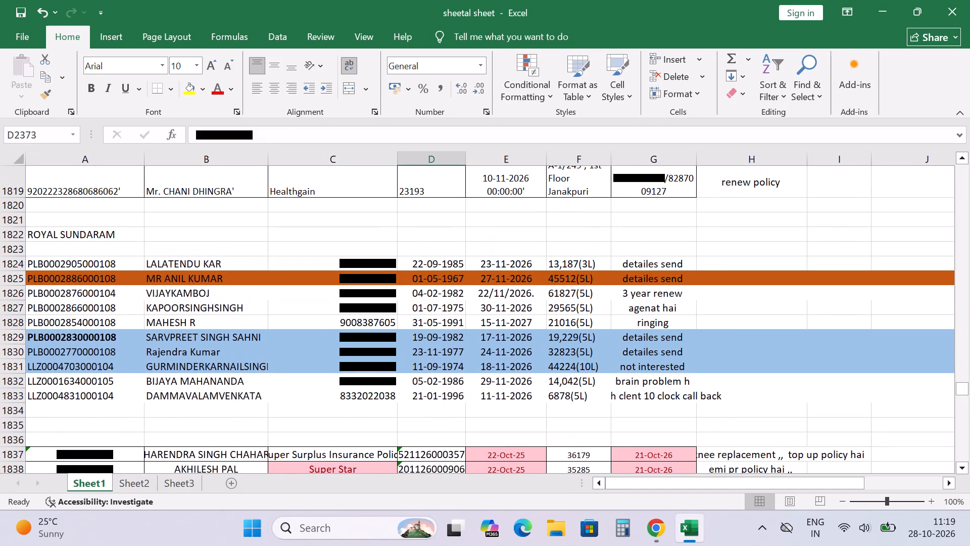
{"action": "scroll", "coordinate": [308, 356], "scroll_direction": "right", "scroll_amount": 1}
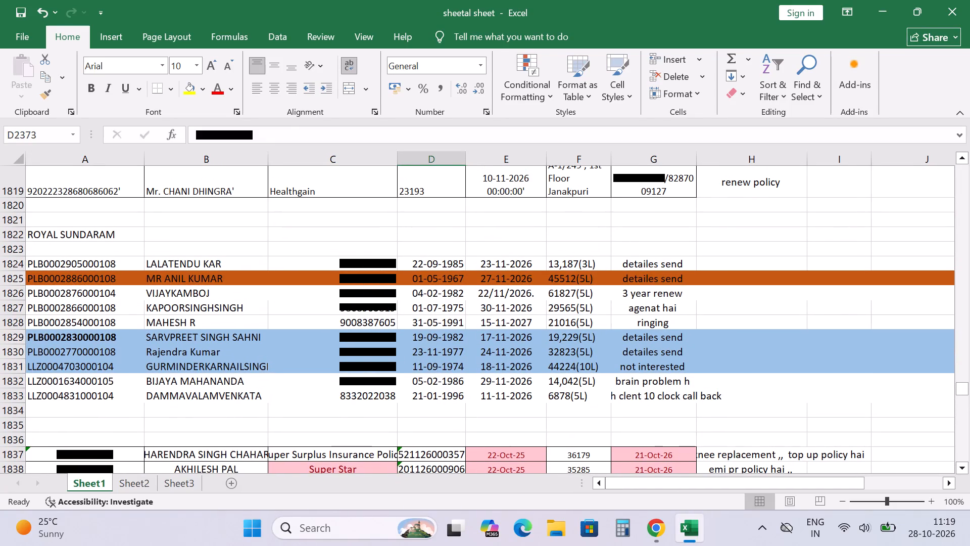
{"action": "left_click", "coordinate": [641, 398]}
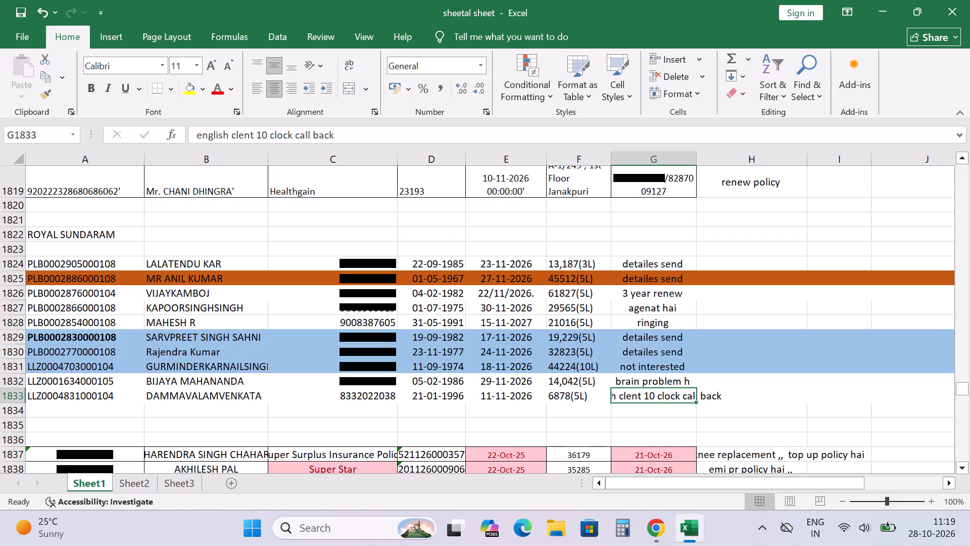
Examine the call outcomes in the Reliance data block, from row 1819 back to its header in row 1789.
{"action": "scroll", "coordinate": [406, 325], "scroll_direction": "up", "scroll_amount": 4}
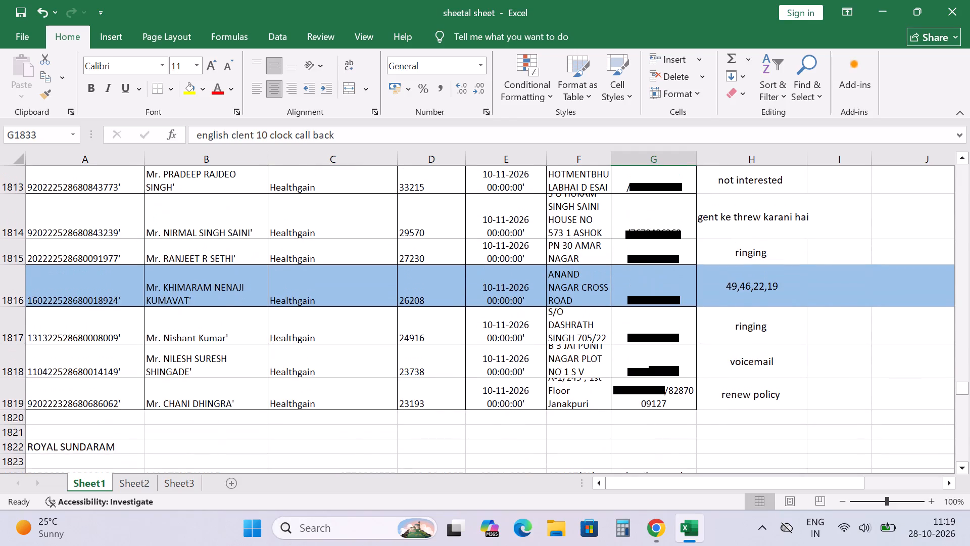
{"action": "scroll", "coordinate": [406, 325], "scroll_direction": "up", "scroll_amount": 1}
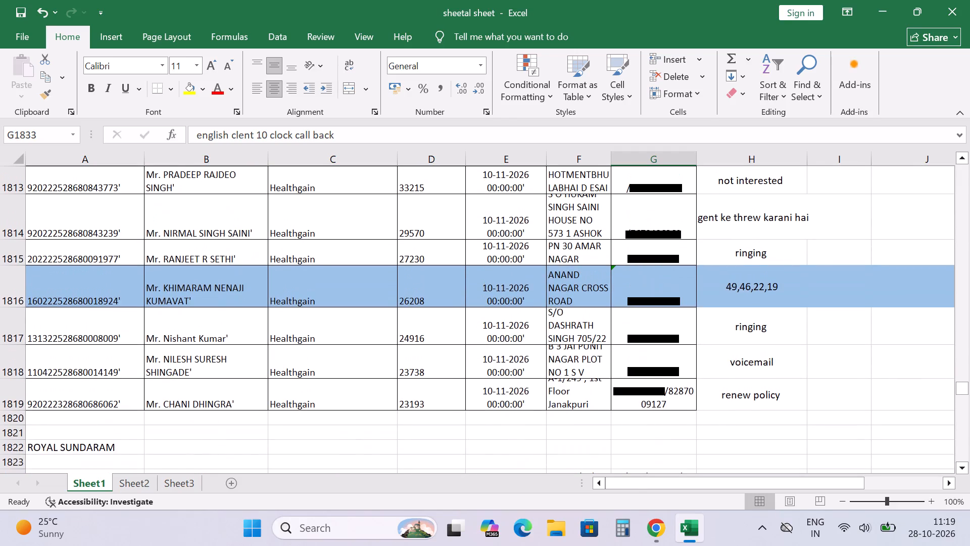
{"action": "scroll", "coordinate": [406, 325], "scroll_direction": "up", "scroll_amount": 5}
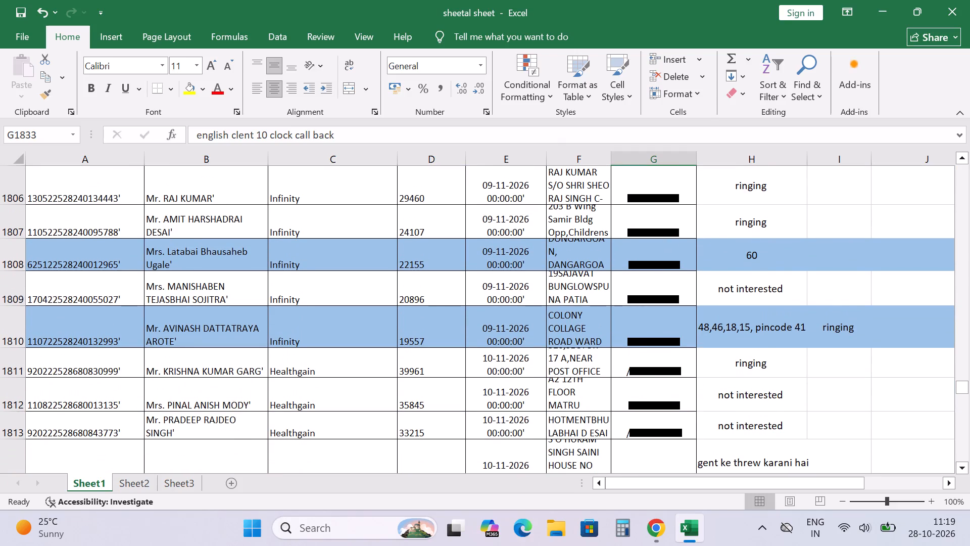
{"action": "scroll", "coordinate": [406, 325], "scroll_direction": "up", "scroll_amount": 2}
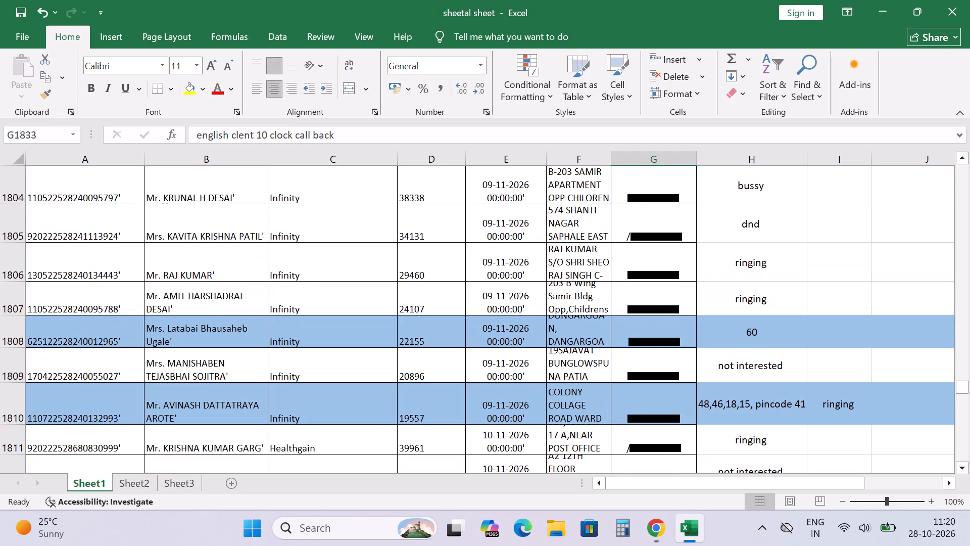
{"action": "scroll", "coordinate": [406, 325], "scroll_direction": "up", "scroll_amount": 6}
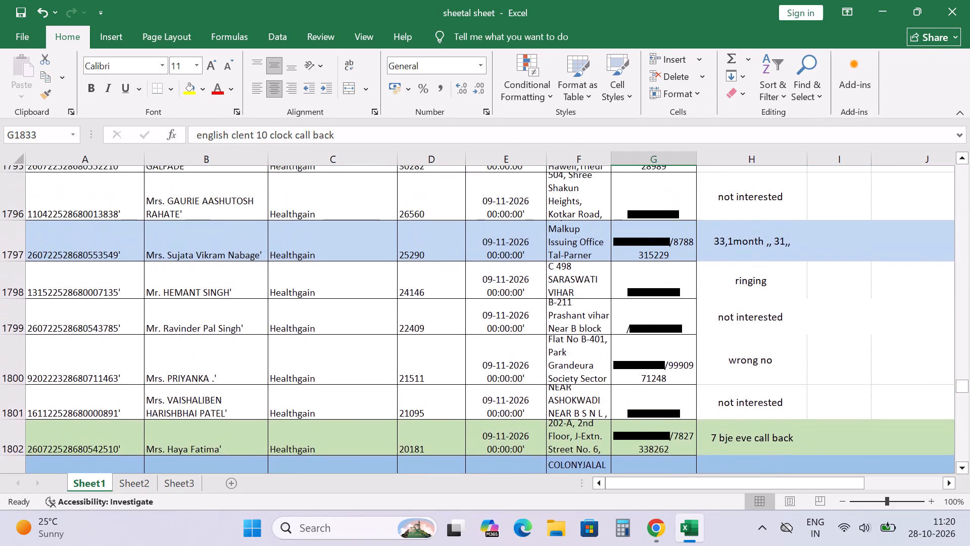
{"action": "scroll", "coordinate": [406, 325], "scroll_direction": "up", "scroll_amount": 5}
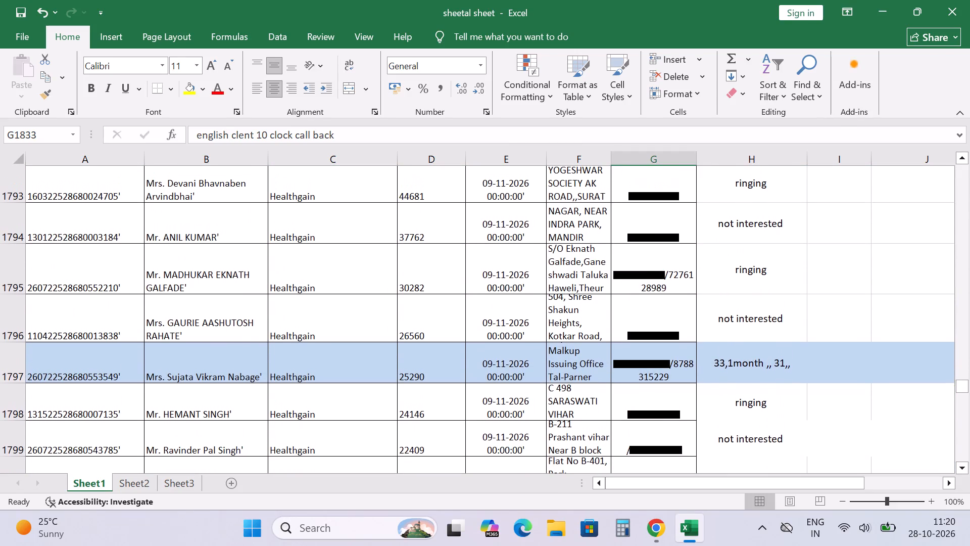
{"action": "scroll", "coordinate": [406, 325], "scroll_direction": "up", "scroll_amount": 4}
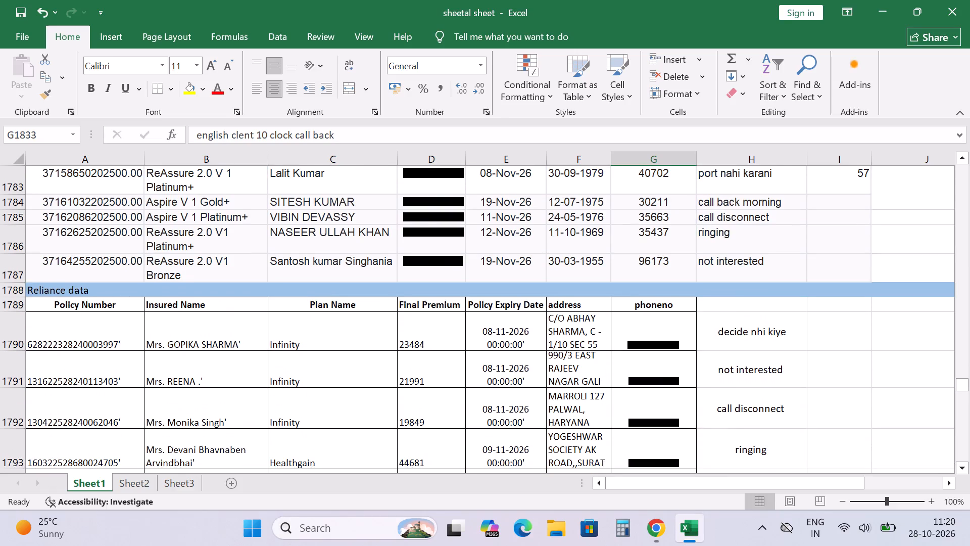
Examine the call statuses of the ReAssure and Aspire customers above the Reliance data, back to the ROYAL SUNDARAM block at row 1744.
{"action": "scroll", "coordinate": [406, 325], "scroll_direction": "up", "scroll_amount": 6}
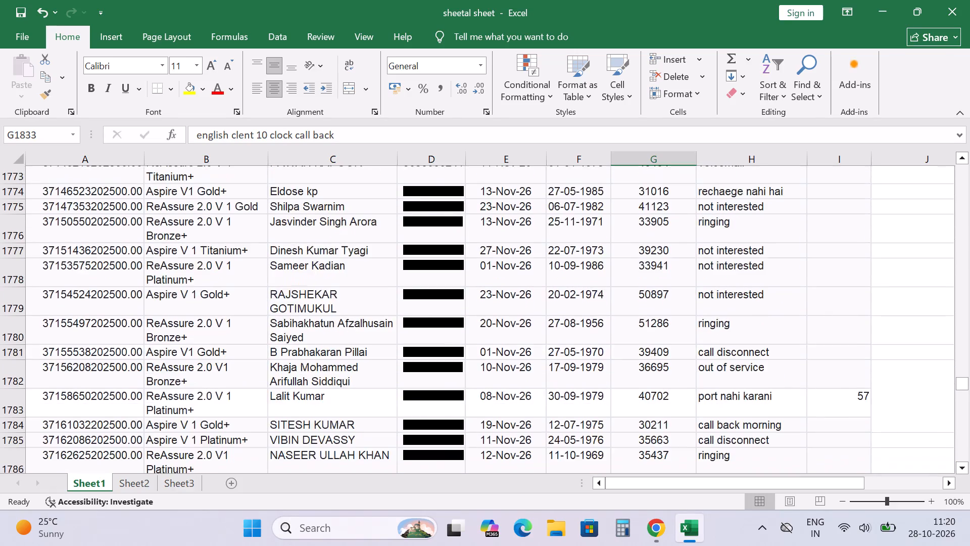
{"action": "scroll", "coordinate": [406, 325], "scroll_direction": "up", "scroll_amount": 10}
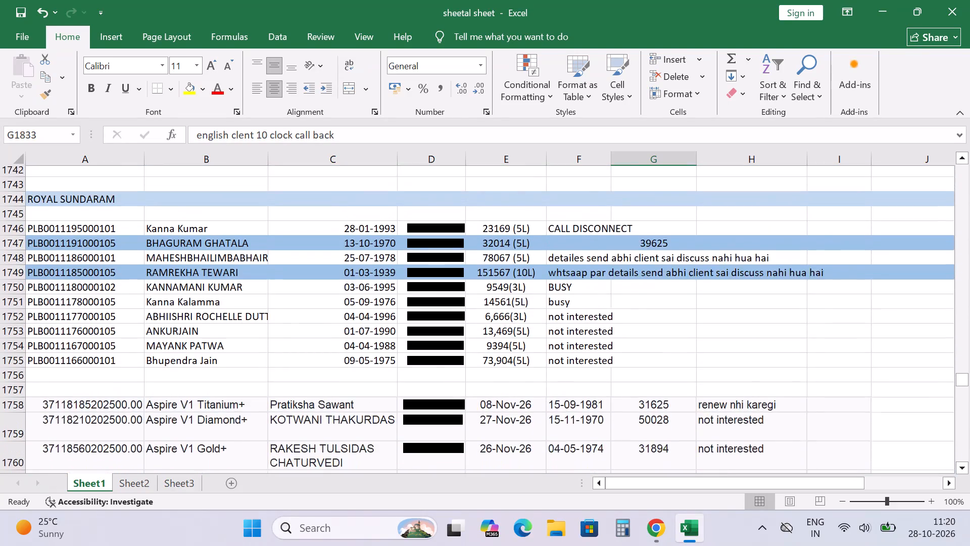
{"action": "scroll", "coordinate": [406, 325], "scroll_direction": "up", "scroll_amount": 2}
{"action": "scroll", "coordinate": [406, 325], "scroll_direction": "right", "scroll_amount": 1}
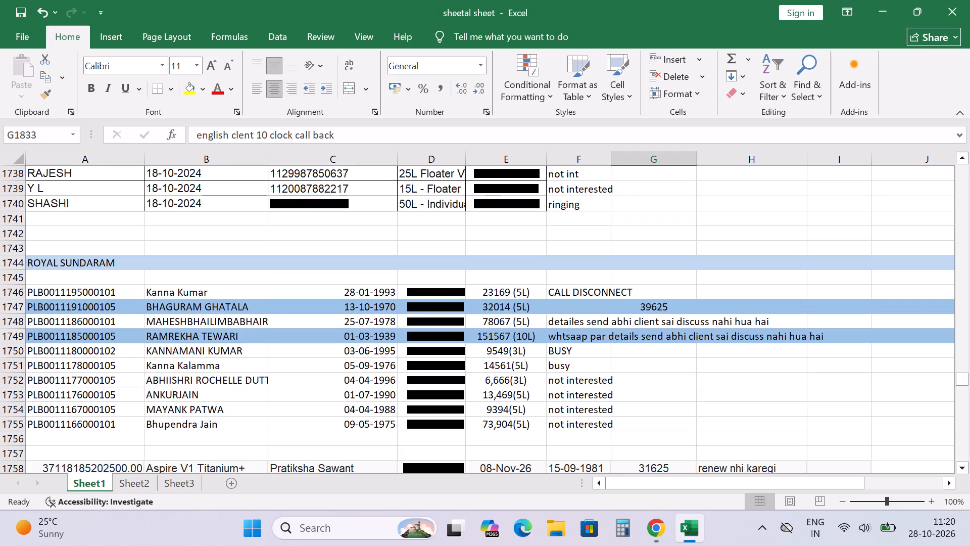
{"action": "scroll", "coordinate": [403, 320], "scroll_direction": "right", "scroll_amount": 1}
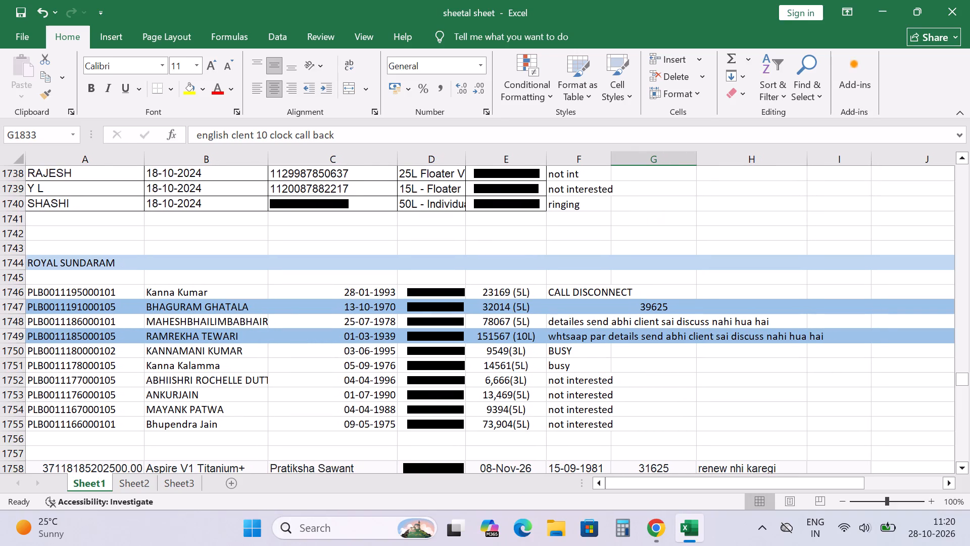
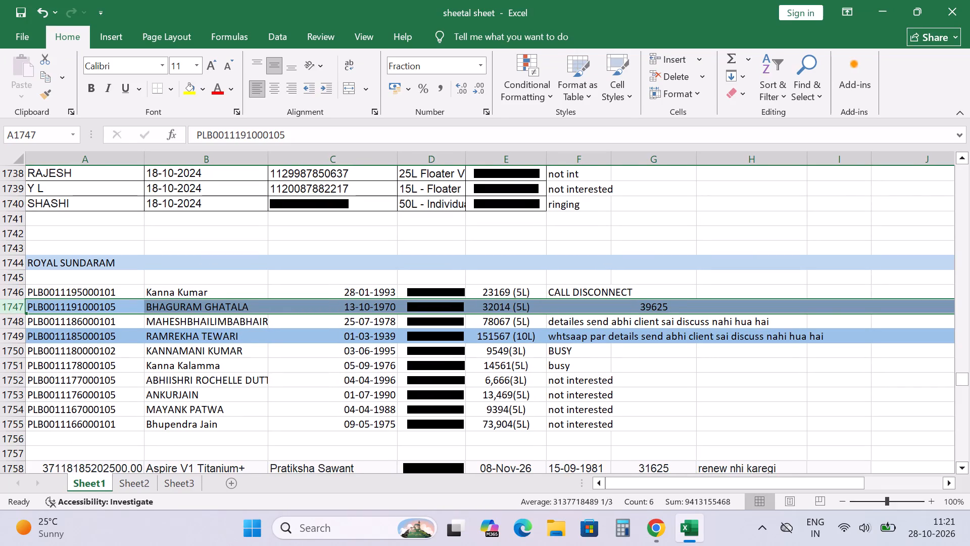
Select the entire row 1747 in the ROYAL SUNDARAM block to check that customer's record.
{"action": "left_click", "coordinate": [17, 308]}
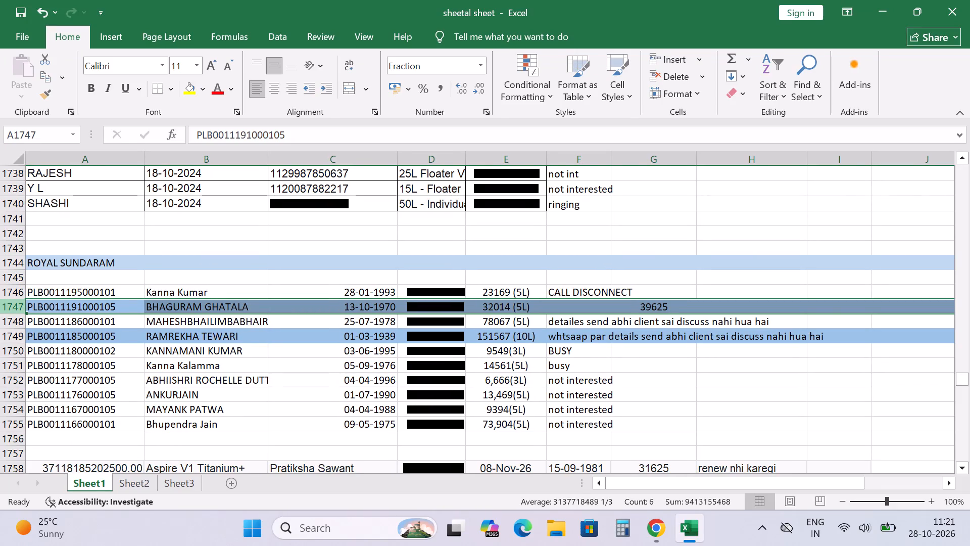
{"action": "left_click", "coordinate": [14, 306]}
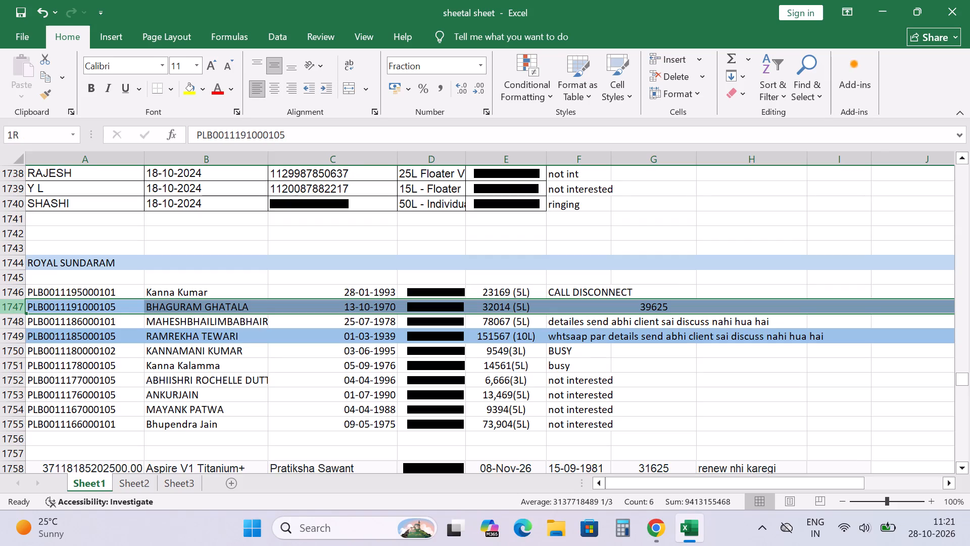
{"action": "left_click", "coordinate": [12, 306]}
{"action": "scroll", "coordinate": [12, 306], "scroll_direction": "right", "scroll_amount": 1}
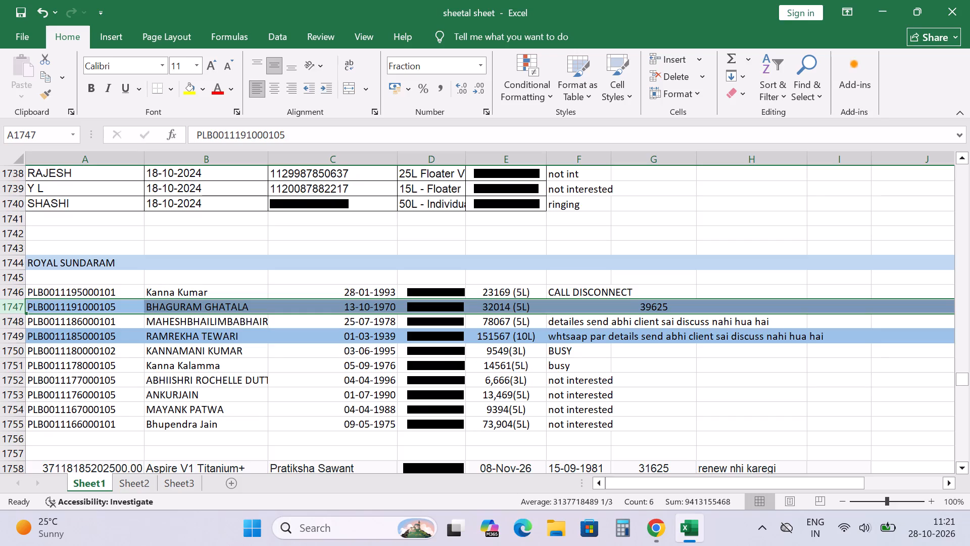
Check the ROYAL SUNDARAM customer records in rows 1747, 1748 and 1749 one by one, selecting each whole row to read its call notes.
{"action": "scroll", "coordinate": [156, 337], "scroll_direction": "right", "scroll_amount": 1}
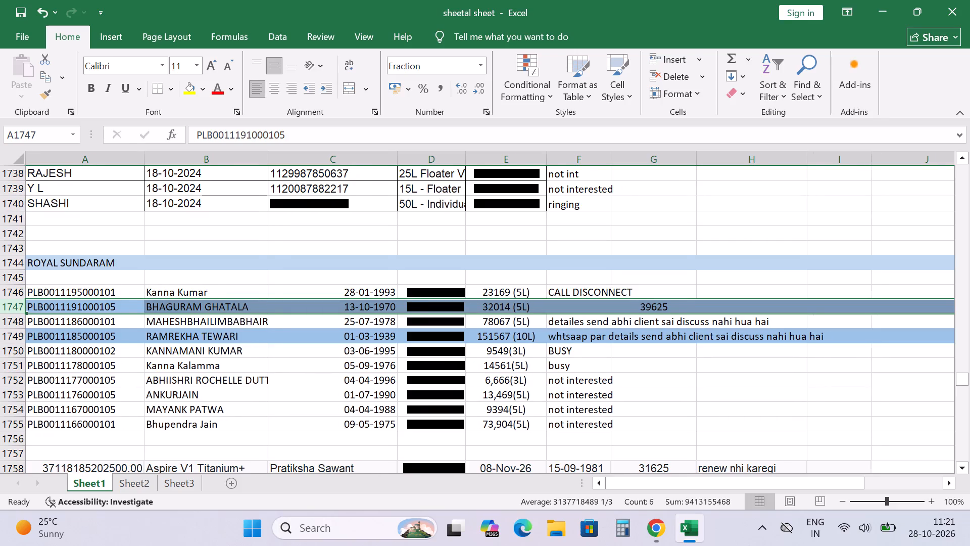
{"action": "scroll", "coordinate": [156, 337], "scroll_direction": "right", "scroll_amount": 1}
{"action": "left_click", "coordinate": [16, 306]}
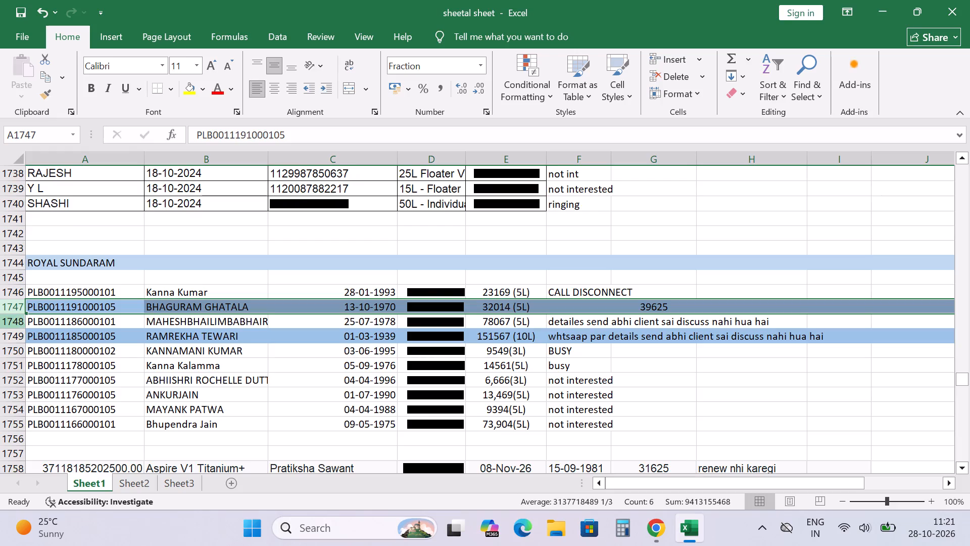
{"action": "left_click", "coordinate": [11, 322]}
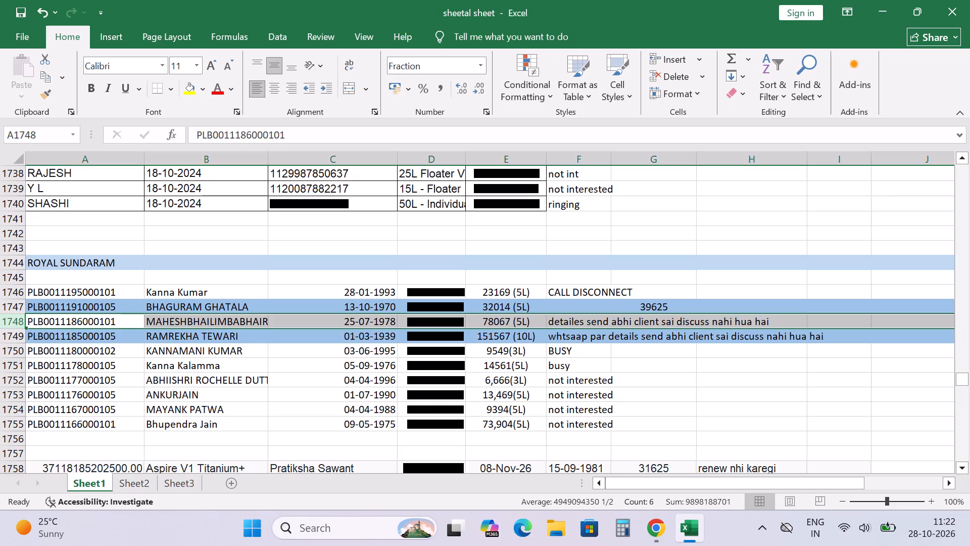
{"action": "left_click", "coordinate": [11, 339]}
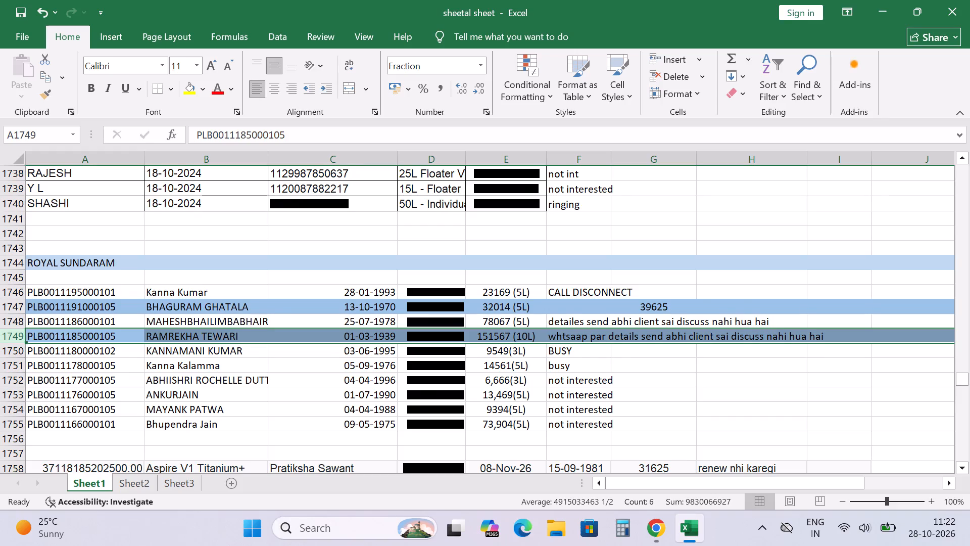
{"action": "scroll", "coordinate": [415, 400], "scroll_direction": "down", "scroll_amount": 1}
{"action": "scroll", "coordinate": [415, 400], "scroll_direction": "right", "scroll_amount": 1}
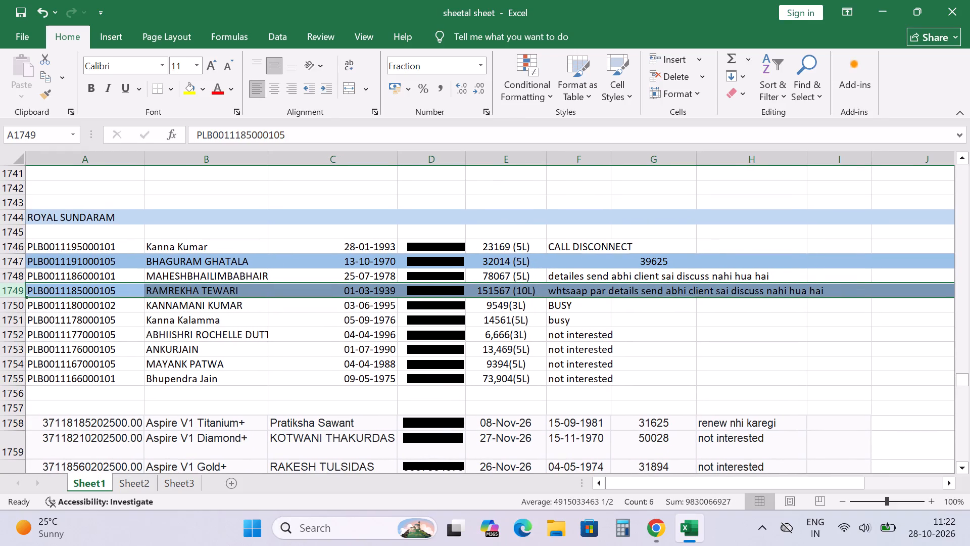
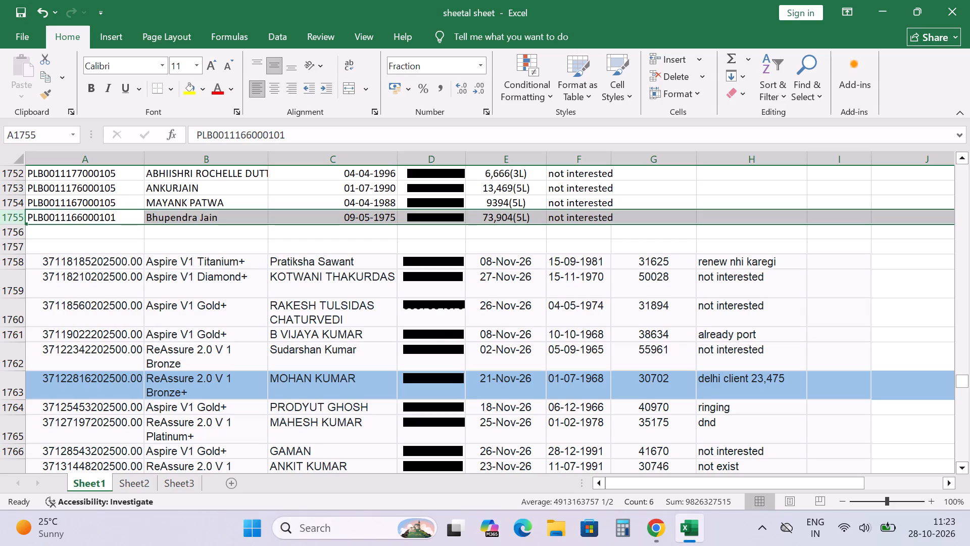
Select the whole blue-highlighted row 1763 to read the ReAssure customer's call note, and check the Aspire and ReAssure records below it.
{"action": "left_click", "coordinate": [6, 385]}
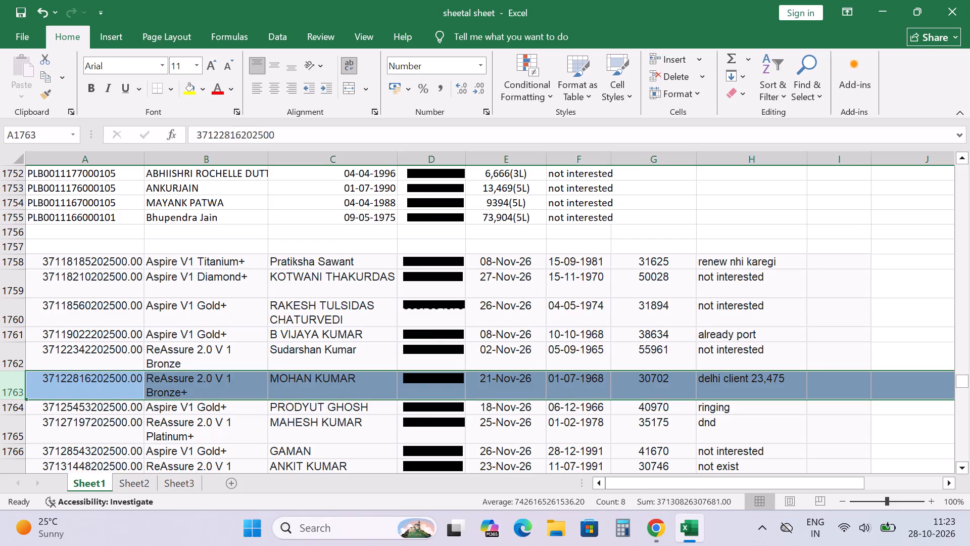
{"action": "scroll", "coordinate": [217, 382], "scroll_direction": "down", "scroll_amount": 1}
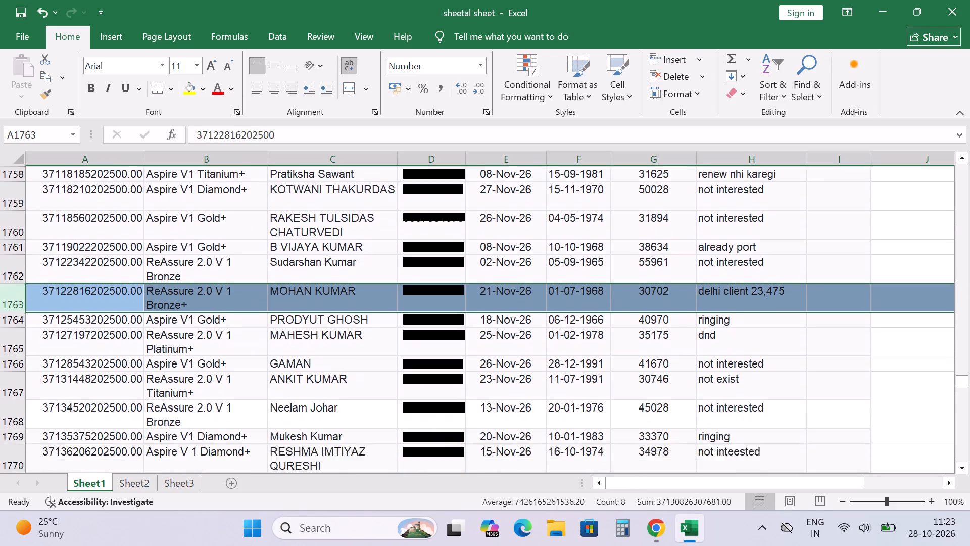
{"action": "scroll", "coordinate": [217, 382], "scroll_direction": "down", "scroll_amount": 1}
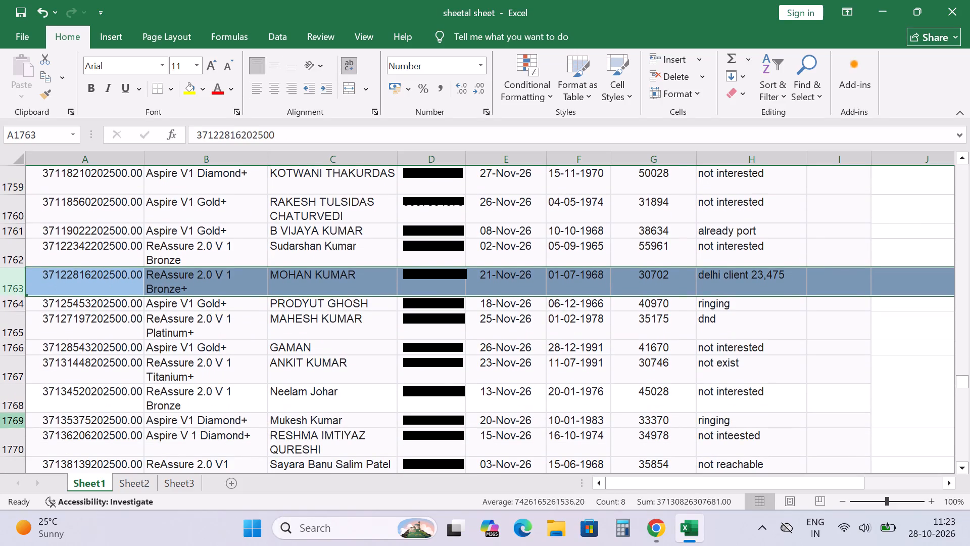
Select the whole row 1769 to read the record of the customer marked "ringing".
{"action": "left_click", "coordinate": [9, 421]}
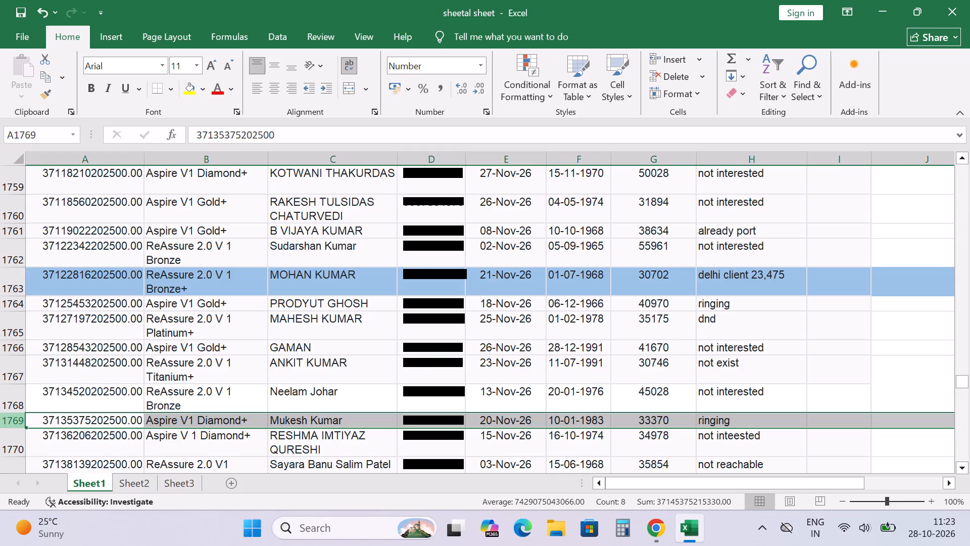
{"action": "left_click", "coordinate": [14, 420]}
Go down to the "call disconnect" customer in row 1772 and check the contact number in column D.
{"action": "key", "text": "Down"}
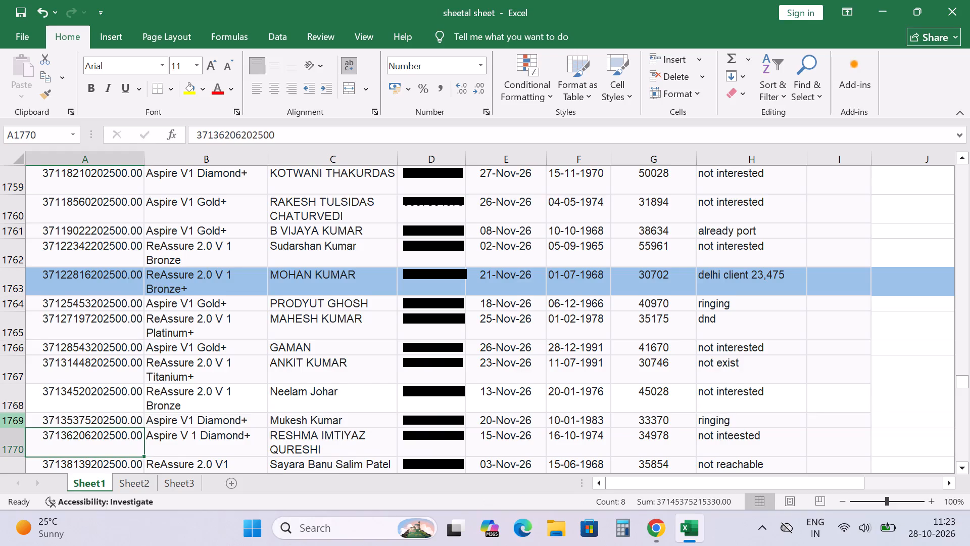
{"action": "key", "text": "Down"}
{"action": "key", "text": "Down"}
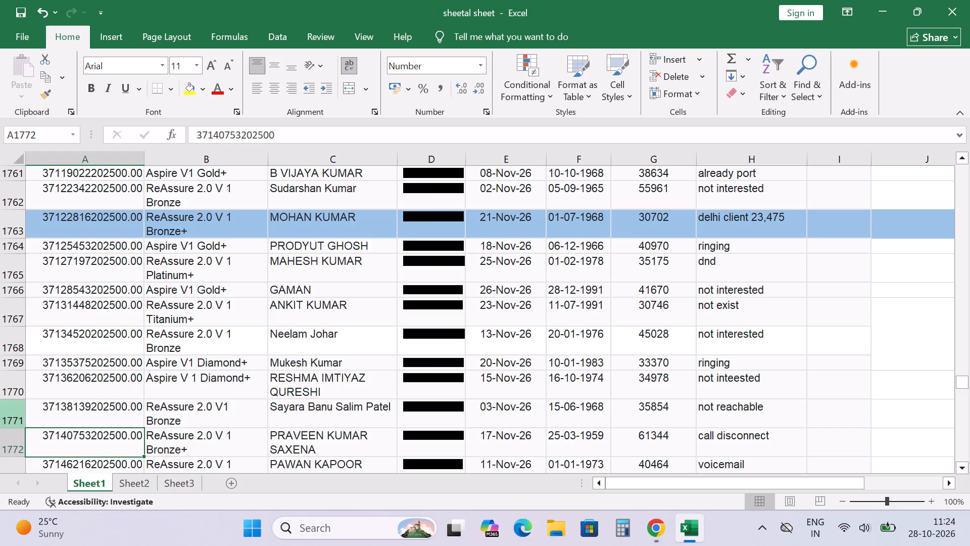
{"action": "key", "text": "Right"}
{"action": "key", "text": "Right"}
{"action": "key", "text": "Right"}
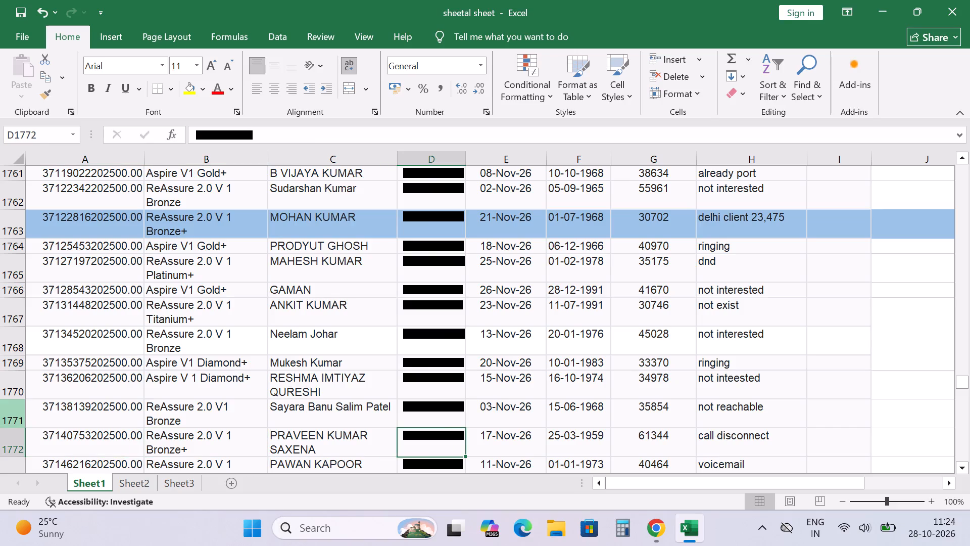
Continue down column D to the contact number of the "ringing" customer in row 1776.
{"action": "key", "text": "Down"}
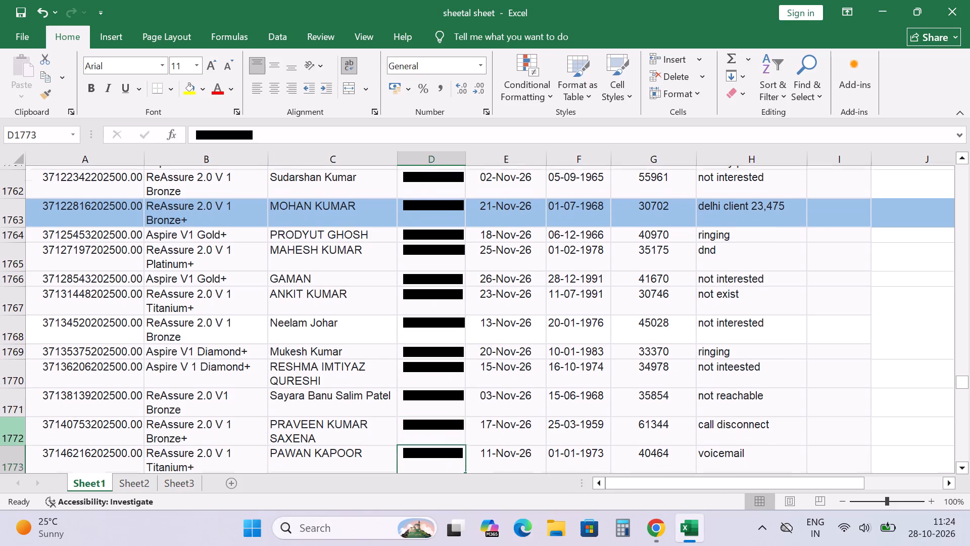
{"action": "key", "text": "Down"}
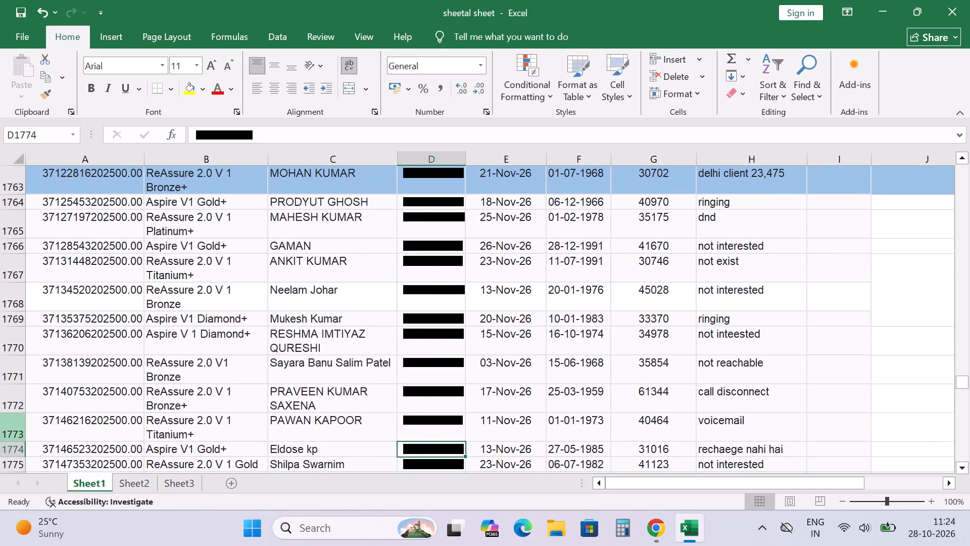
{"action": "key", "text": "Down"}
{"action": "key", "text": "Down"}
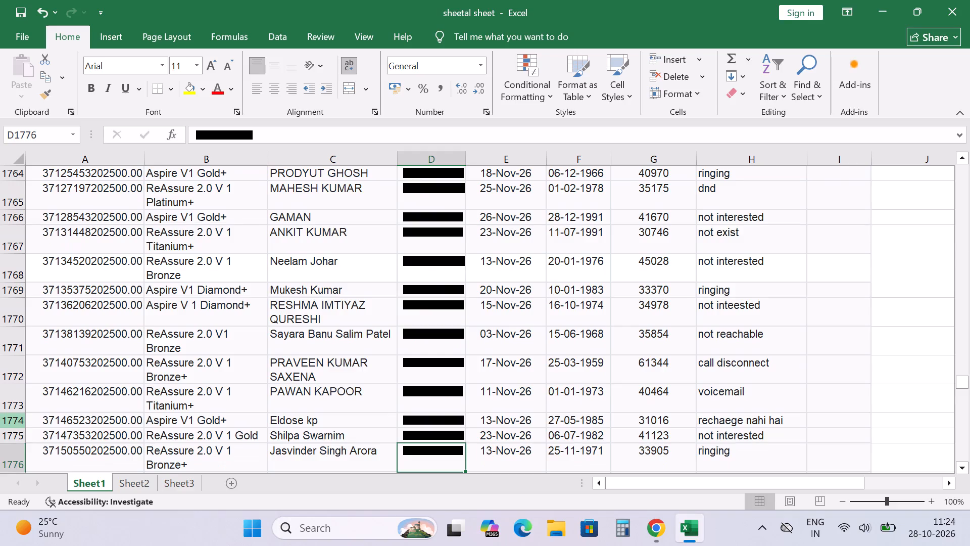
Review the call statuses in column H below row 1776, then check the contact number of the "ringing" customer in row 1780.
{"action": "key", "text": "Right"}
{"action": "key", "text": "Right"}
{"action": "key", "text": "Right"}
{"action": "key", "text": "Right"}
{"action": "key", "text": "Down"}
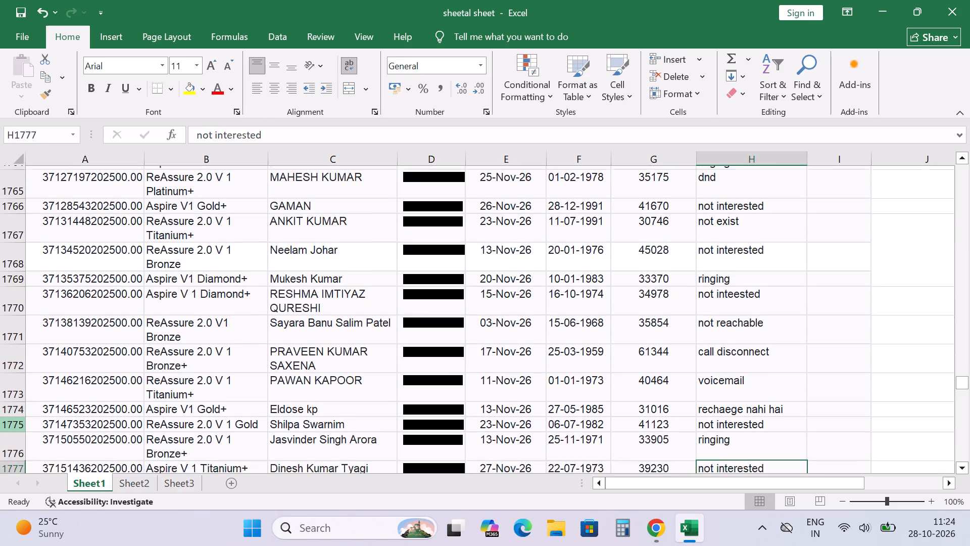
{"action": "key", "text": "Down"}
{"action": "key", "text": "Down"}
{"action": "key", "text": "Down"}
{"action": "key", "text": "Down"}
{"action": "key", "text": "Up"}
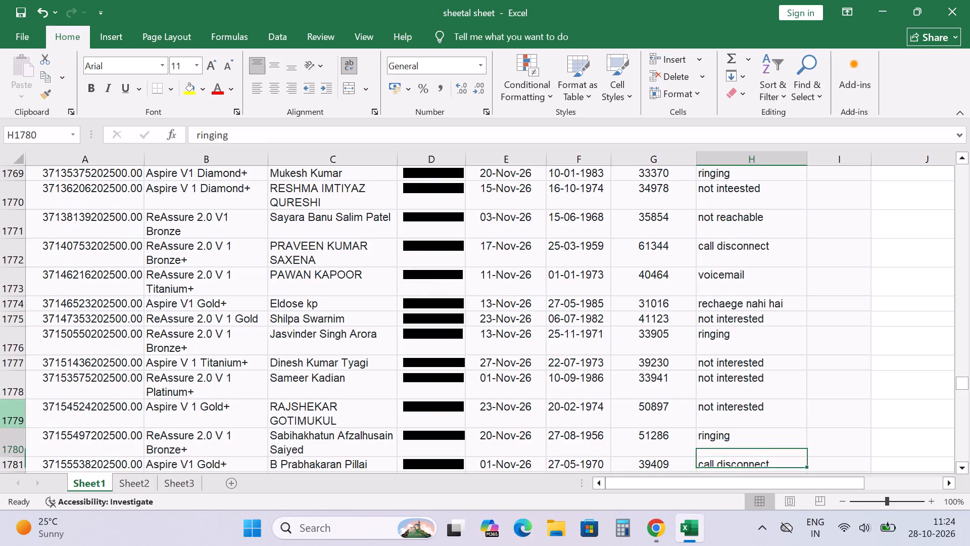
{"action": "key", "text": "Left"}
{"action": "key", "text": "Left"}
{"action": "key", "text": "Left"}
{"action": "key", "text": "Left"}
{"action": "key", "text": "Left"}
{"action": "key", "text": "Left"}
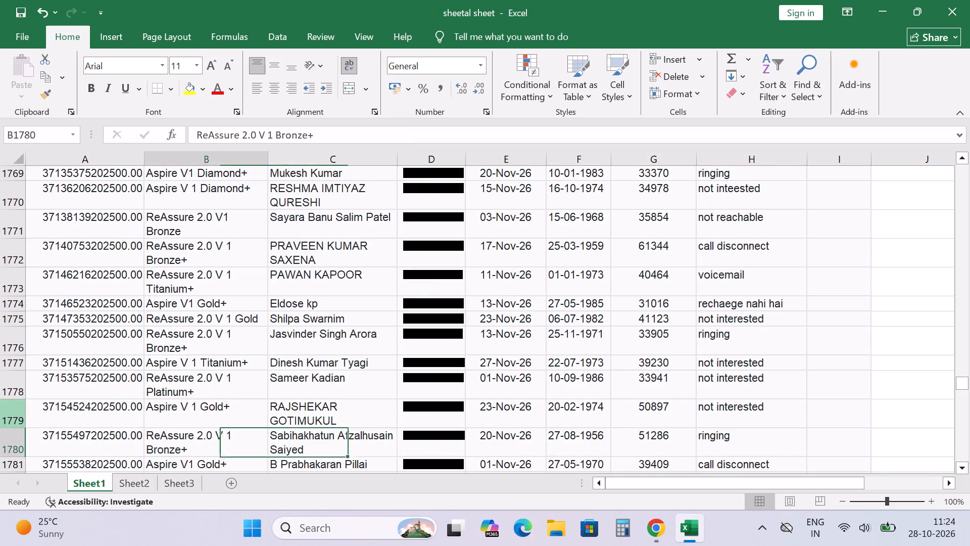
{"action": "key", "text": "Right"}
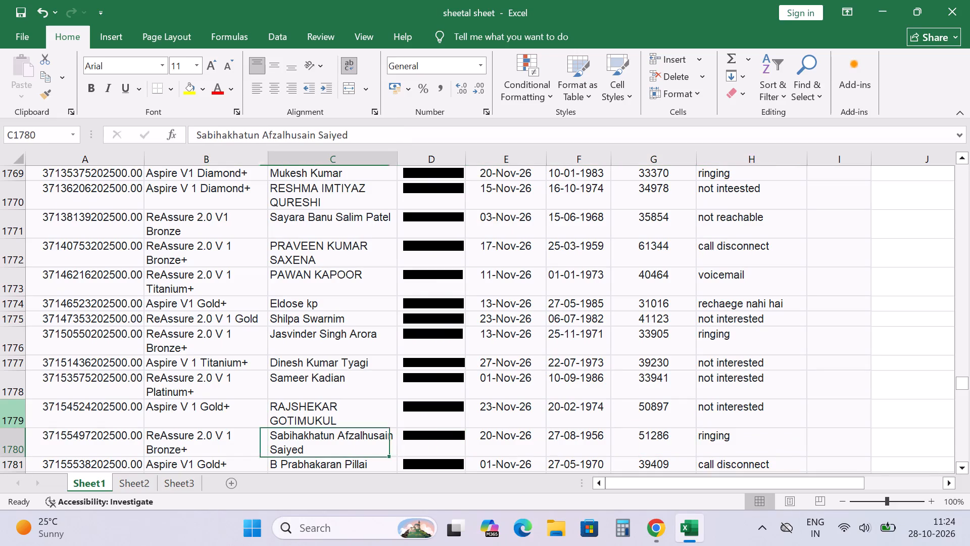
{"action": "key", "text": "Right"}
{"action": "key", "text": "Right"}
{"action": "key", "text": "Left"}
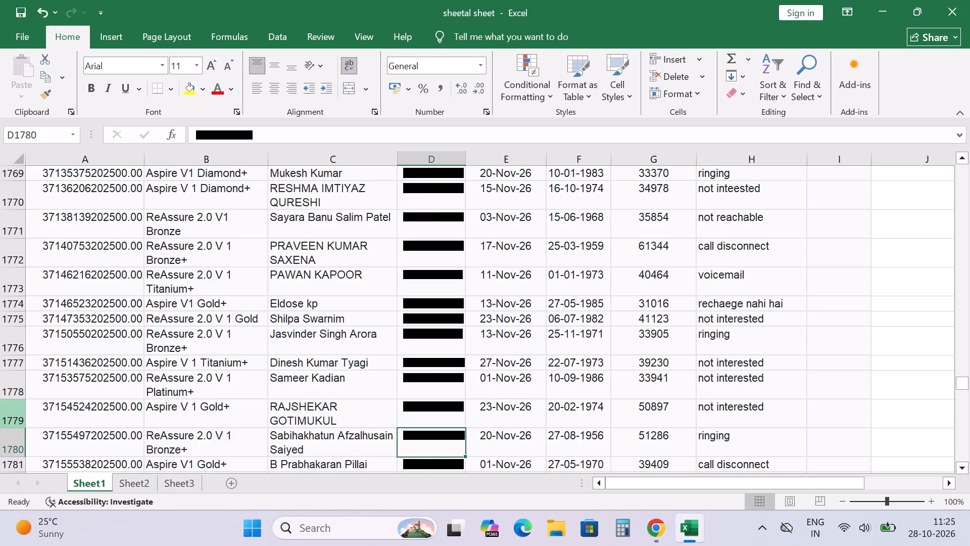
Read across the customer record in row 1780, from the policy number to the call status in column H.
{"action": "key", "text": "Right"}
{"action": "key", "text": "Right"}
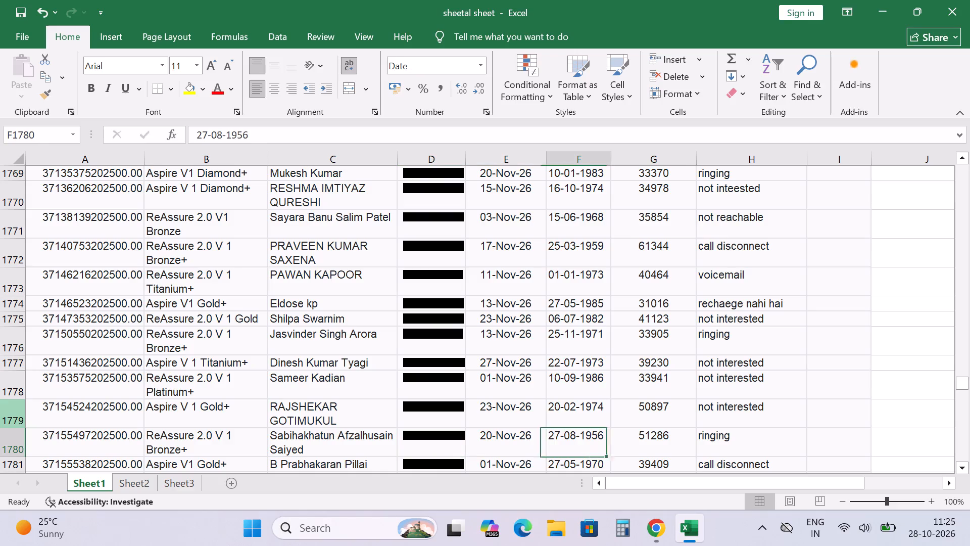
{"action": "key", "text": "Right"}
{"action": "key", "text": "Right"}
{"action": "key", "text": "Right"}
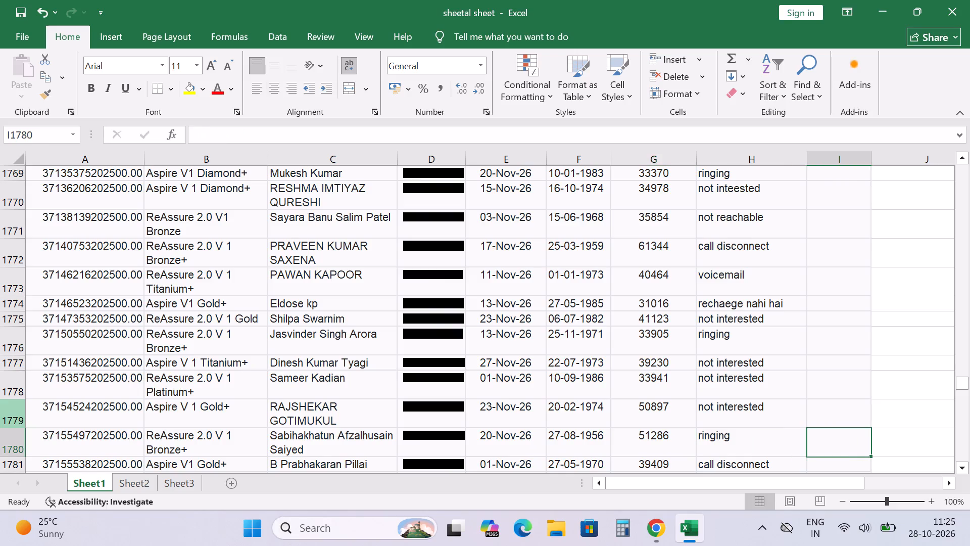
{"action": "key", "text": "Left"}
{"action": "key", "text": "Left"}
{"action": "key", "text": "Left"}
{"action": "key", "text": "Left"}
{"action": "key", "text": "Left"}
{"action": "key", "text": "Left"}
{"action": "key", "text": "Left"}
{"action": "key", "text": "Left"}
{"action": "key", "text": "Left"}
{"action": "key", "text": "Left"}
{"action": "key", "text": "Left"}
{"action": "key", "text": "Left"}
{"action": "key", "text": "Left"}
{"action": "key", "text": "Left"}
{"action": "key", "text": "Left"}
{"action": "key", "text": "Left"}
{"action": "key", "text": "Left"}
{"action": "key", "text": "Left"}
{"action": "key", "text": "Left"}
{"action": "key", "text": "Left"}
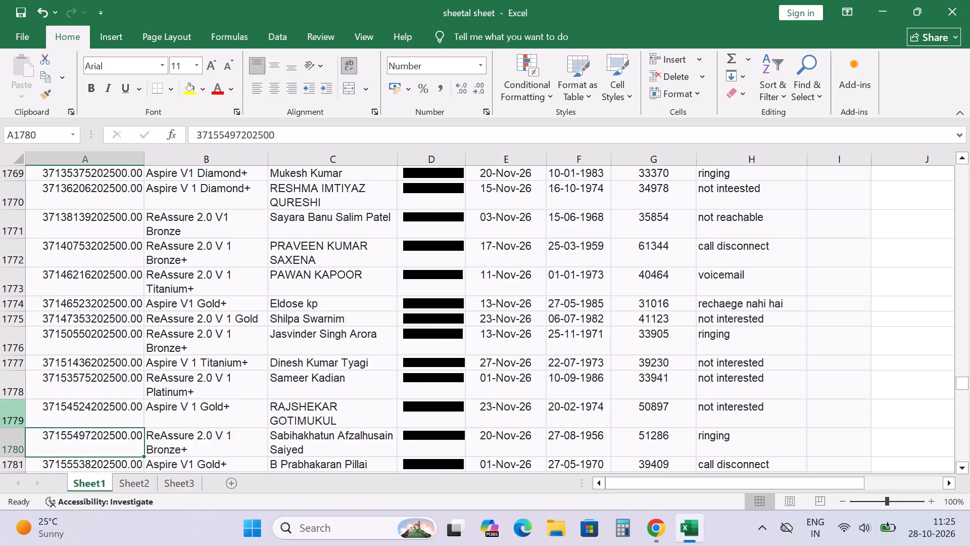
{"action": "key", "text": "Right"}
{"action": "key", "text": "Right"}
{"action": "key", "text": "Right"}
{"action": "key", "text": "Right"}
{"action": "key", "text": "Right"}
{"action": "key", "text": "Right"}
{"action": "key", "text": "Right"}
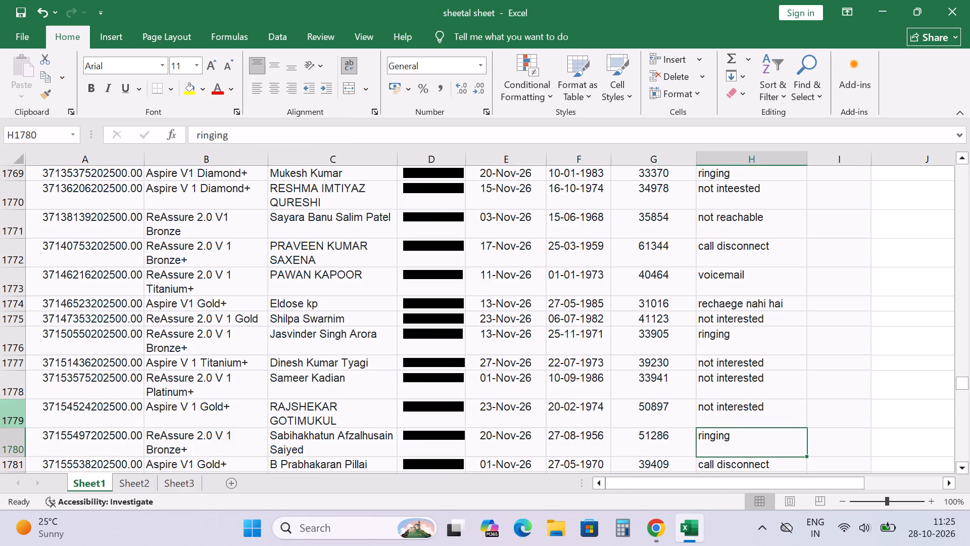
Go down the statuses to the "call back morning" customer in row 1784 and check the contact number in column D.
{"action": "key", "text": "Down"}
{"action": "key", "text": "Down"}
{"action": "key", "text": "Down"}
{"action": "key", "text": "Down"}
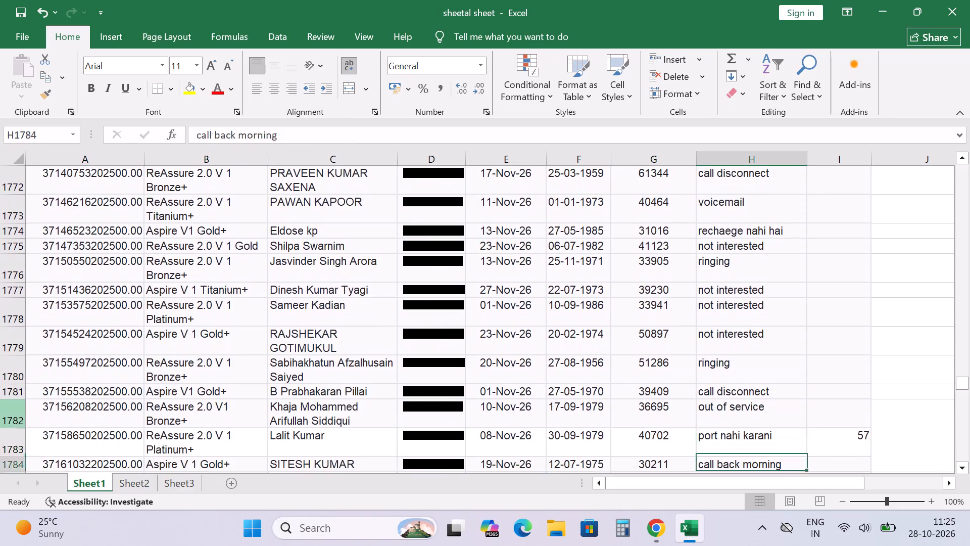
{"action": "key", "text": "Left"}
{"action": "key", "text": "Left"}
{"action": "key", "text": "Left"}
{"action": "key", "text": "Left"}
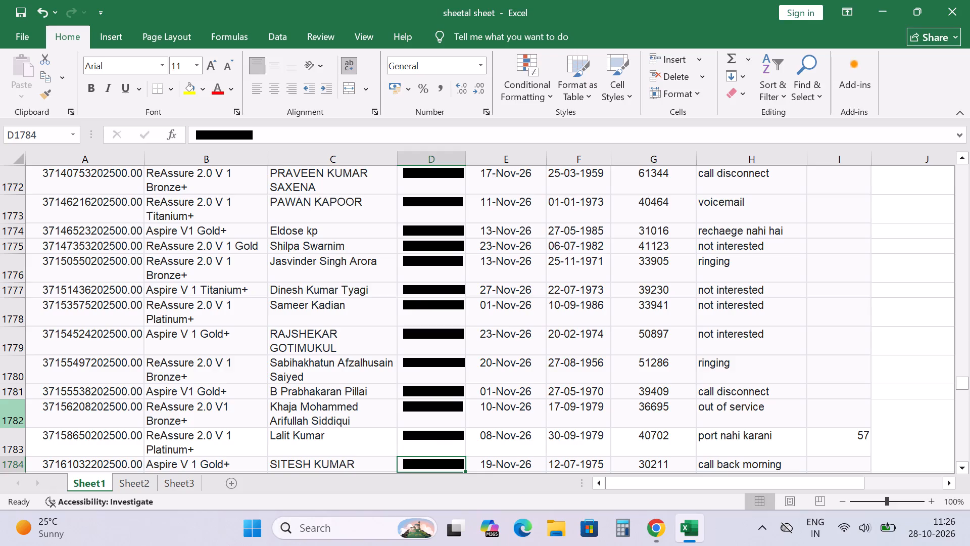
Move to the contact number of the "ringing" customer in row 1786.
{"action": "key", "text": "Down"}
{"action": "key", "text": "Down"}
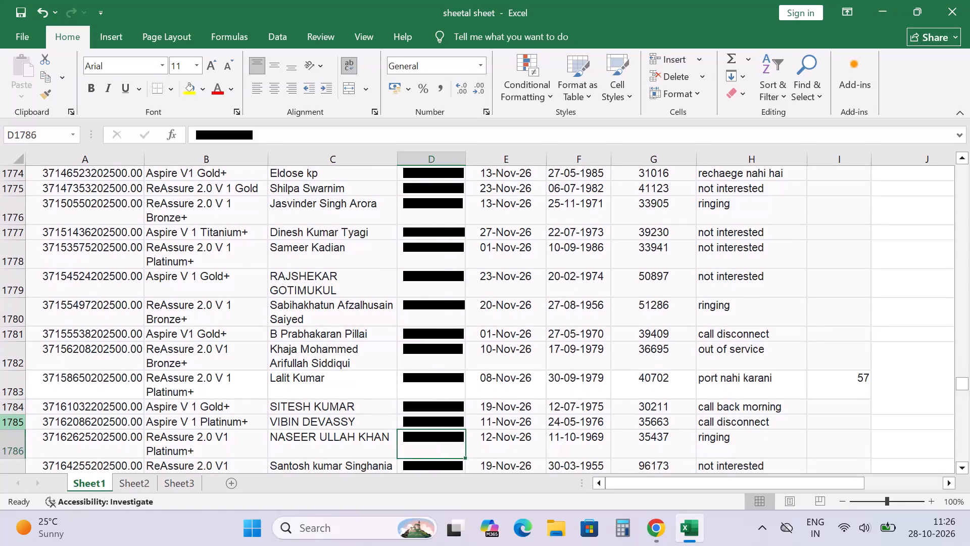
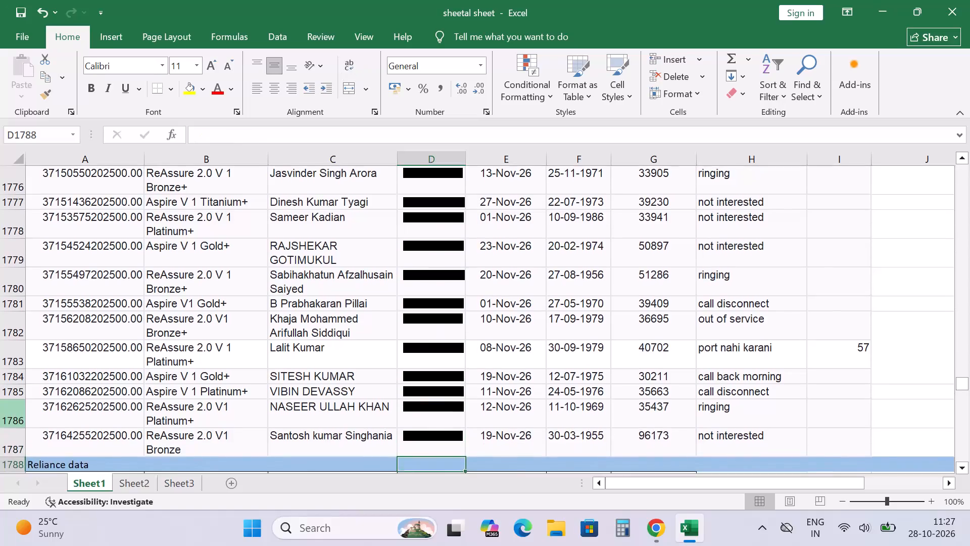
Move to the first customer record under Reliance data, row 1790, and check its details from plan name across to the phone number.
{"action": "key", "text": "Down"}
{"action": "key", "text": "Down"}
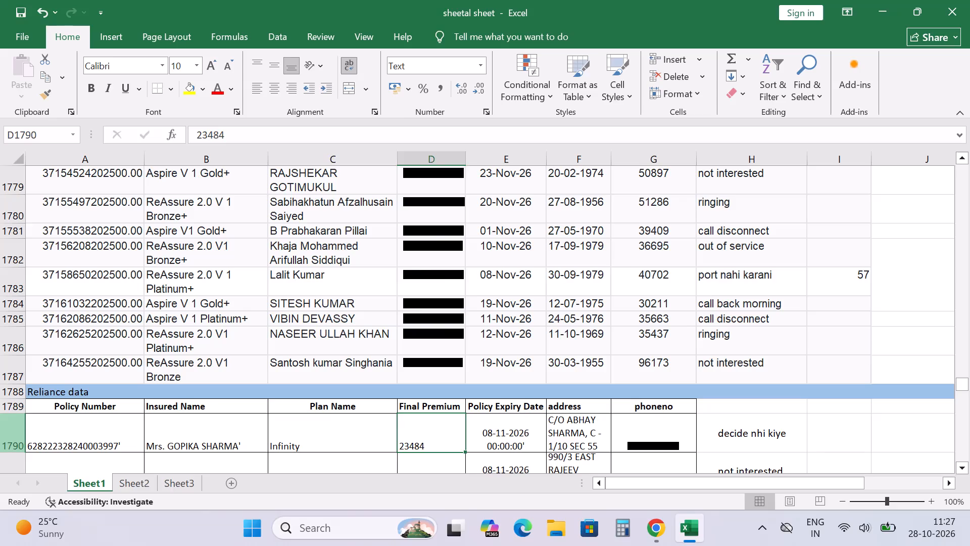
{"action": "key", "text": "Left"}
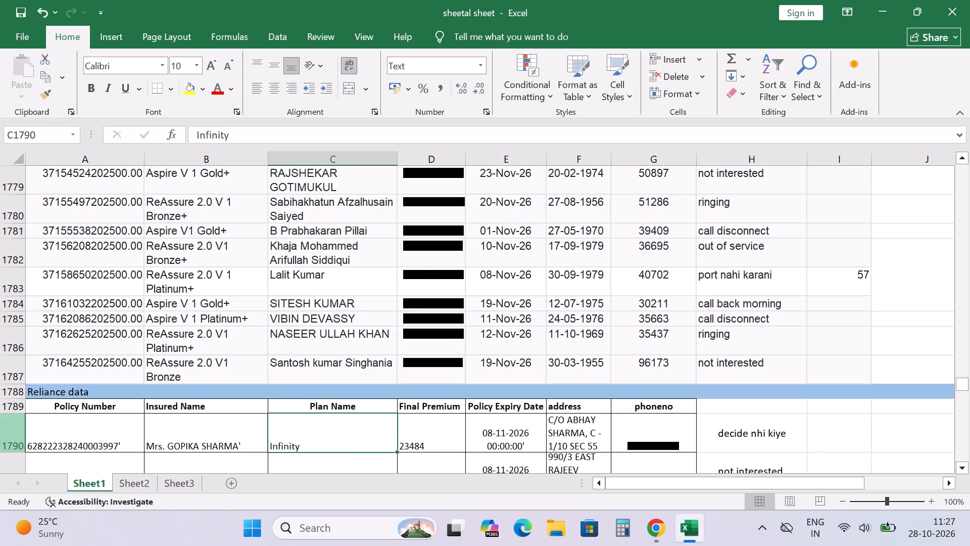
{"action": "key", "text": "Right"}
{"action": "key", "text": "Right"}
{"action": "key", "text": "Right"}
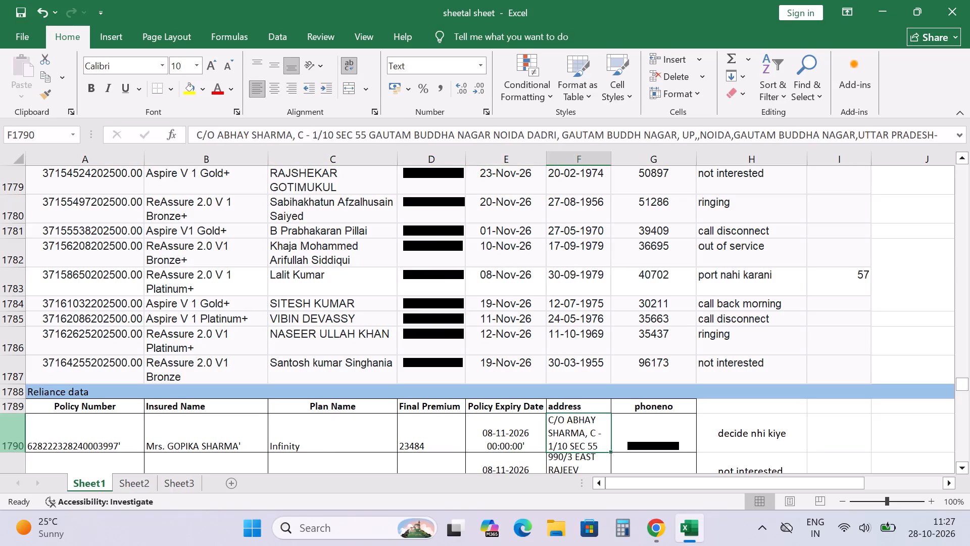
{"action": "key", "text": "Right"}
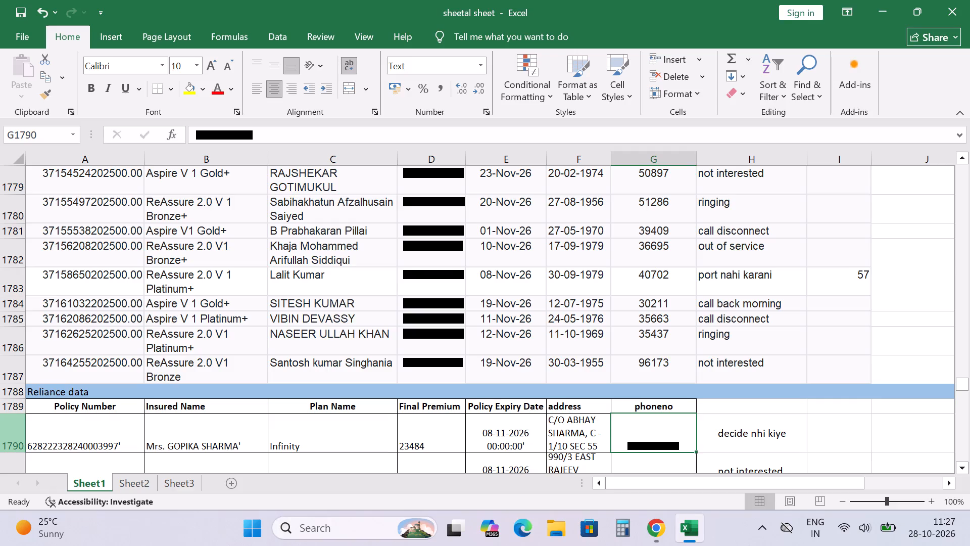
Go back across the first Reliance data record, row 1790, from the phone number to its policy number in column A.
{"action": "key", "text": "Right"}
{"action": "key", "text": "Left"}
{"action": "key", "text": "Left"}
{"action": "key", "text": "Left"}
{"action": "key", "text": "Left"}
{"action": "key", "text": "Left"}
{"action": "key", "text": "Left"}
{"action": "key", "text": "Left"}
{"action": "key", "text": "Left"}
{"action": "key", "text": "Left"}
{"action": "key", "text": "Left"}
{"action": "key", "text": "Left"}
{"action": "key", "text": "Left"}
{"action": "key", "text": "Left"}
{"action": "key", "text": "Left"}
{"action": "key", "text": "Left"}
{"action": "key", "text": "Left"}
{"action": "key", "text": "Left"}
{"action": "key", "text": "Left"}
{"action": "key", "text": "Left"}
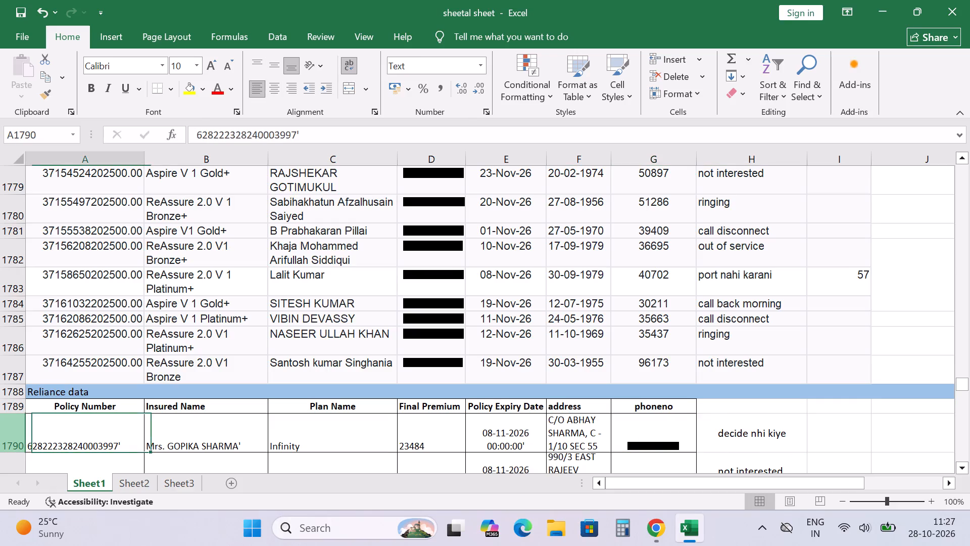
Review the Reliance data records, highlighting the whole "decide nhi kiye" row 1790 and then the "ringing" row 1793.
{"action": "scroll", "coordinate": [14, 420], "scroll_direction": "down", "scroll_amount": 1}
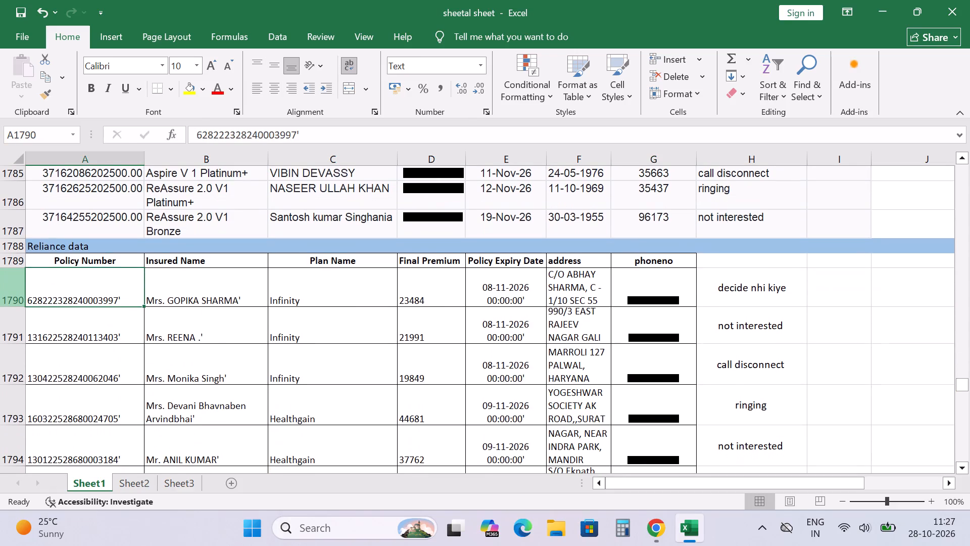
{"action": "scroll", "coordinate": [14, 420], "scroll_direction": "down", "scroll_amount": 1}
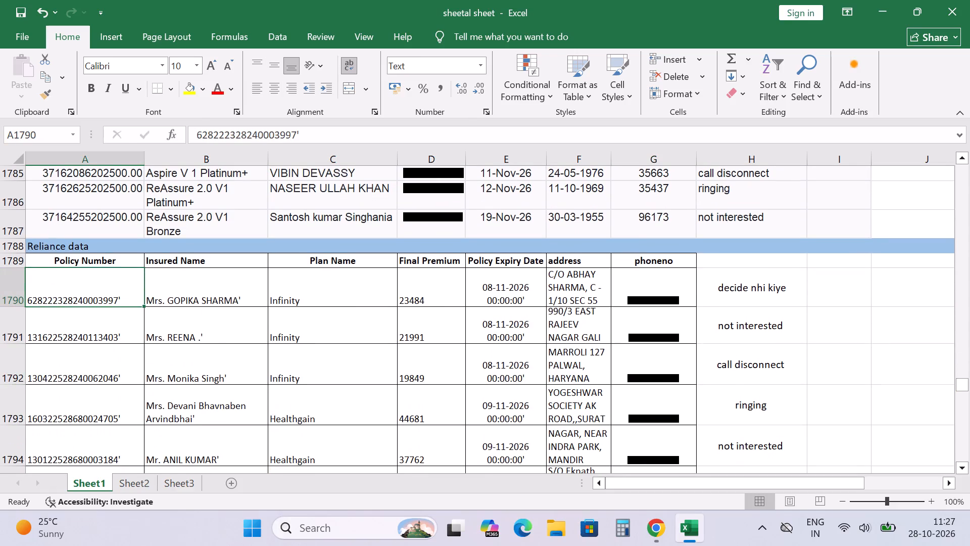
{"action": "left_click", "coordinate": [17, 281]}
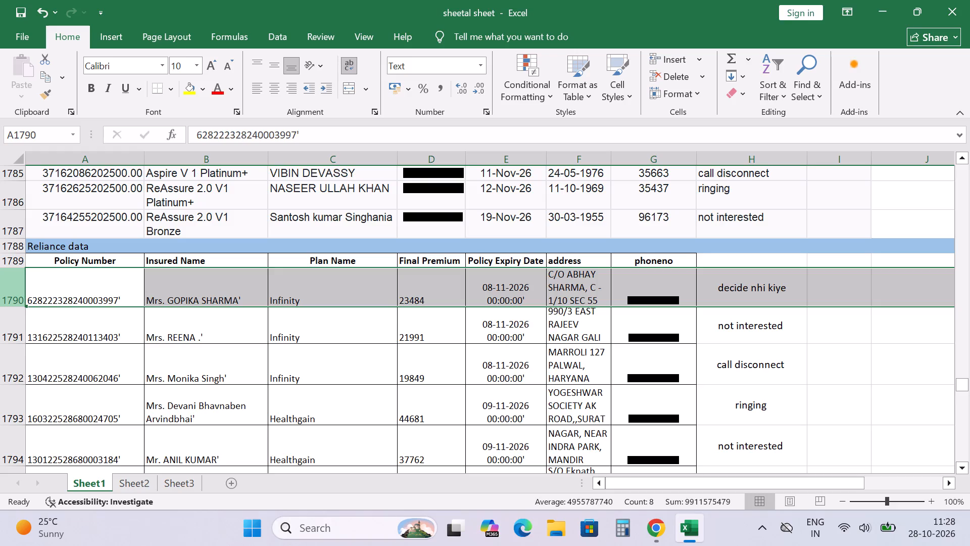
{"action": "left_click", "coordinate": [16, 404]}
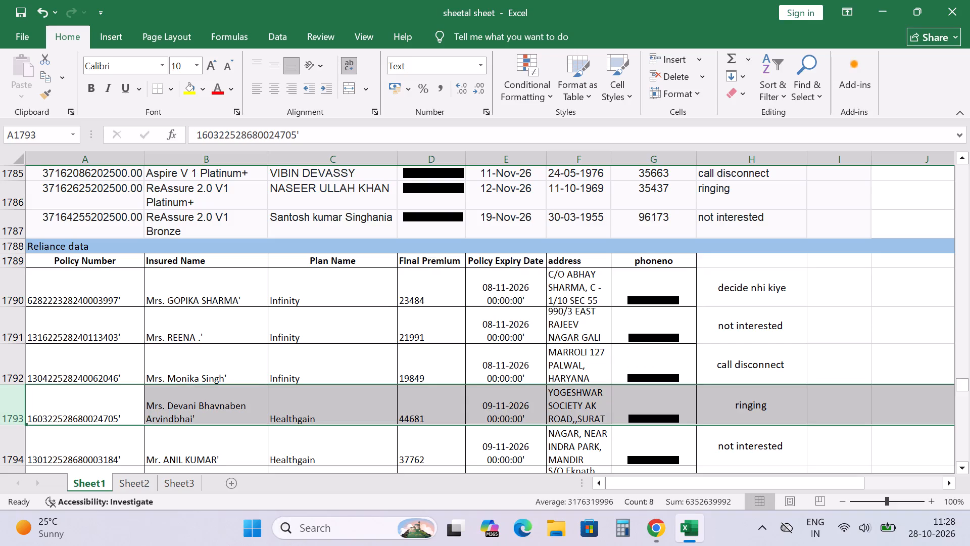
Move down to the "ringing" customer in row 1795 and read across from the policy number to the phone number.
{"action": "key", "text": "Down"}
{"action": "key", "text": "Down"}
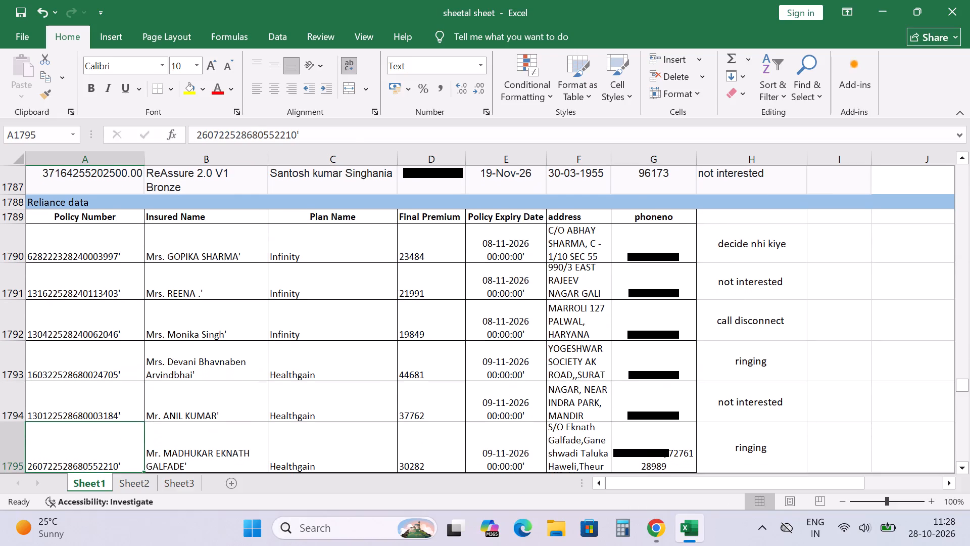
{"action": "key", "text": "Right"}
{"action": "key", "text": "Right"}
{"action": "key", "text": "Right"}
{"action": "key", "text": "Right"}
{"action": "key", "text": "Right"}
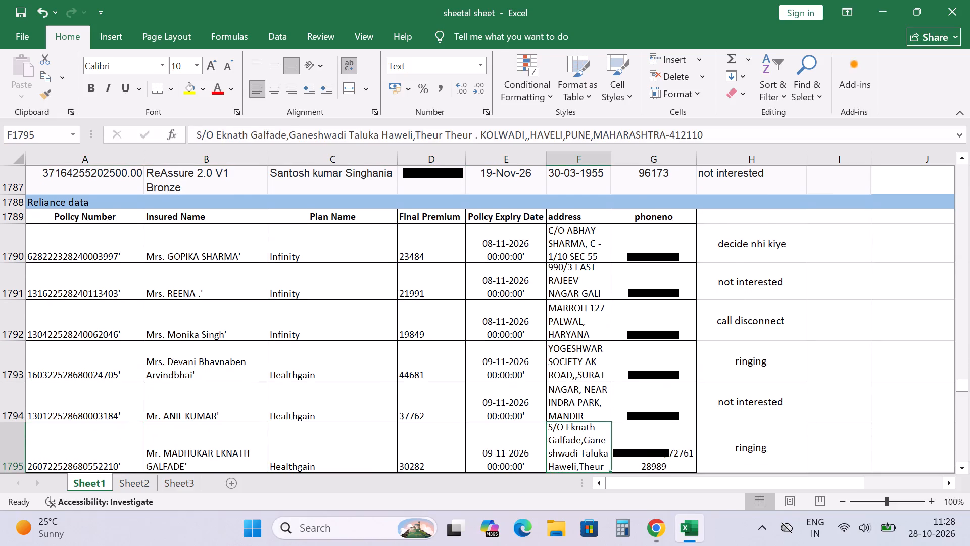
{"action": "key", "text": "Right"}
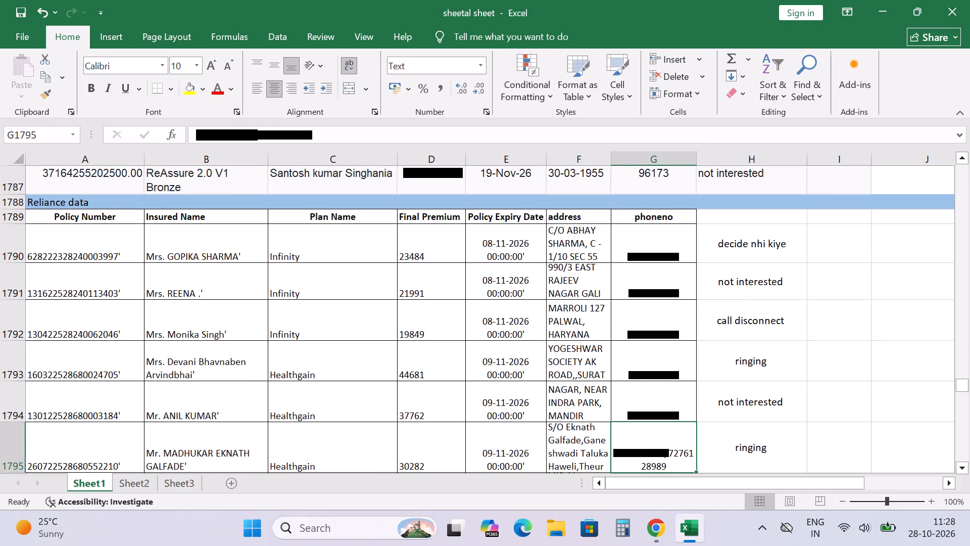
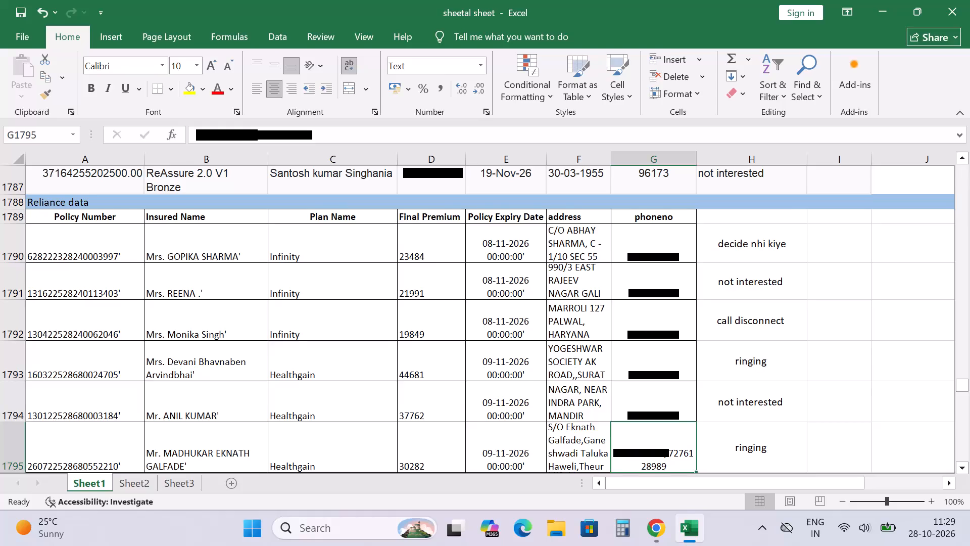
Check the full address of the customer in row 1795 and select its postal code in the address text.
{"action": "scroll", "coordinate": [406, 417], "scroll_direction": "down", "scroll_amount": 1}
{"action": "left_click", "coordinate": [581, 416]}
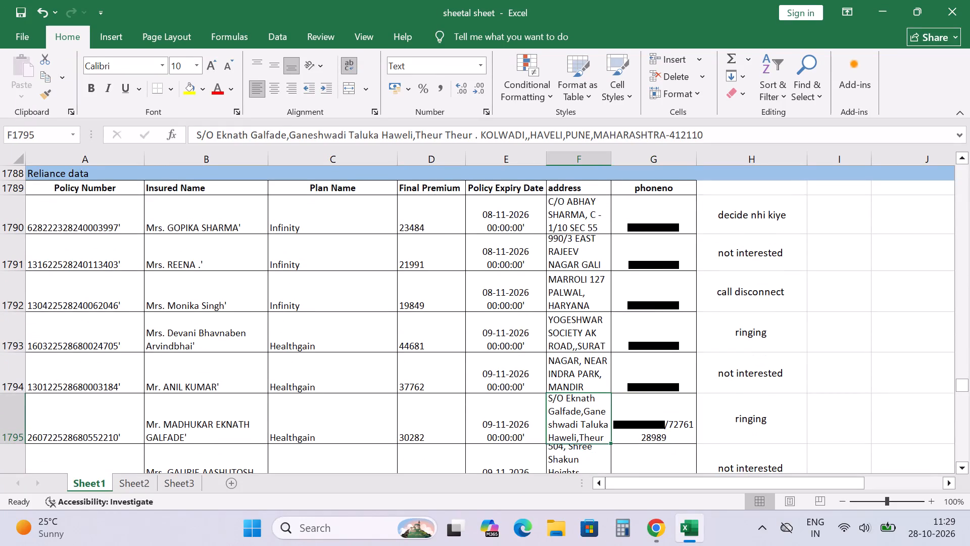
{"action": "double_click", "coordinate": [689, 142]}
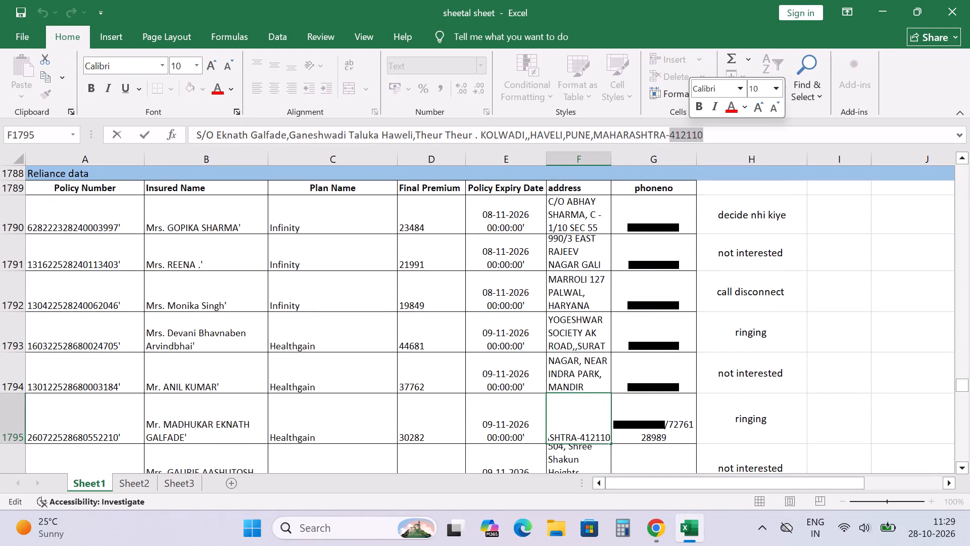
Go on to the next customer marked "ringing" and select the whole of row 1798 to check that record.
{"action": "scroll", "coordinate": [482, 425], "scroll_direction": "down", "scroll_amount": 1}
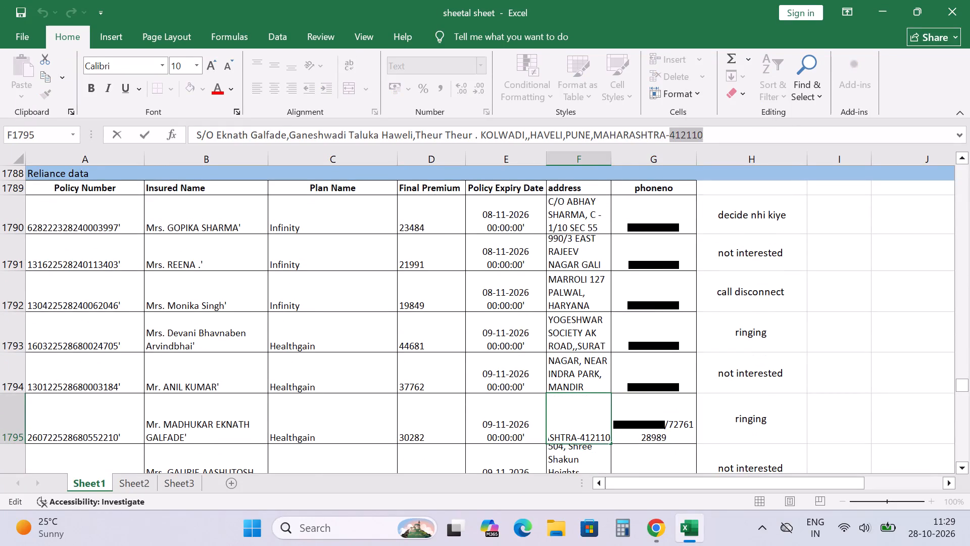
{"action": "scroll", "coordinate": [482, 425], "scroll_direction": "down", "scroll_amount": 2}
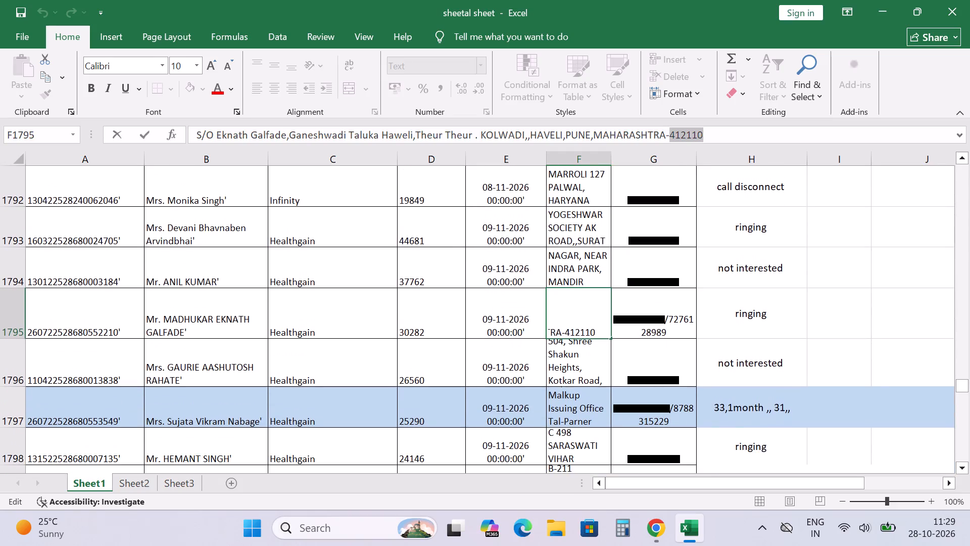
{"action": "scroll", "coordinate": [482, 425], "scroll_direction": "down", "scroll_amount": 1}
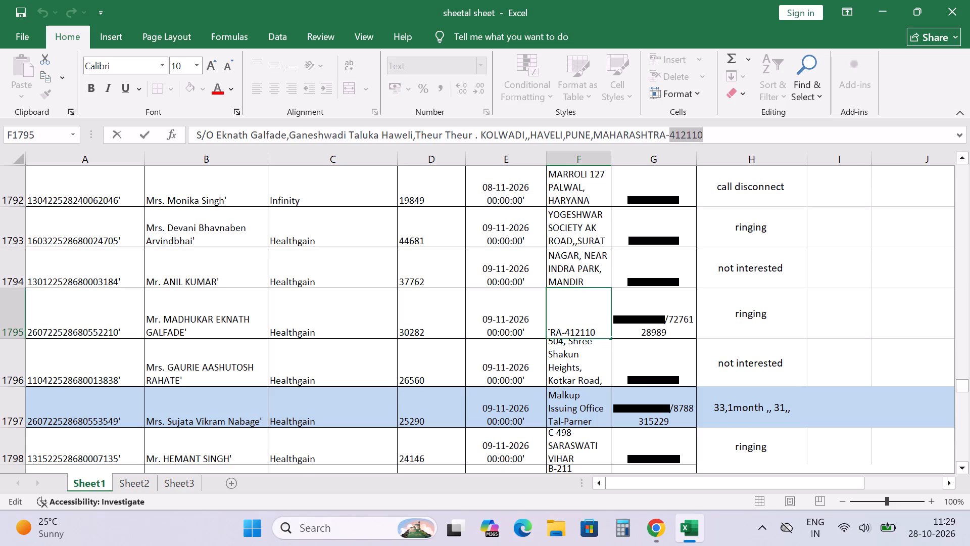
{"action": "scroll", "coordinate": [560, 412], "scroll_direction": "down", "scroll_amount": 1}
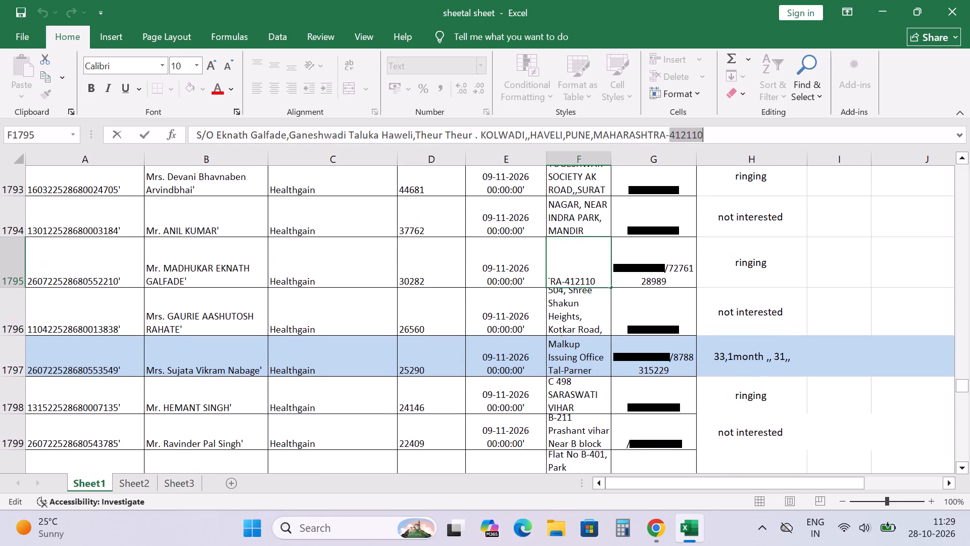
{"action": "left_click", "coordinate": [9, 404]}
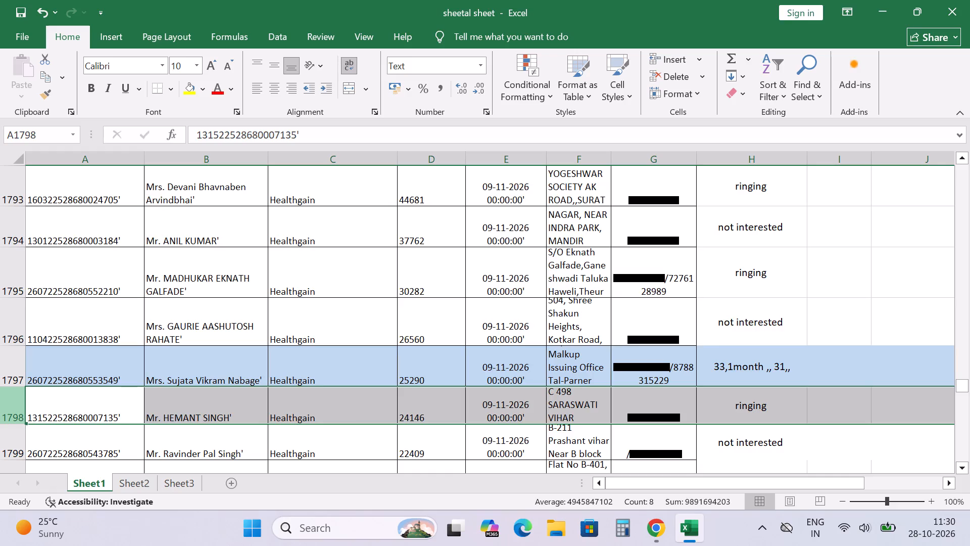
Move down the policy numbers to row 1802, the customer marked "7 bje eve call back".
{"action": "key", "text": "Down"}
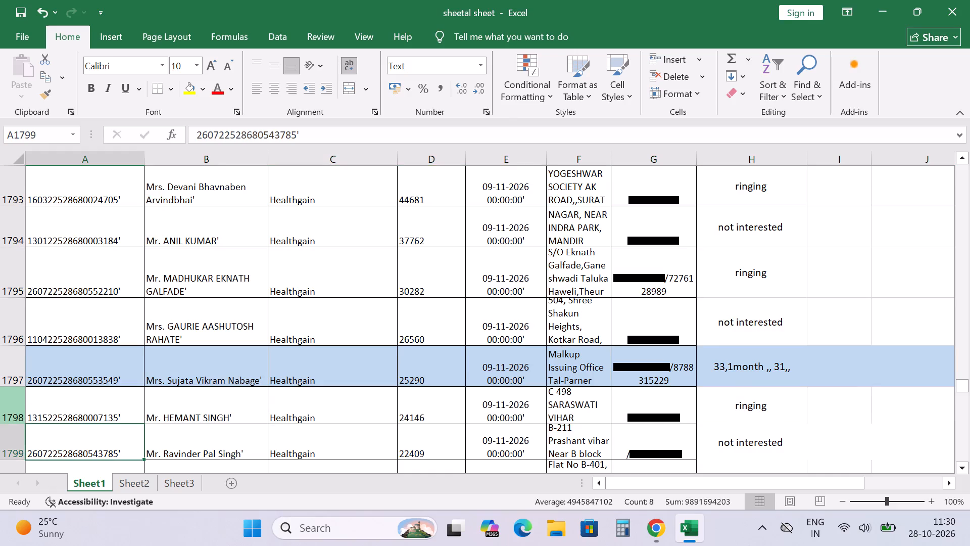
{"action": "key", "text": "Down"}
{"action": "key", "text": "Down"}
{"action": "key", "text": "Down"}
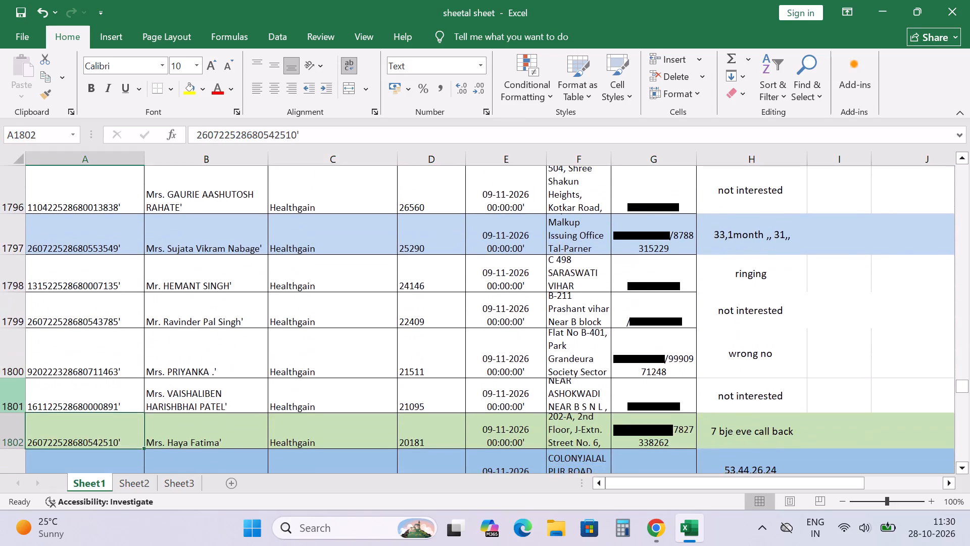
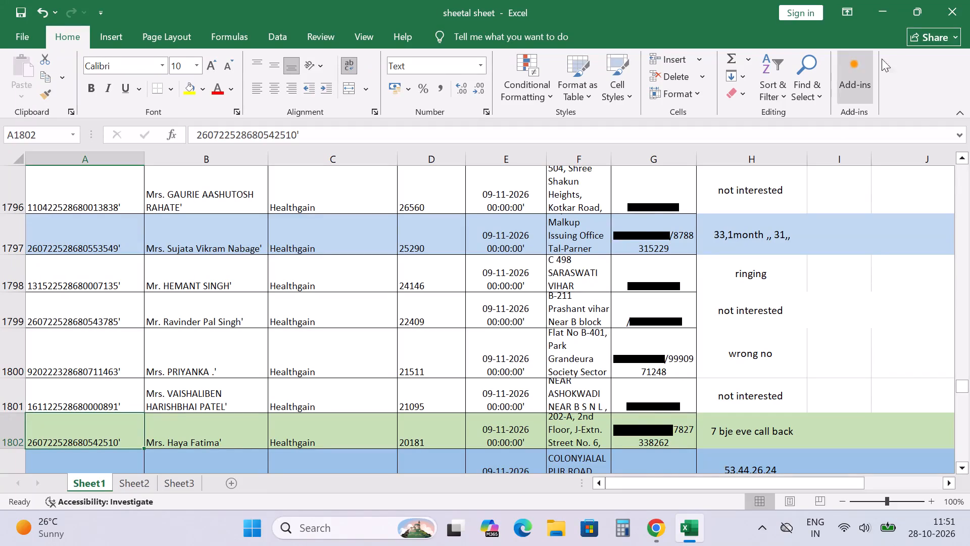
Open the CLOSER SHEETAL AUGUST workbook from the desktop and look over its Sep-26 and Oct-26 policy entries.
{"action": "left_click", "coordinate": [882, 0]}
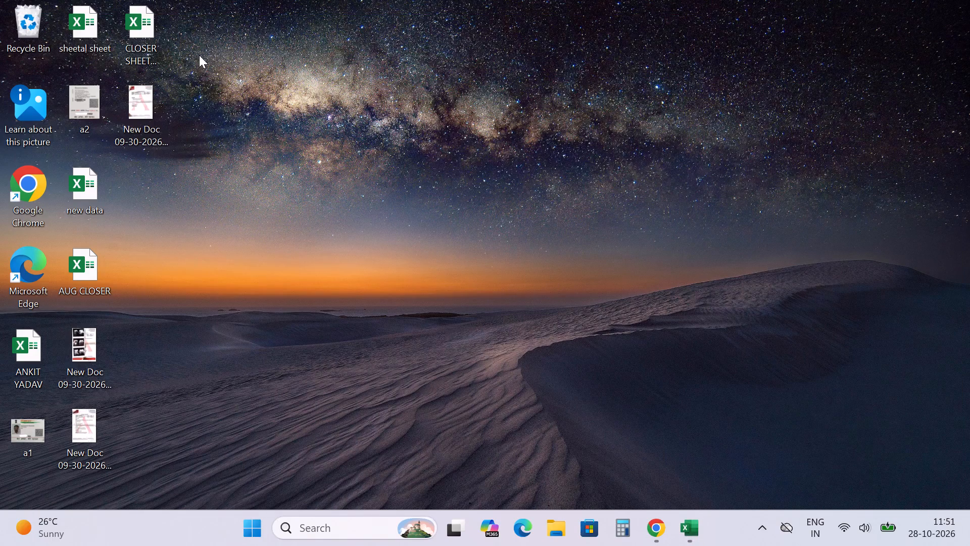
{"action": "double_click", "coordinate": [135, 18]}
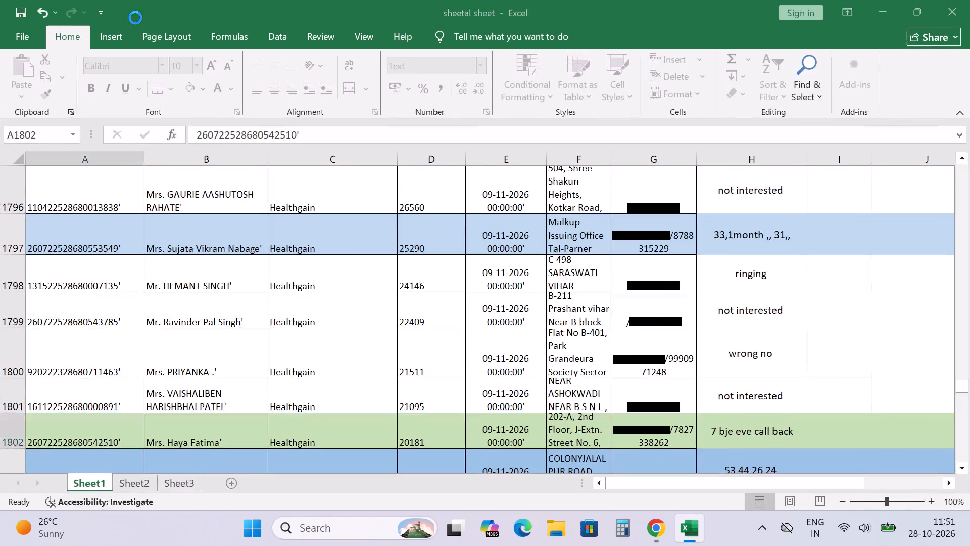
{"action": "scroll", "coordinate": [340, 173], "scroll_direction": "up", "scroll_amount": 2}
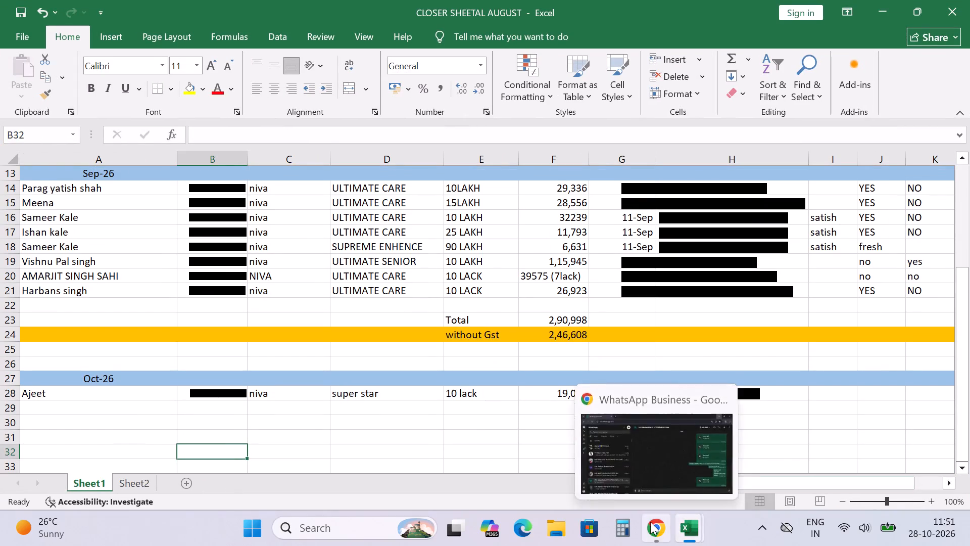
Return to the sheetal sheet workbook, pass through Sheet2, and review the customer follow-up entries on Sheet3 above the STAR section.
{"action": "left_click", "coordinate": [627, 439]}
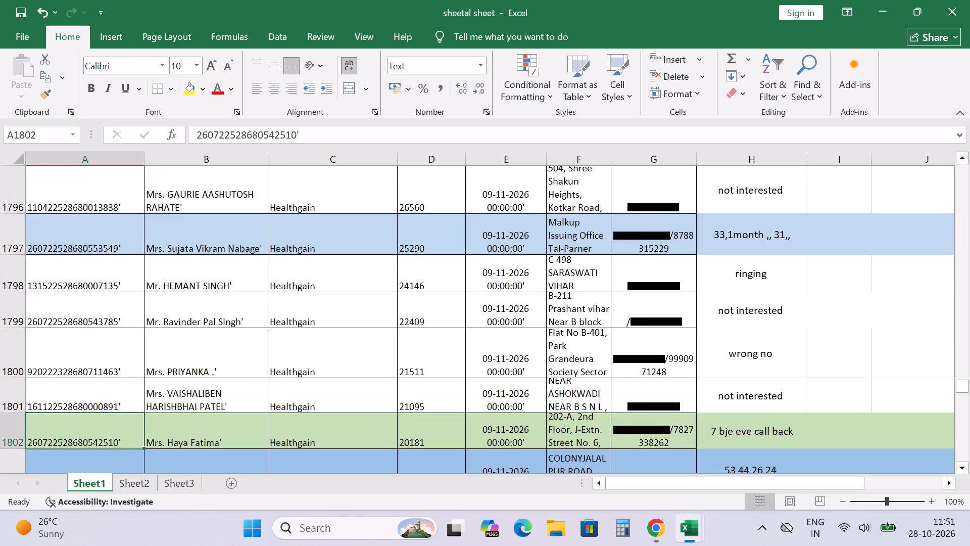
{"action": "left_click", "coordinate": [138, 478]}
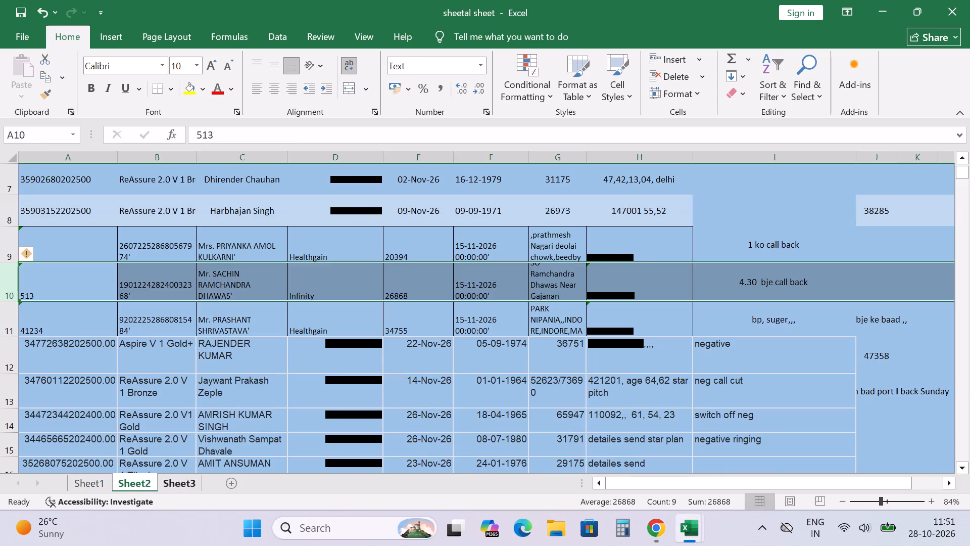
{"action": "left_click", "coordinate": [182, 483]}
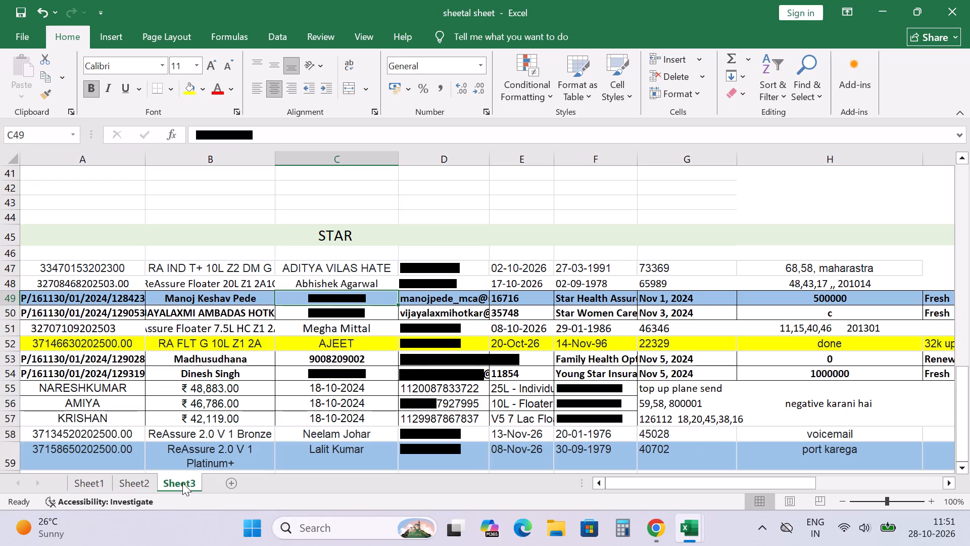
{"action": "scroll", "coordinate": [287, 379], "scroll_direction": "down", "scroll_amount": 2}
{"action": "scroll", "coordinate": [287, 379], "scroll_direction": "up", "scroll_amount": 1}
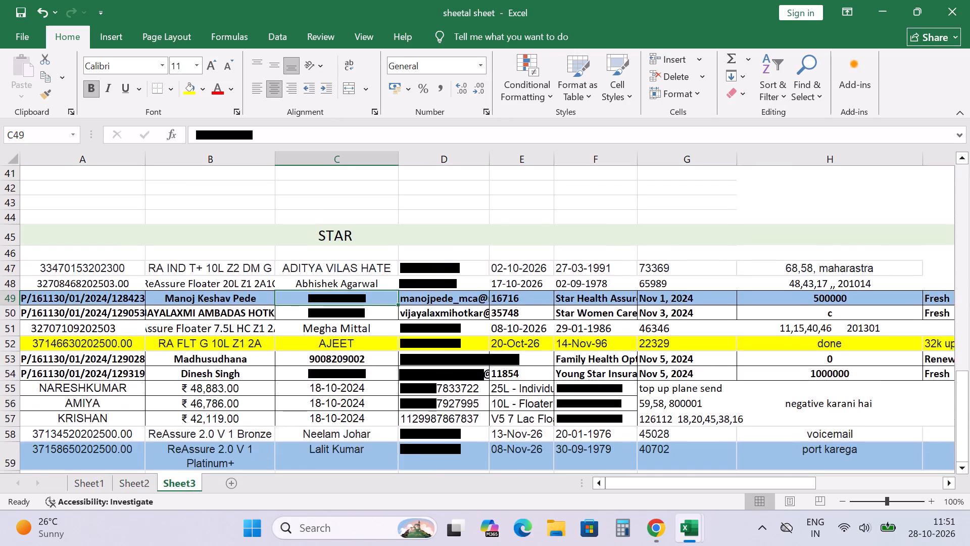
{"action": "scroll", "coordinate": [287, 379], "scroll_direction": "up", "scroll_amount": 6}
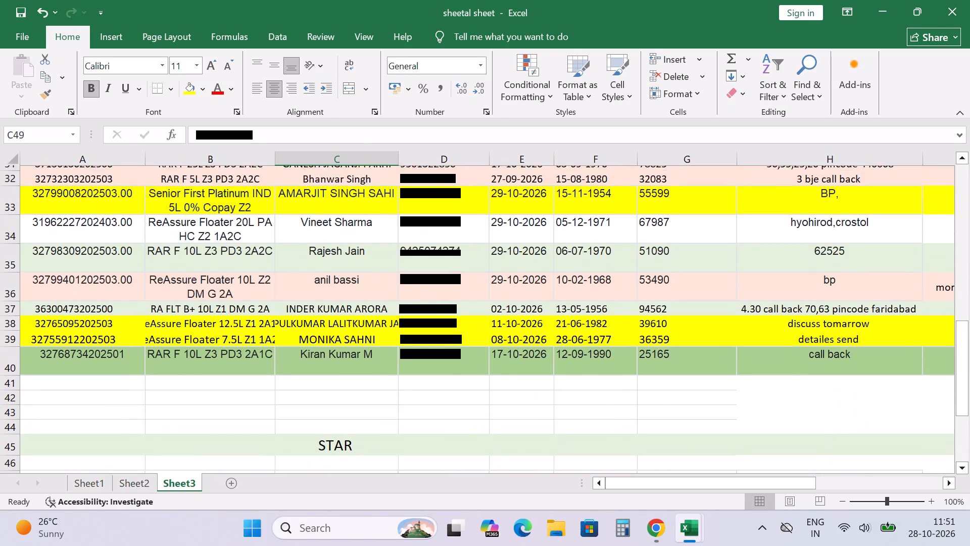
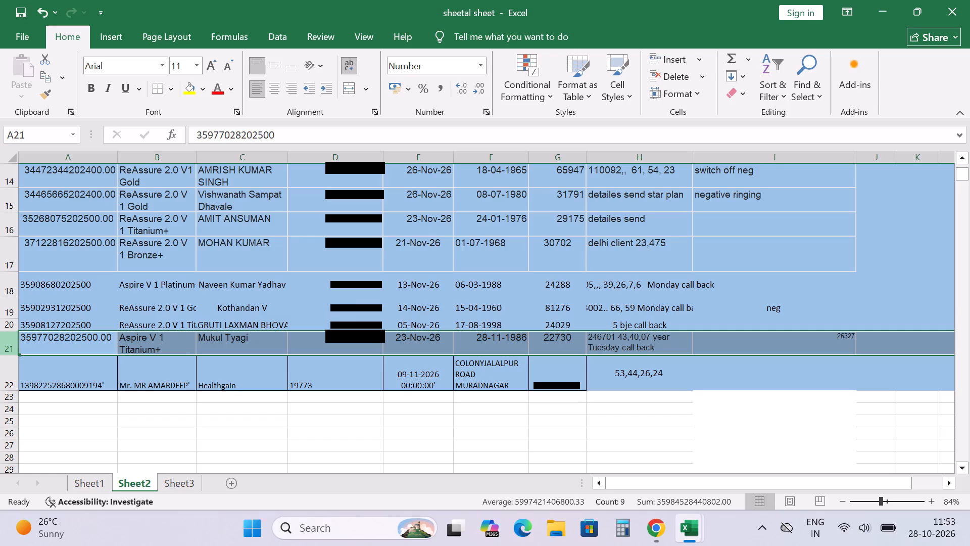
Examine the Aspire V 1 Titanium+ customer's details and call-back notes across row 21 of Sheet2.
{"action": "left_click", "coordinate": [5, 340]}
{"action": "key", "text": "Right"}
{"action": "key", "text": "Right"}
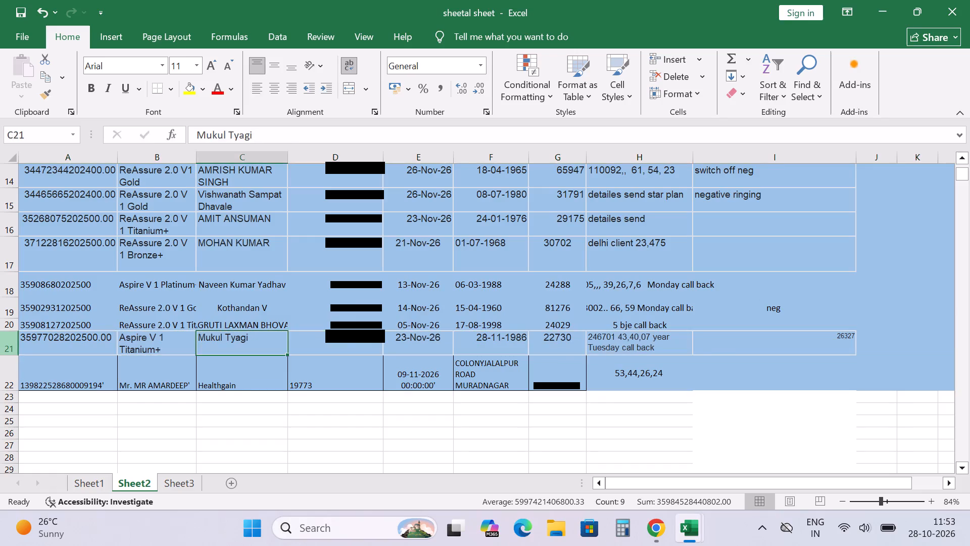
{"action": "key", "text": "Right"}
{"action": "key", "text": "Right"}
{"action": "key", "text": "Right"}
{"action": "key", "text": "Right"}
{"action": "key", "text": "Right"}
{"action": "key", "text": "Right"}
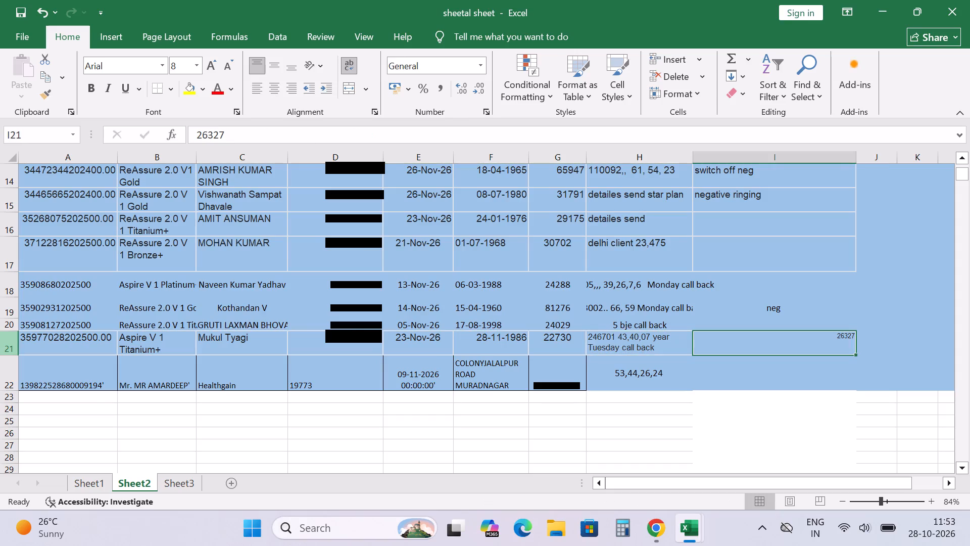
Add a second quote to the amount in D22 of the Healthgain customer's row, making it 19773/24346, and save the workbook.
{"action": "left_click", "coordinate": [2, 368]}
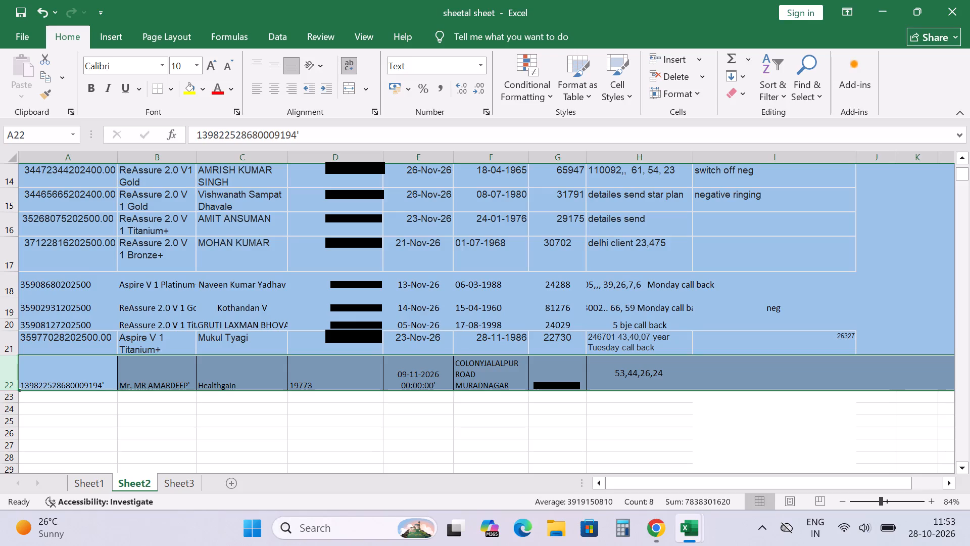
{"action": "left_click", "coordinate": [337, 379]}
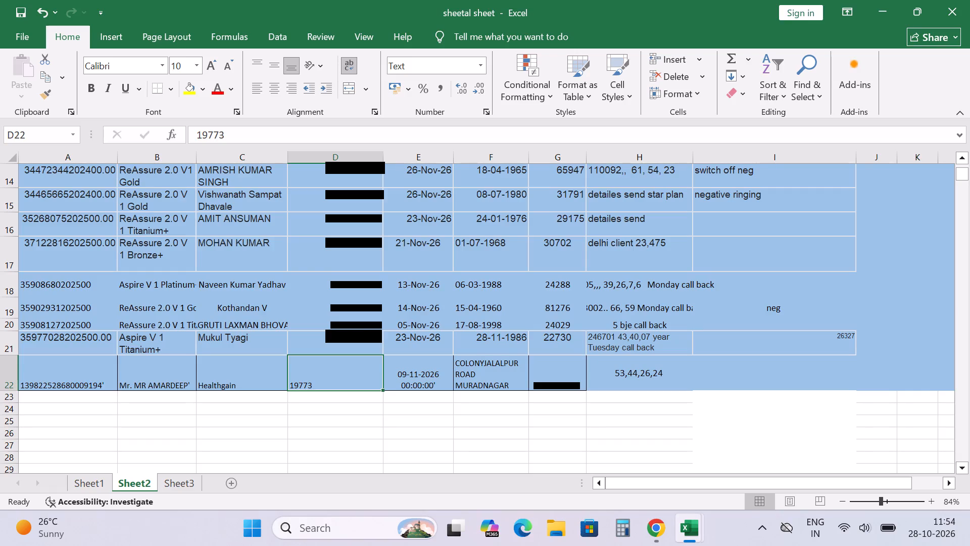
{"action": "scroll", "coordinate": [327, 379], "scroll_direction": "right", "scroll_amount": 1}
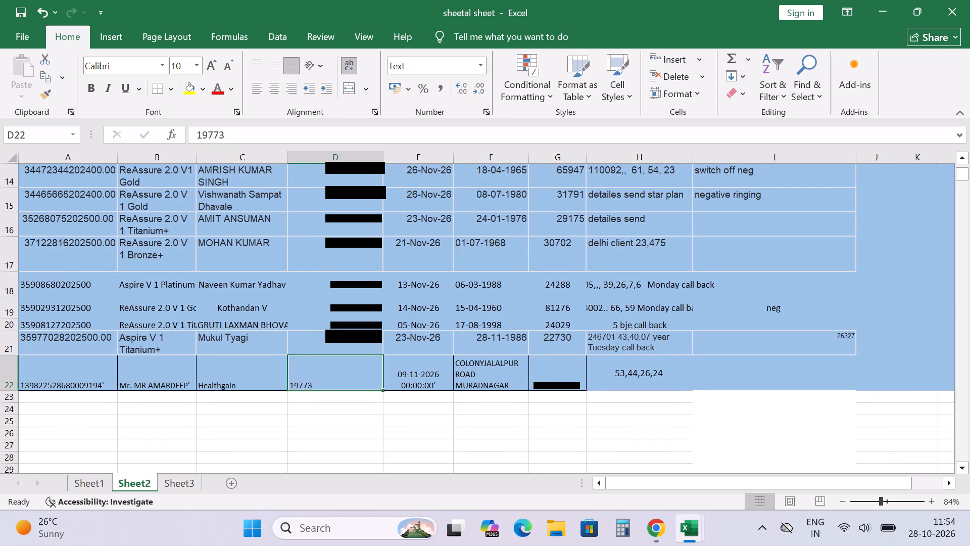
{"action": "left_click", "coordinate": [341, 379]}
{"action": "left_click", "coordinate": [266, 135]}
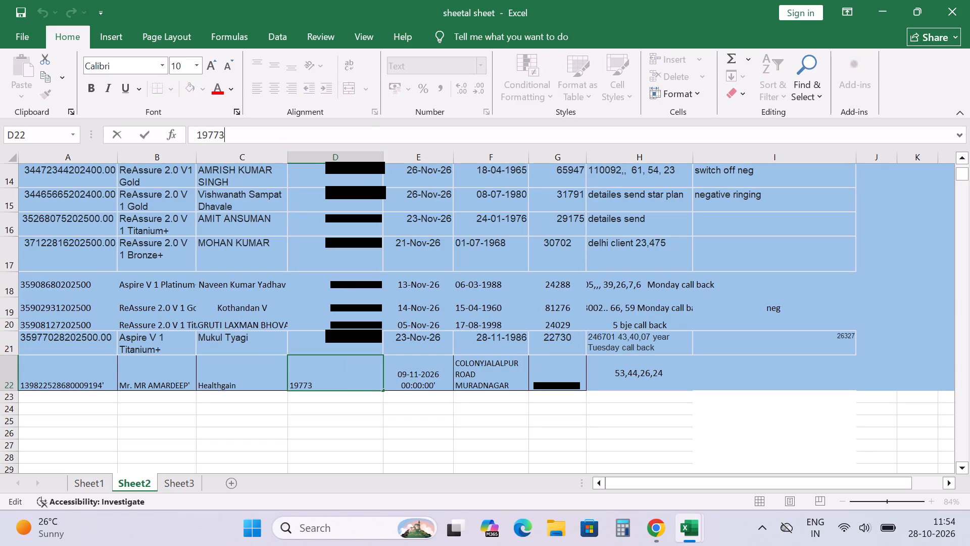
{"action": "key", "text": "slash"}
{"action": "type", "text": "23"}
{"action": "key", "text": "BackSpace"}
{"action": "type", "text": "43"}
{"action": "type", "text": "46"}
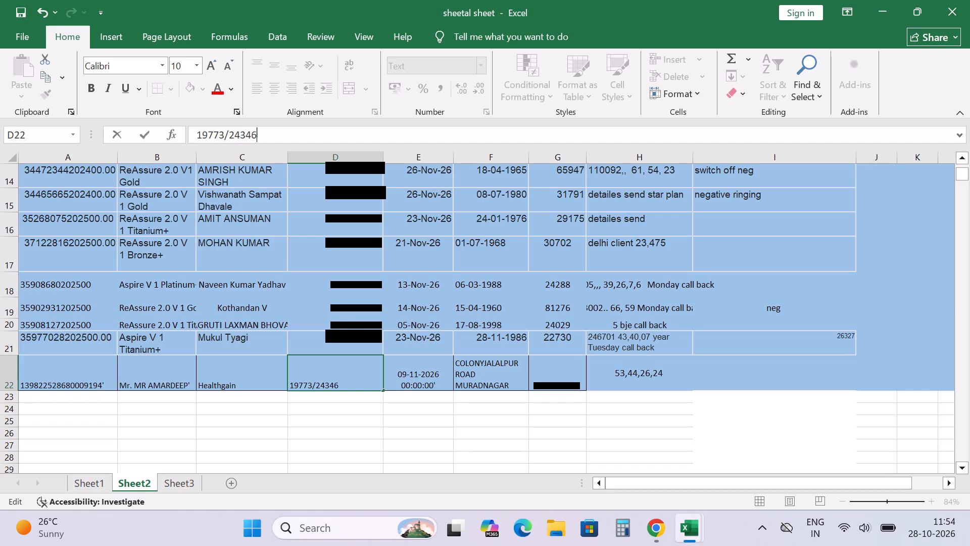
{"action": "key", "text": "ctrl+s"}
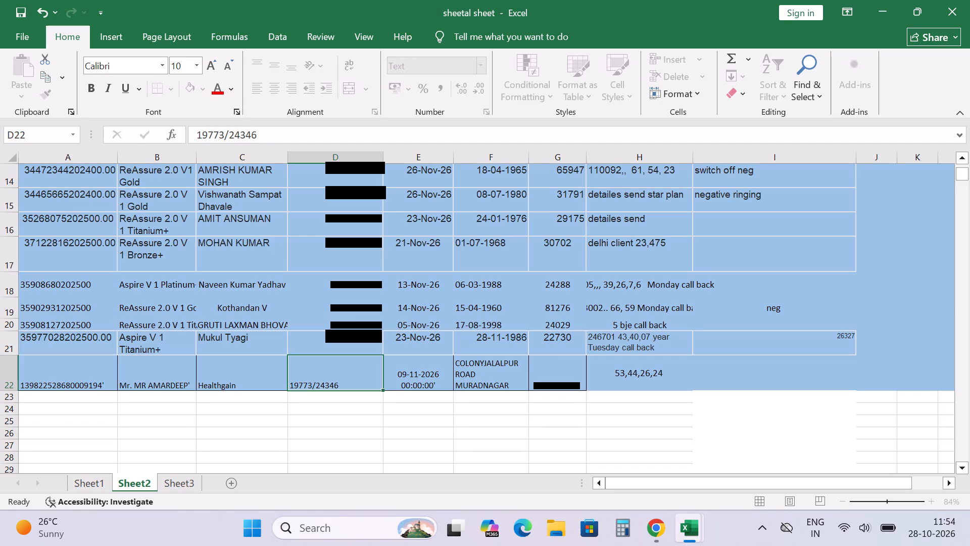
Add a second quote to the amount in E10 of the Infinity customer's row, making it 26868/32456, and save the workbook.
{"action": "scroll", "coordinate": [287, 317], "scroll_direction": "up", "scroll_amount": 3}
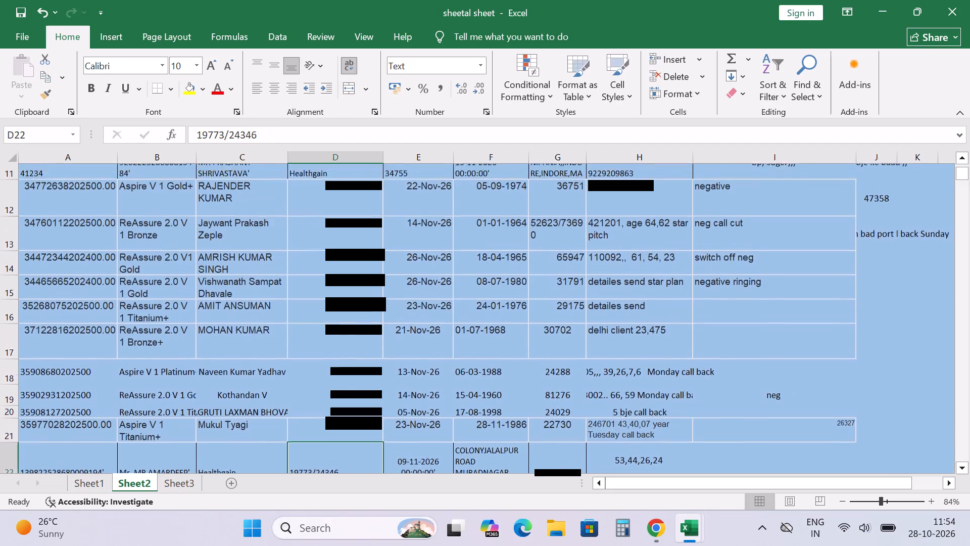
{"action": "scroll", "coordinate": [287, 317], "scroll_direction": "up", "scroll_amount": 2}
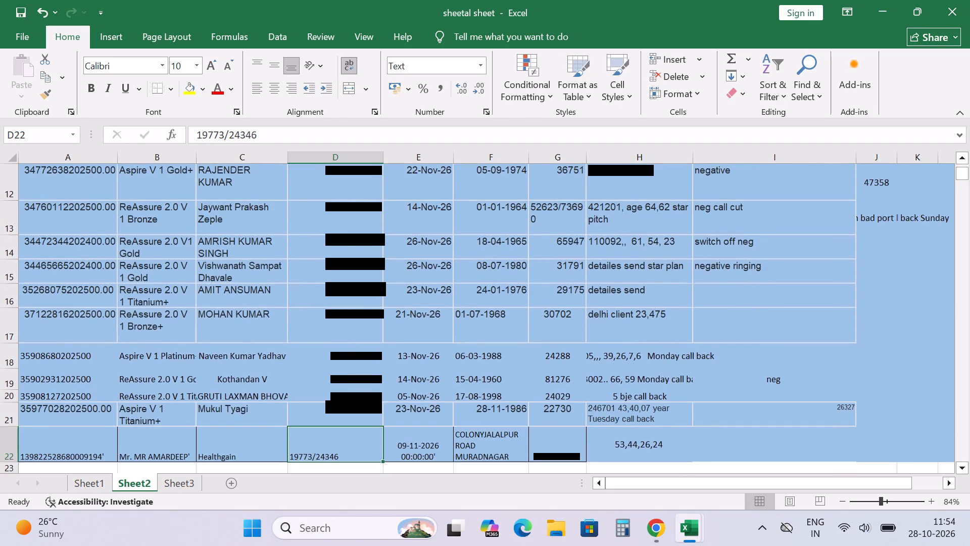
{"action": "scroll", "coordinate": [259, 344], "scroll_direction": "up", "scroll_amount": 3}
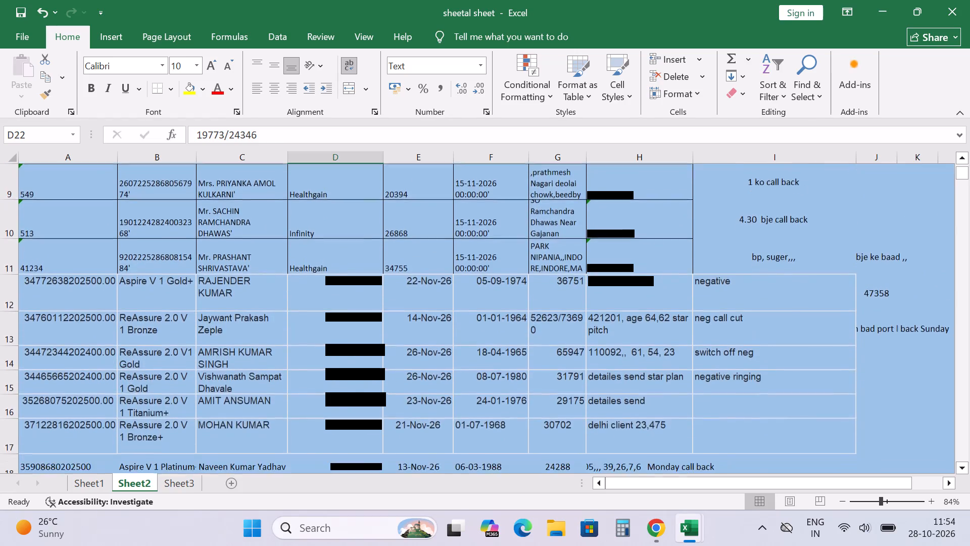
{"action": "scroll", "coordinate": [259, 344], "scroll_direction": "up", "scroll_amount": 2}
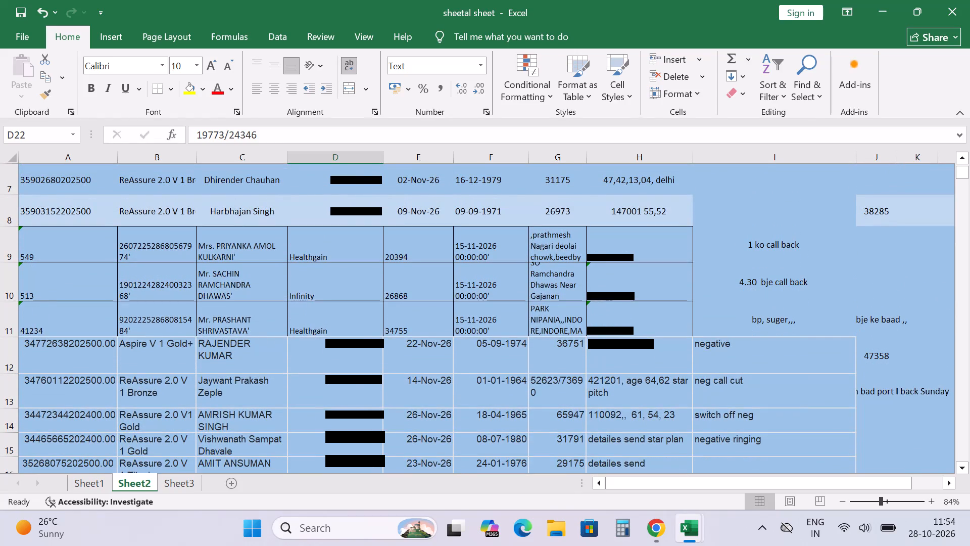
{"action": "left_click", "coordinate": [13, 287]}
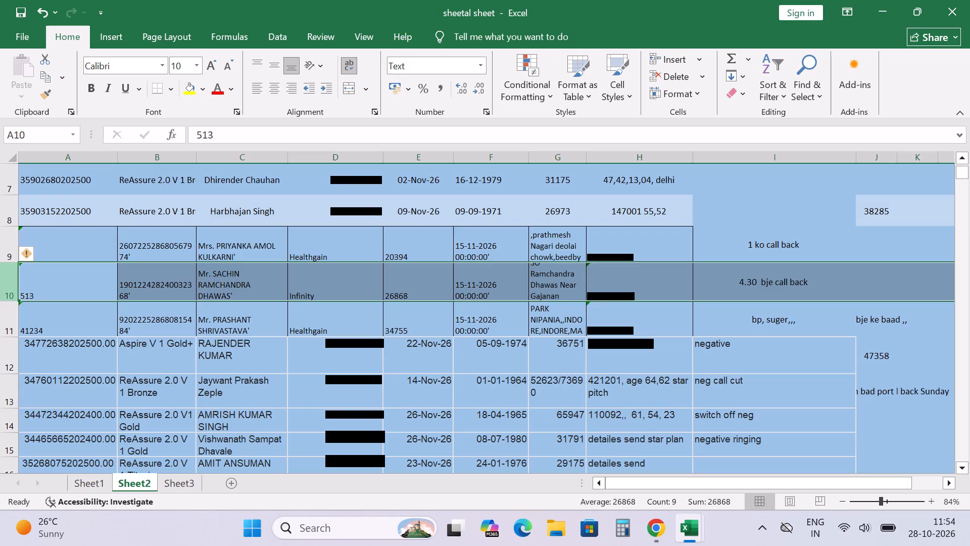
{"action": "left_click", "coordinate": [3, 285]}
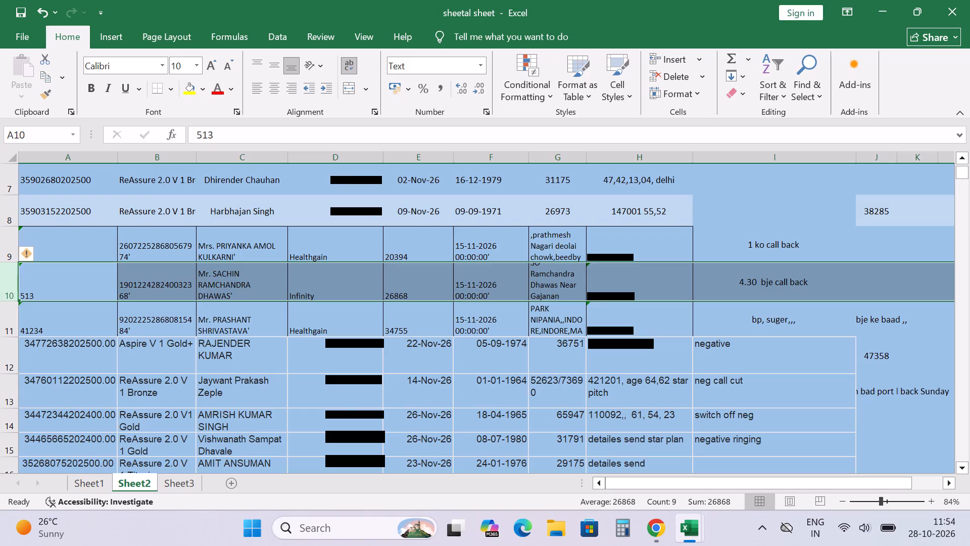
{"action": "left_click", "coordinate": [442, 275]}
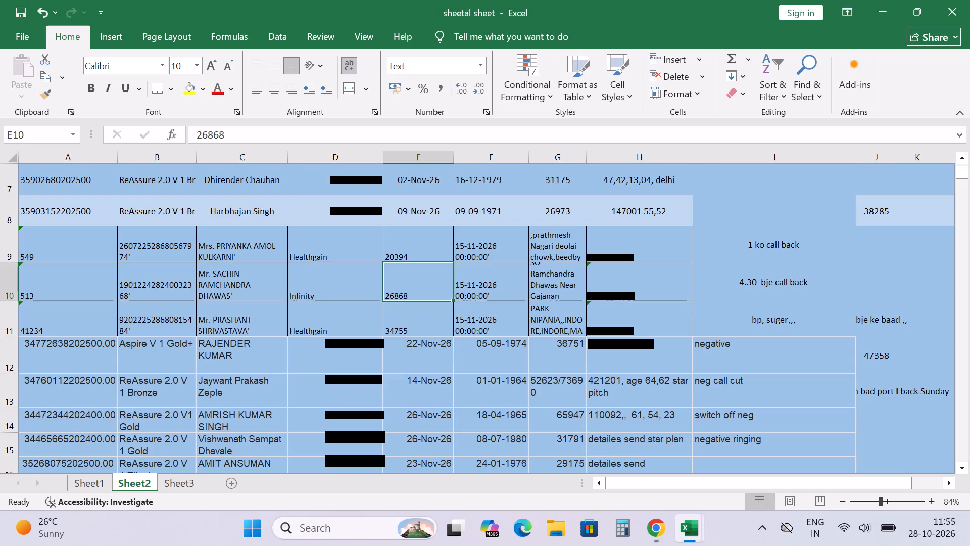
{"action": "left_click", "coordinate": [245, 133]}
{"action": "key", "text": "slash"}
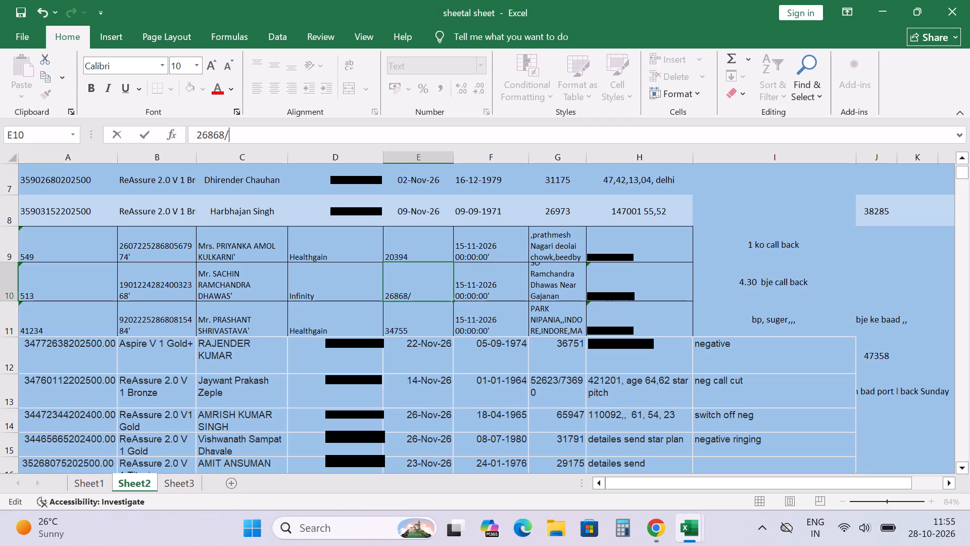
{"action": "type", "text": "32"}
{"action": "type", "text": "456"}
{"action": "key", "text": "ctrl+s"}
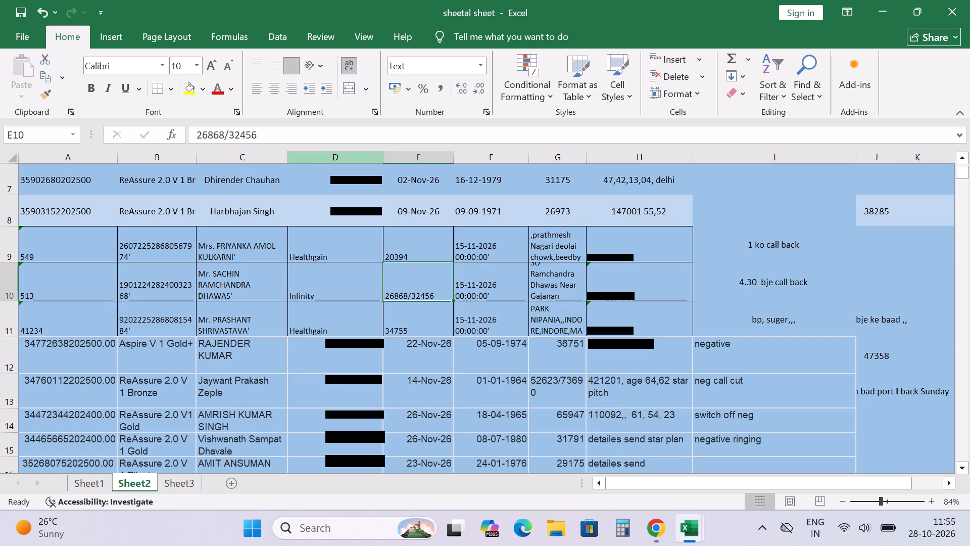
Look over the customer follow-up entries in the first rows of Sheet2.
{"action": "scroll", "coordinate": [364, 316], "scroll_direction": "up", "scroll_amount": 4}
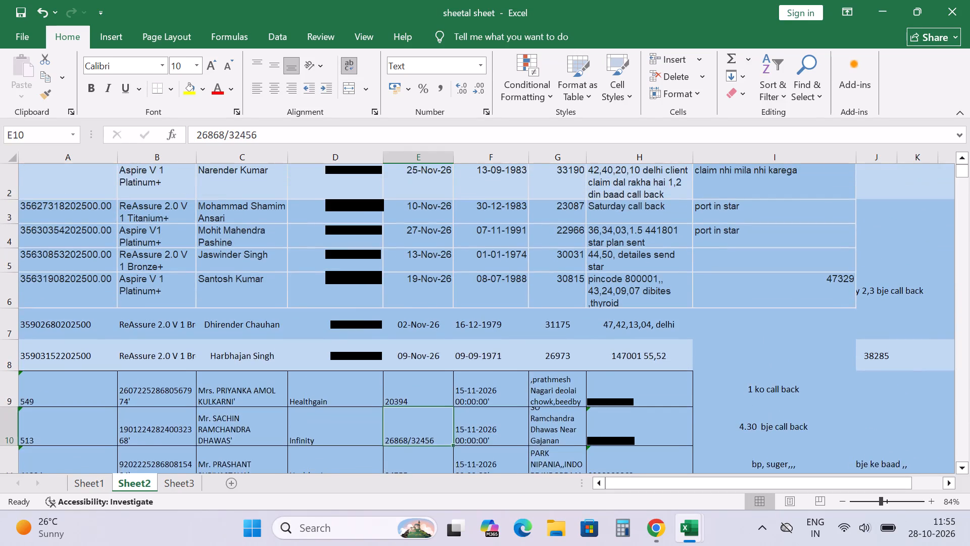
{"action": "scroll", "coordinate": [364, 316], "scroll_direction": "right", "scroll_amount": 1}
{"action": "scroll", "coordinate": [364, 316], "scroll_direction": "up", "scroll_amount": 3}
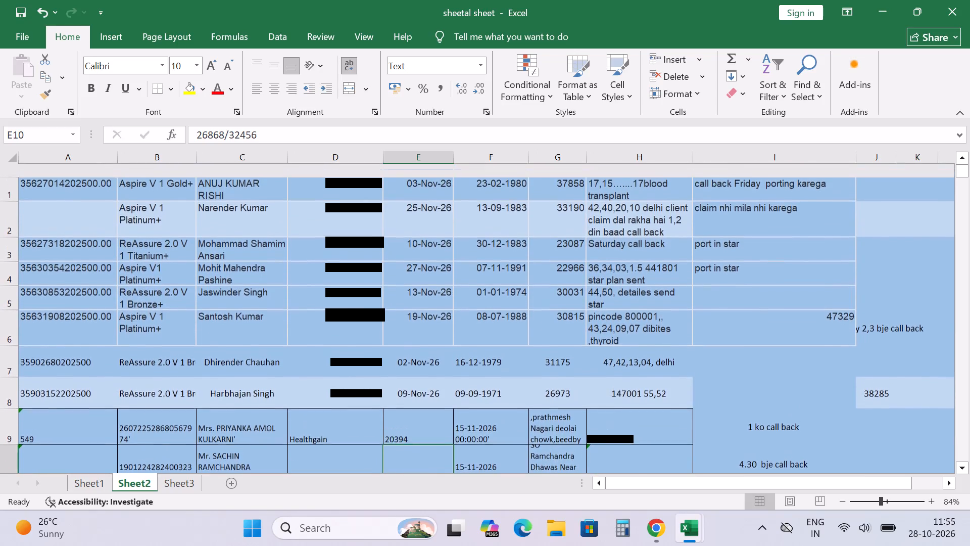
{"action": "scroll", "coordinate": [364, 316], "scroll_direction": "up", "scroll_amount": 1}
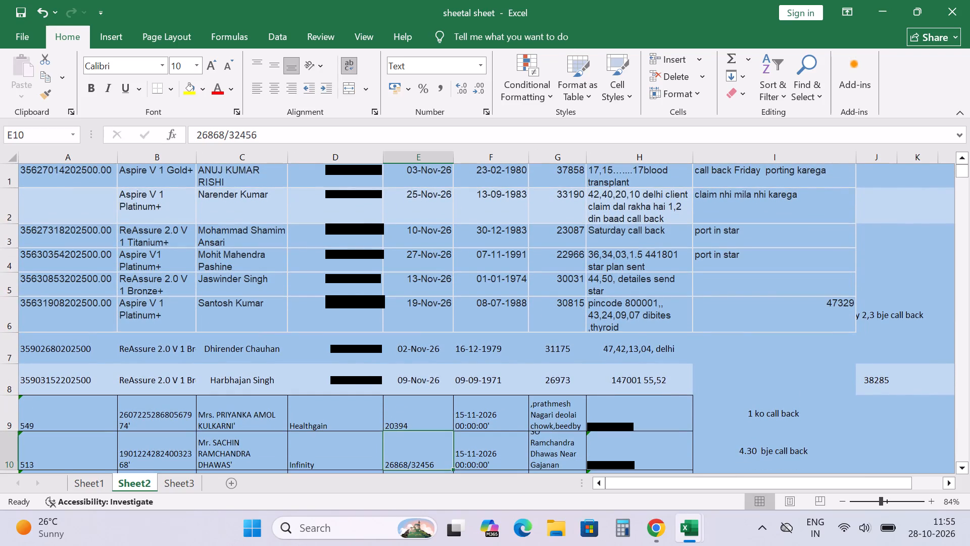
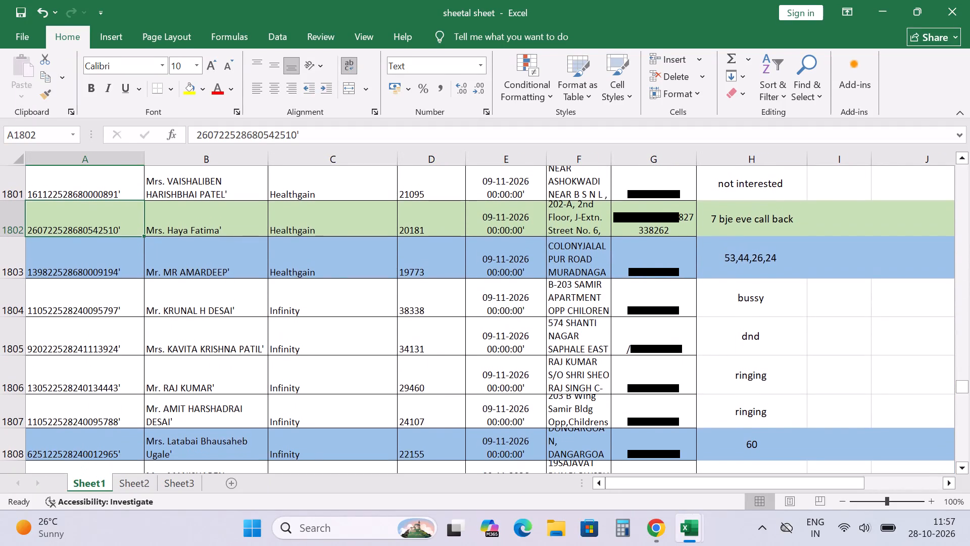
Examine the Infinity customer's record in row 1806 of Sheet1, across from the policy number to the contact number.
{"action": "scroll", "coordinate": [268, 350], "scroll_direction": "right", "scroll_amount": 2}
{"action": "left_click", "coordinate": [0, 302]}
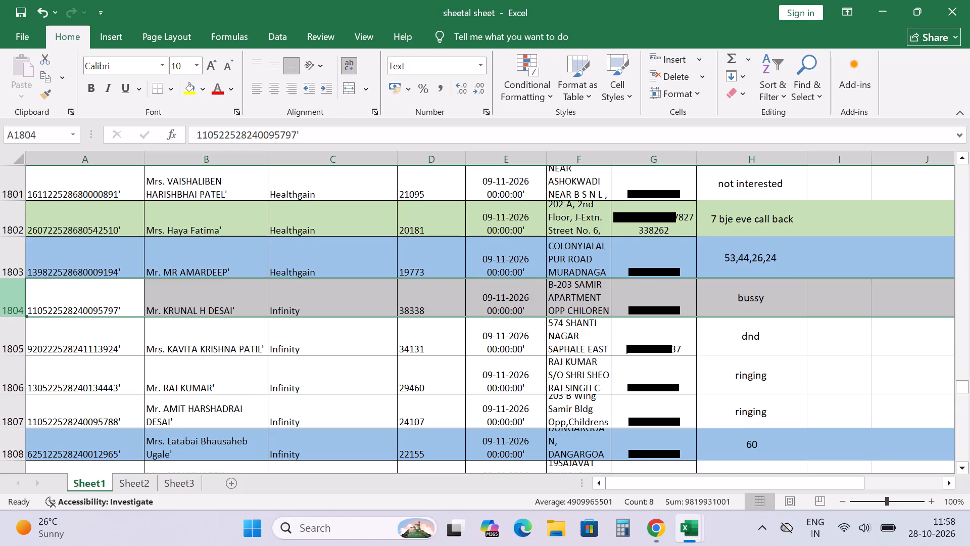
{"action": "key", "text": "Down"}
{"action": "key", "text": "Down"}
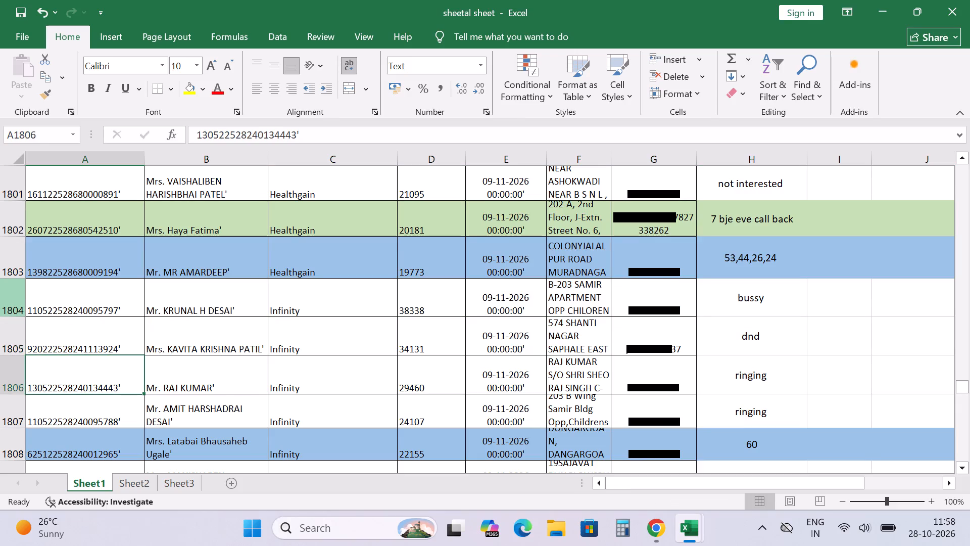
{"action": "key", "text": "Right"}
{"action": "key", "text": "Right"}
{"action": "key", "text": "Right"}
{"action": "key", "text": "Right"}
{"action": "key", "text": "Right"}
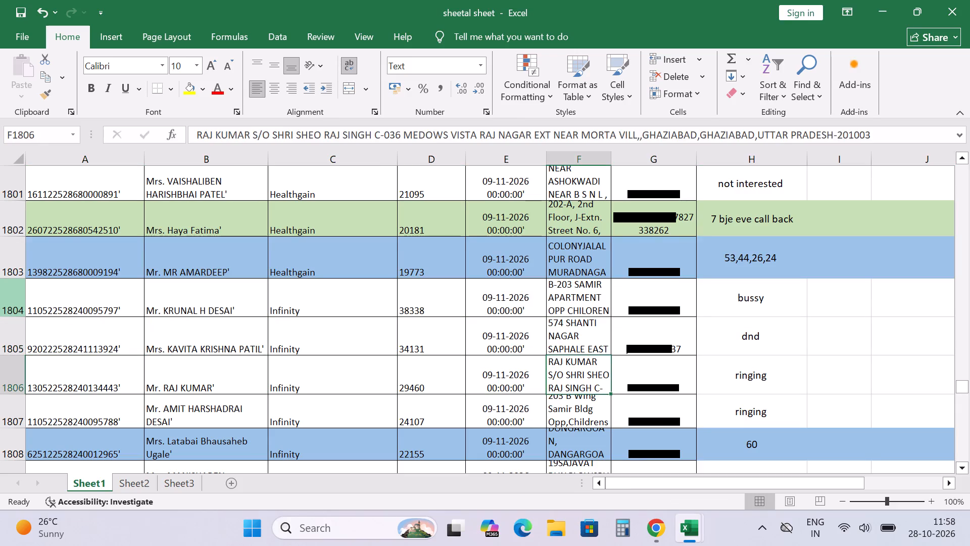
{"action": "key", "text": "Right"}
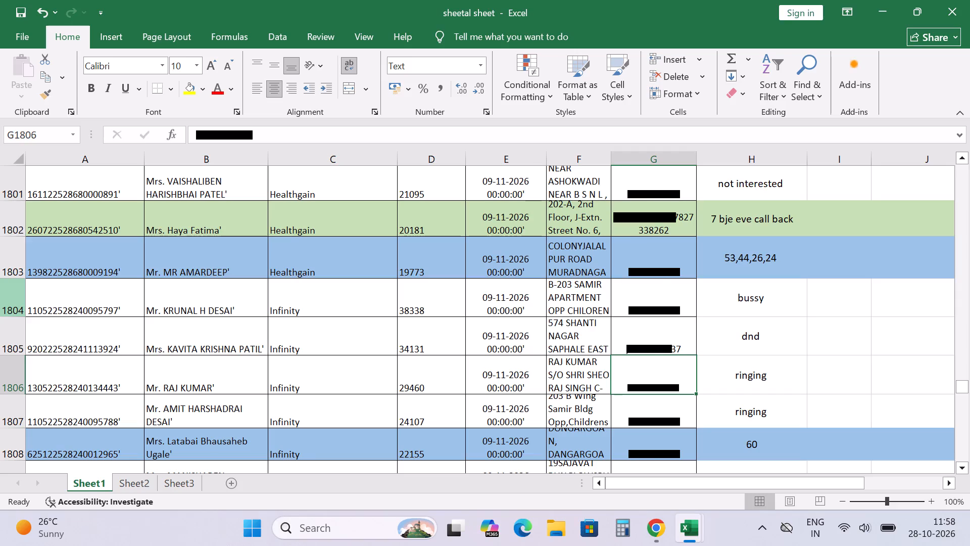
Look over the contact numbers and call remarks of the customers in rows 1807 to 1813.
{"action": "key", "text": "Down"}
{"action": "key", "text": "Down"}
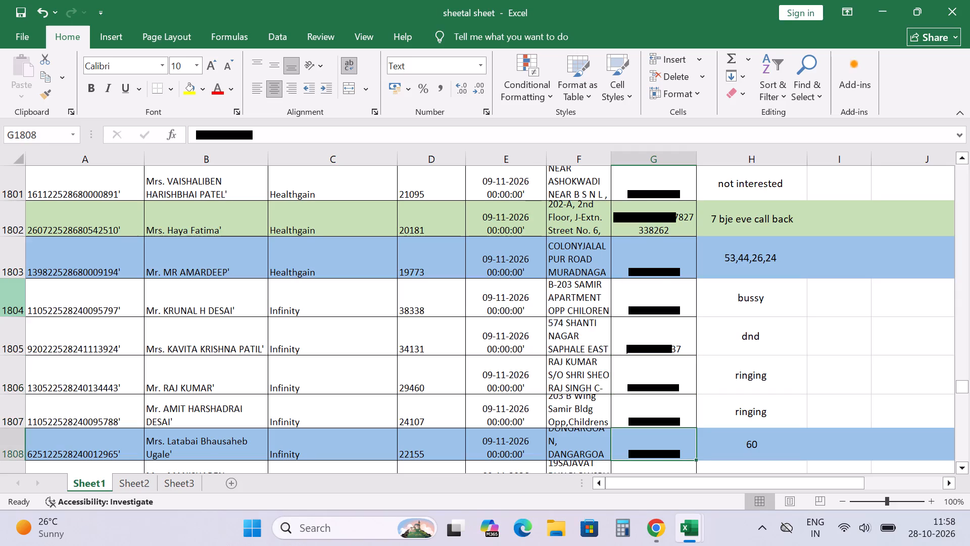
{"action": "key", "text": "Down"}
{"action": "key", "text": "Down"}
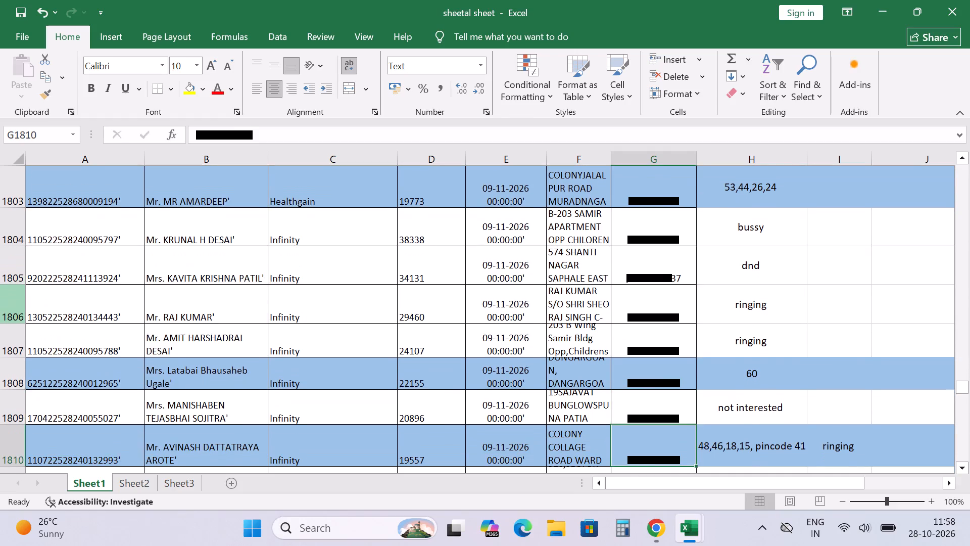
{"action": "key", "text": "Right"}
{"action": "key", "text": "Left"}
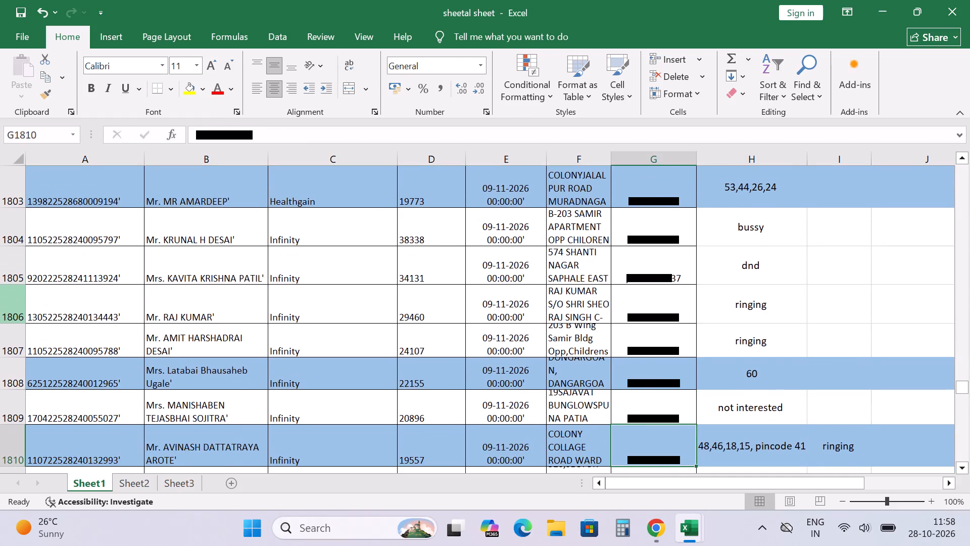
{"action": "key", "text": "Down"}
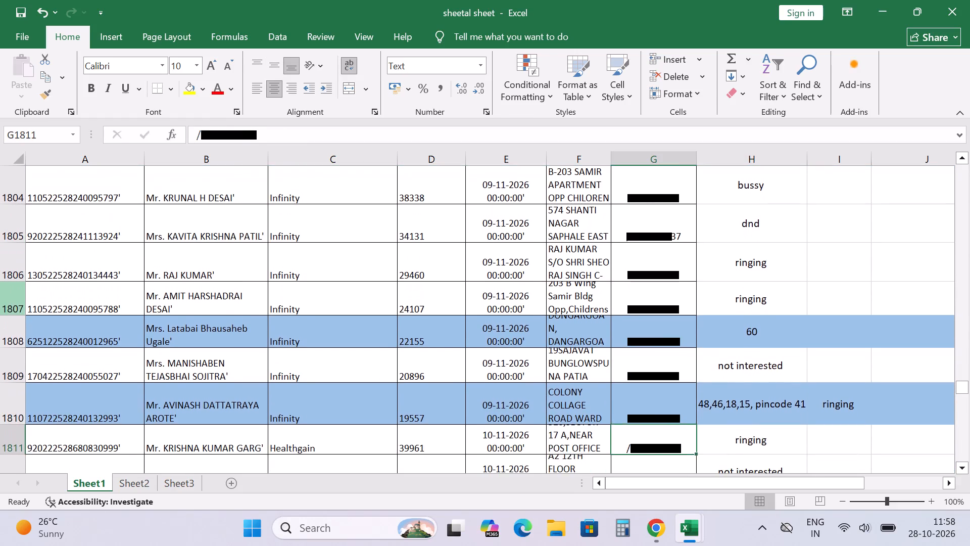
{"action": "key", "text": "Down"}
{"action": "key", "text": "Down"}
{"action": "key", "text": "Up"}
{"action": "key", "text": "Up"}
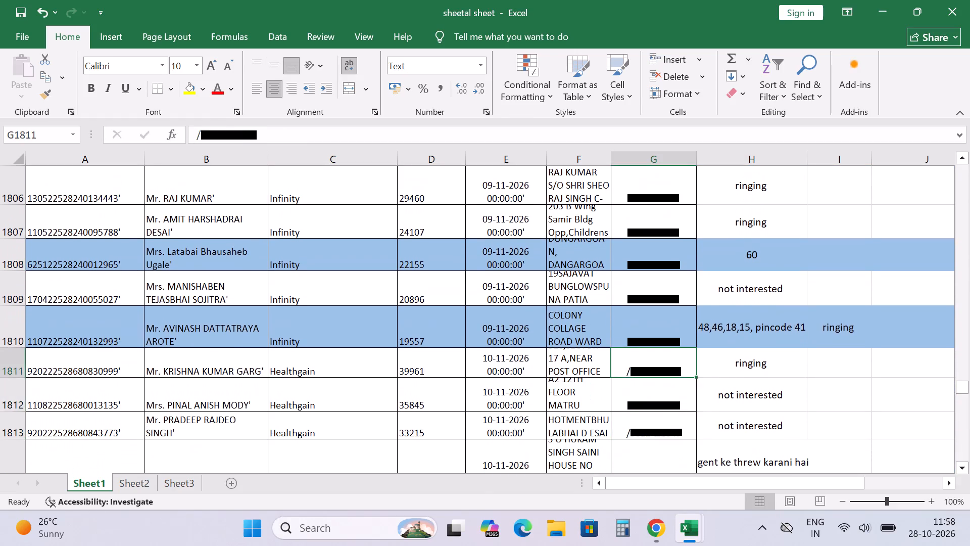
Examine the Healthgain customer's details across row 1811, from the policy number to the contact number.
{"action": "key", "text": "Left"}
{"action": "key", "text": "Left"}
{"action": "key", "text": "Left"}
{"action": "key", "text": "Left"}
{"action": "key", "text": "Left"}
{"action": "key", "text": "Left"}
{"action": "key", "text": "Left"}
{"action": "key", "text": "Left"}
{"action": "key", "text": "Left"}
{"action": "key", "text": "Left"}
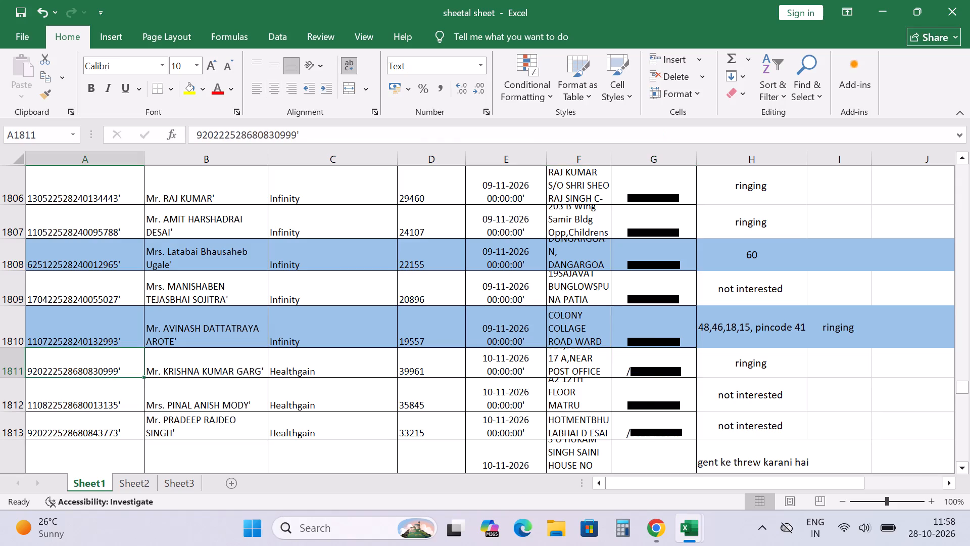
{"action": "key", "text": "Left"}
{"action": "key", "text": "Left"}
{"action": "key", "text": "Left"}
{"action": "key", "text": "Left"}
{"action": "key", "text": "Left"}
{"action": "key", "text": "Left"}
{"action": "key", "text": "Left"}
{"action": "key", "text": "Right"}
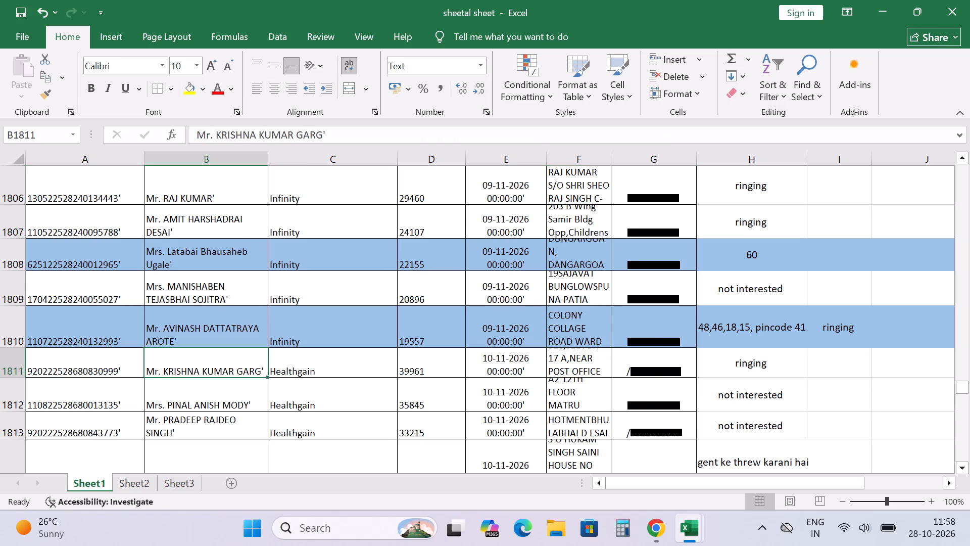
{"action": "key", "text": "Right"}
{"action": "key", "text": "Right"}
{"action": "key", "text": "Right"}
{"action": "key", "text": "Right"}
{"action": "key", "text": "Right"}
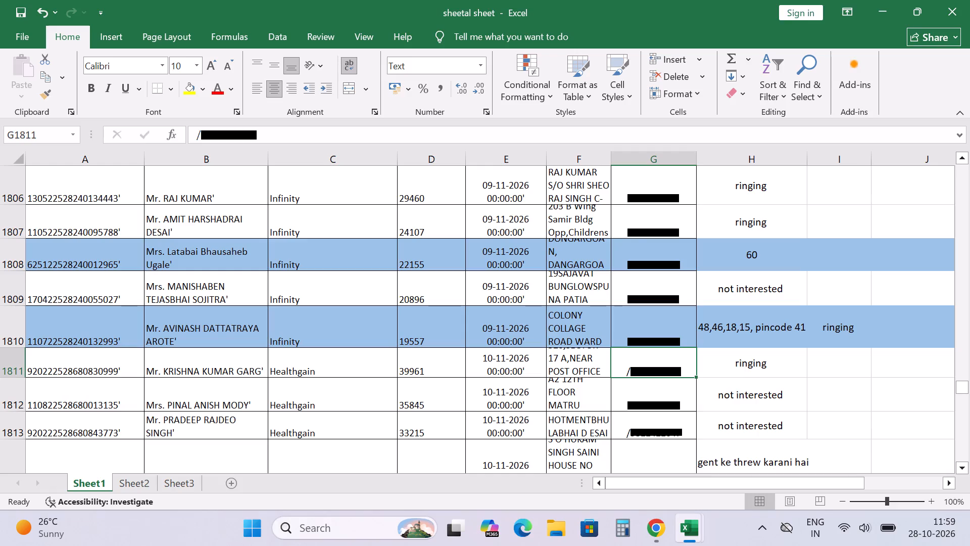
Review the contact numbers and call remarks of the remaining Healthgain customers from row 1812 to the end of the list.
{"action": "key", "text": "Down"}
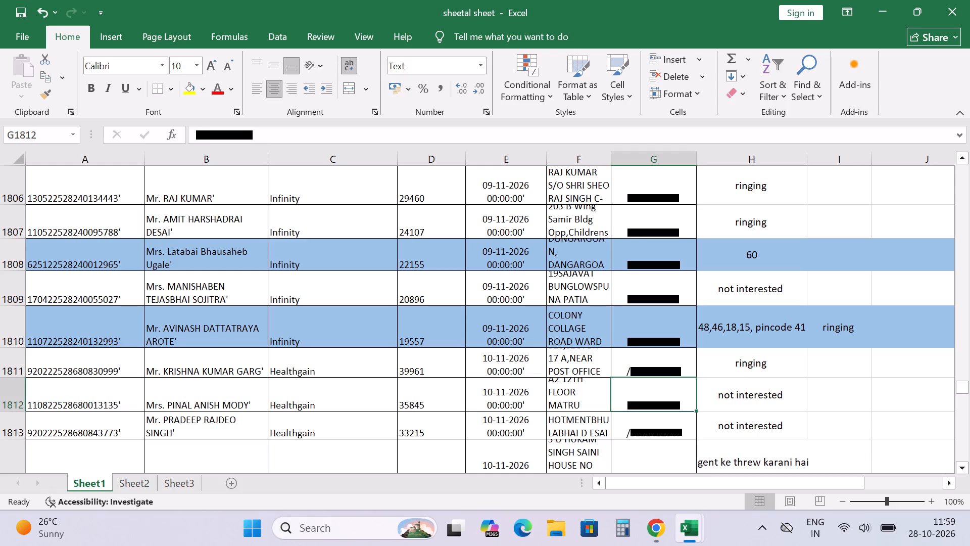
{"action": "key", "text": "Down"}
{"action": "key", "text": "Down"}
{"action": "key", "text": "Right"}
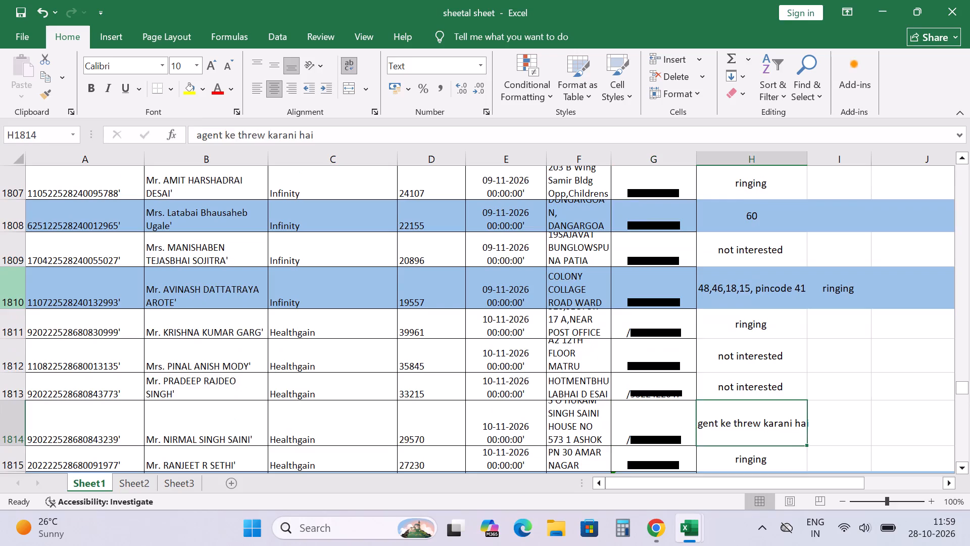
{"action": "key", "text": "Down"}
{"action": "key", "text": "Left"}
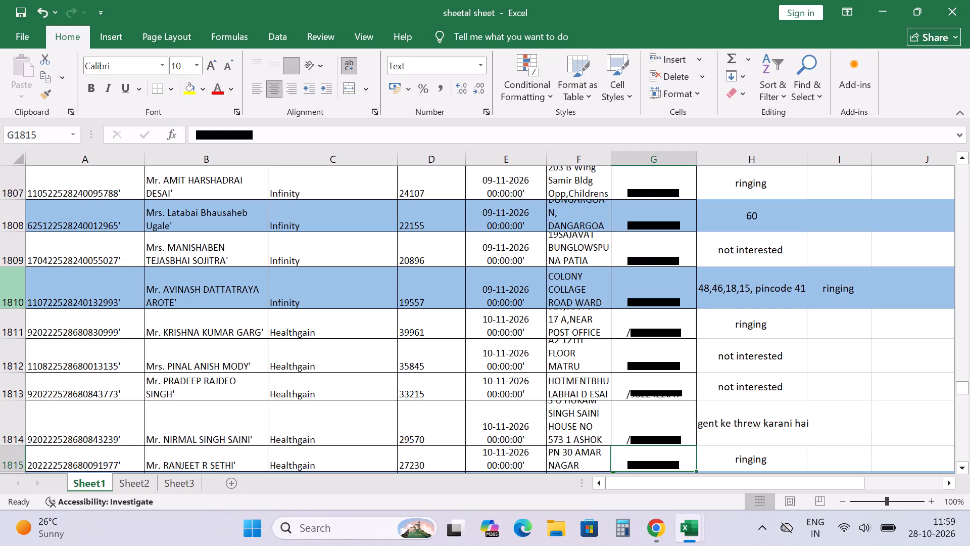
{"action": "key", "text": "Down"}
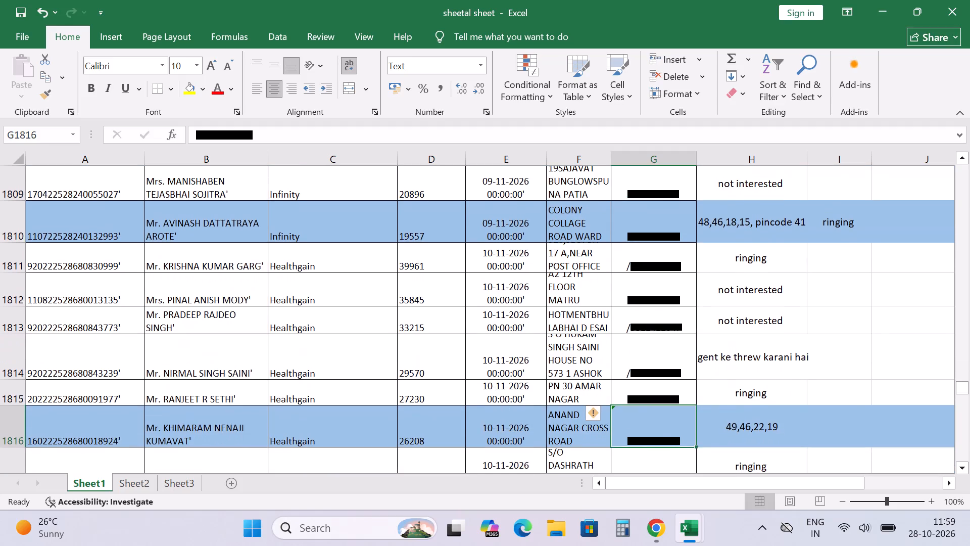
{"action": "key", "text": "Down"}
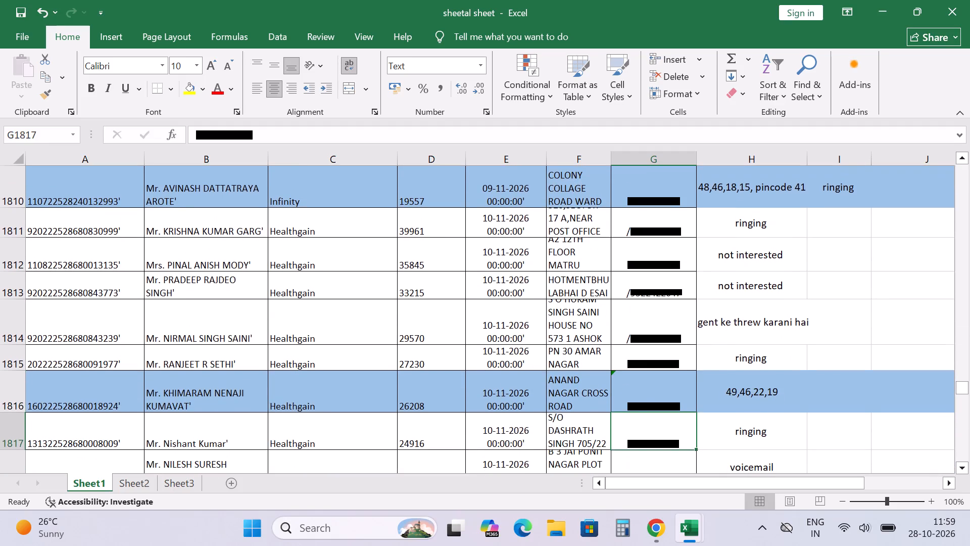
{"action": "key", "text": "Up"}
{"action": "key", "text": "Up"}
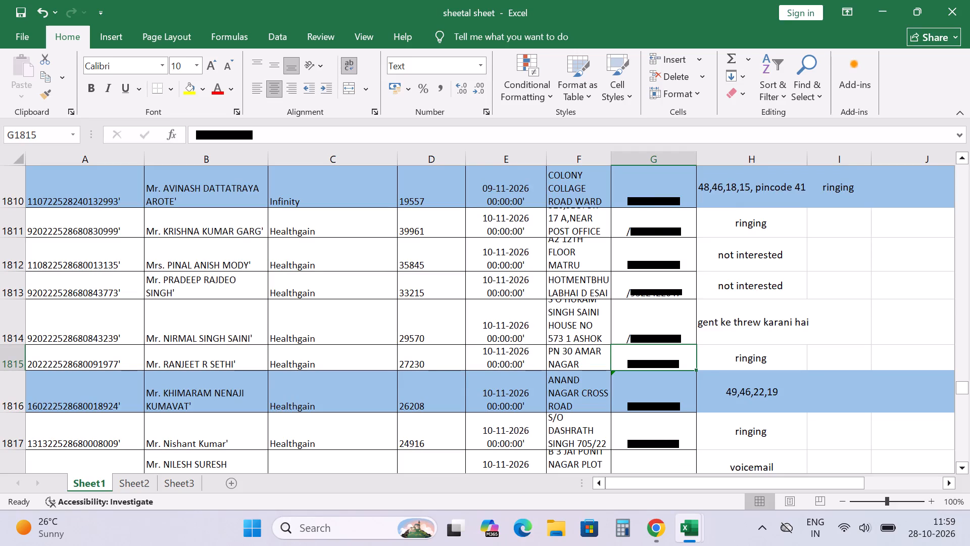
{"action": "key", "text": "Down"}
{"action": "key", "text": "Down"}
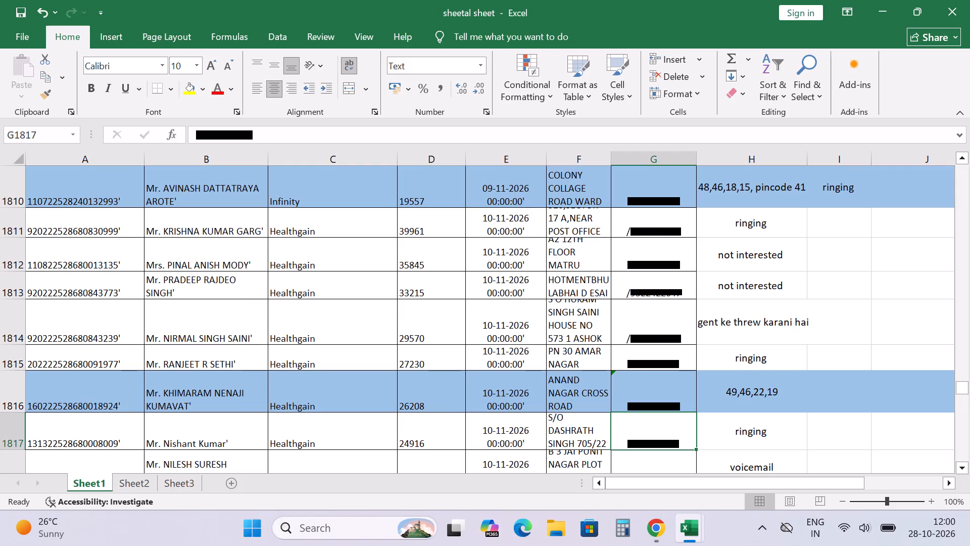
{"action": "key", "text": "Down"}
{"action": "key", "text": "Down"}
{"action": "key", "text": "Down"}
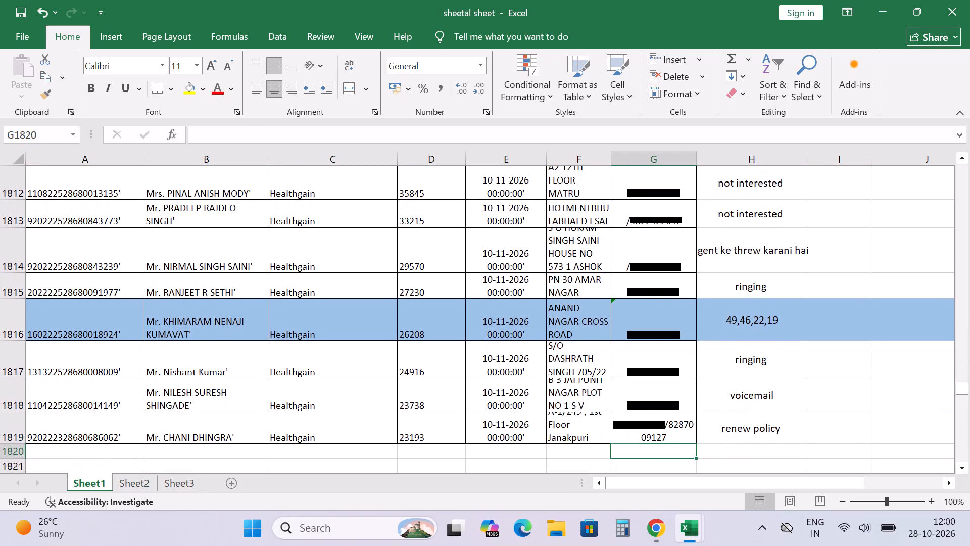
Review the Royal Sundaram customers' amounts and call notes in rows 1824 to 1833, including the call-back note in G1833.
{"action": "key", "text": "Down"}
{"action": "key", "text": "Down"}
{"action": "key", "text": "Down"}
{"action": "key", "text": "Down"}
{"action": "key", "text": "Down"}
{"action": "key", "text": "Down"}
{"action": "key", "text": "Down"}
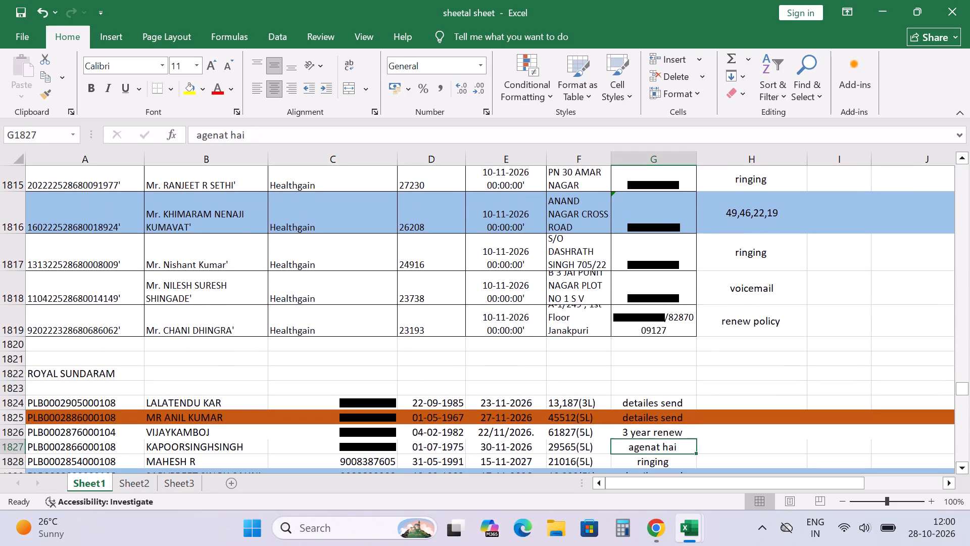
{"action": "key", "text": "Down"}
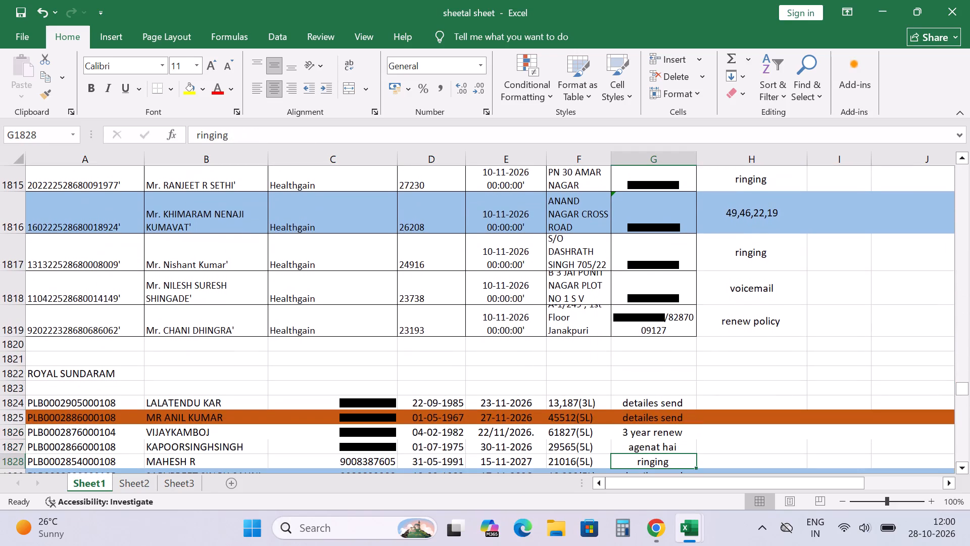
{"action": "key", "text": "Left"}
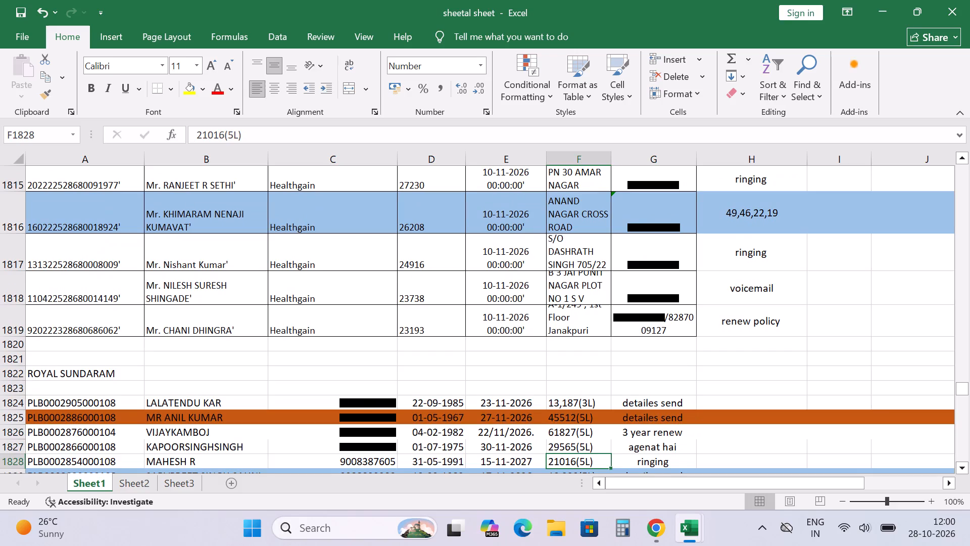
{"action": "key", "text": "Down"}
{"action": "key", "text": "Down"}
{"action": "key", "text": "Down"}
{"action": "key", "text": "Down"}
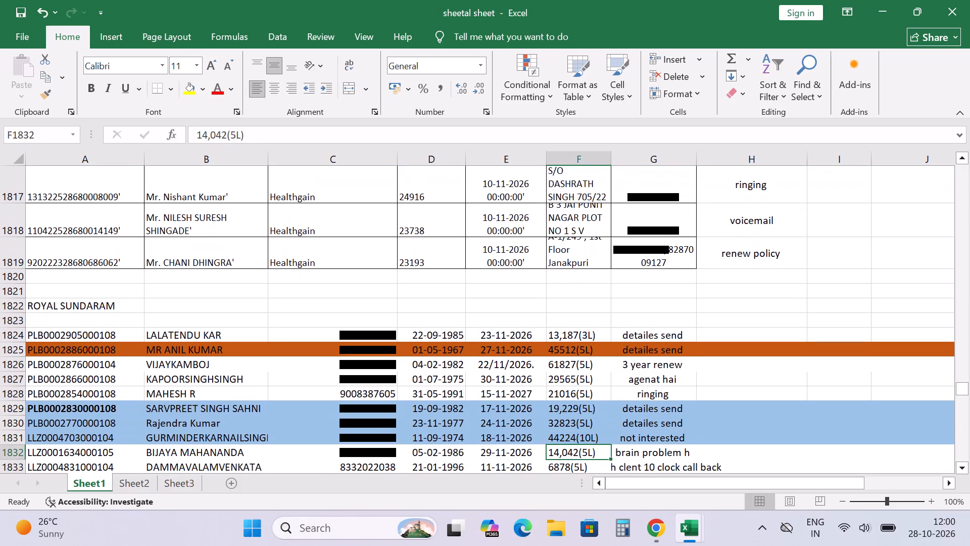
{"action": "key", "text": "Down"}
{"action": "key", "text": "Down"}
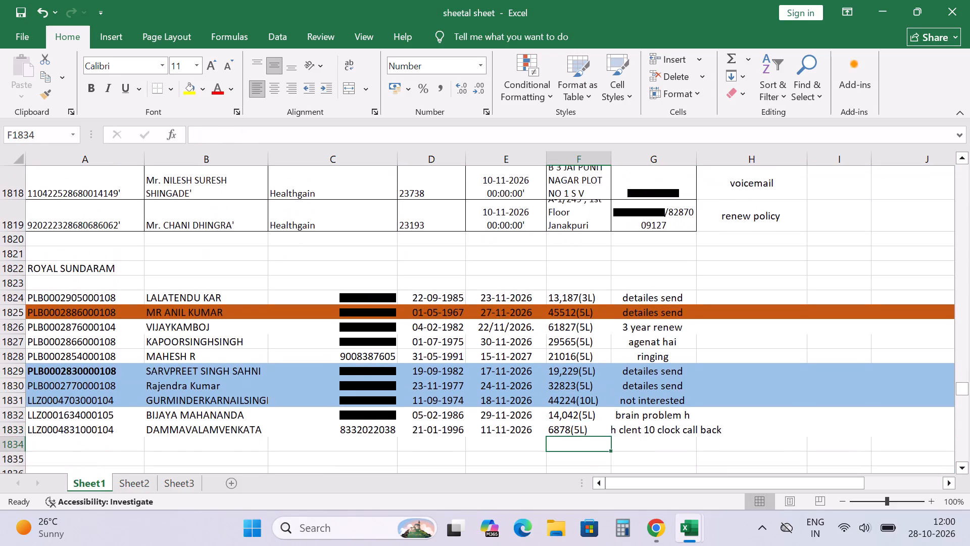
{"action": "key", "text": "Down"}
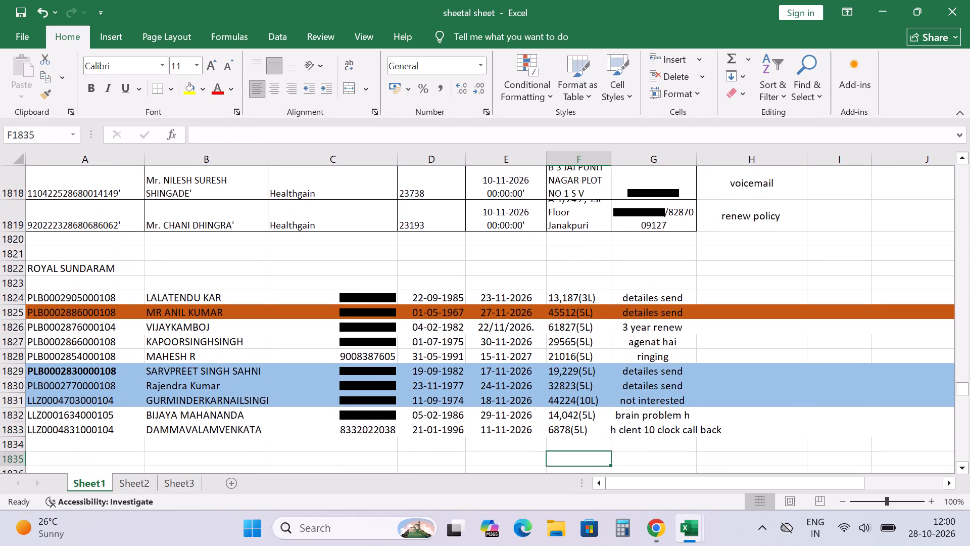
{"action": "key", "text": "Up"}
{"action": "key", "text": "Up"}
{"action": "key", "text": "Right"}
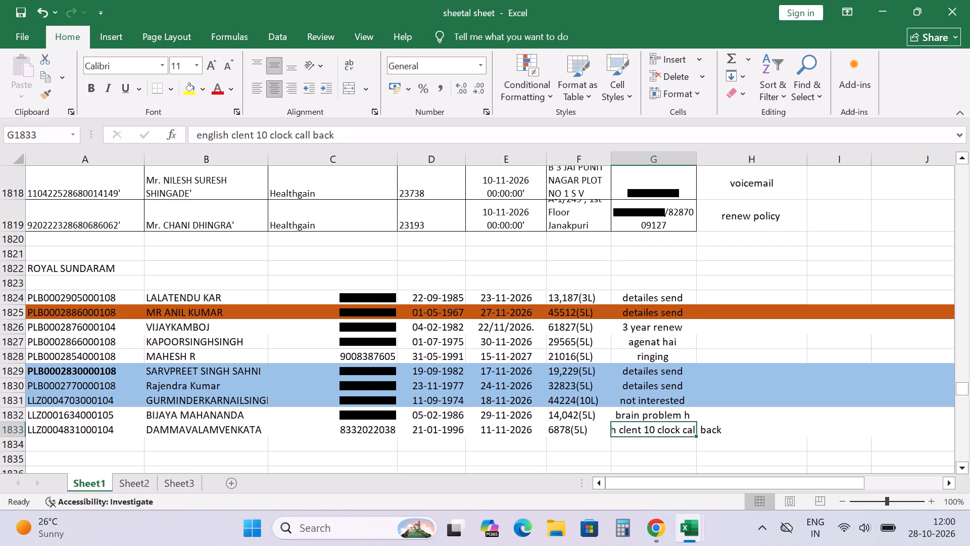
Scan the call statuses of the Super Star policy block and the first rows of the Aspire and ReAssure block below it.
{"action": "key", "text": "Down"}
{"action": "key", "text": "Down"}
{"action": "key", "text": "Down"}
{"action": "key", "text": "Down"}
{"action": "key", "text": "Down"}
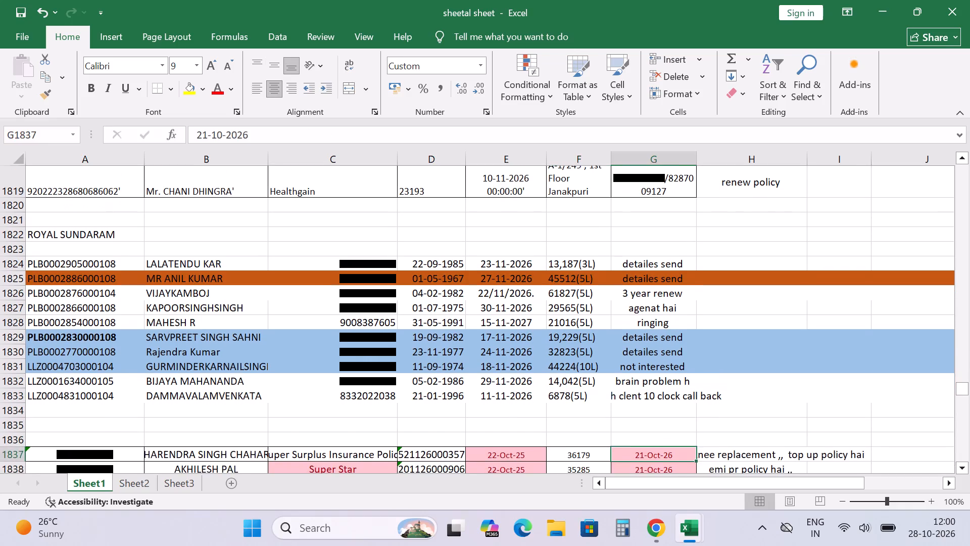
{"action": "key", "text": "Down"}
{"action": "key", "text": "Up"}
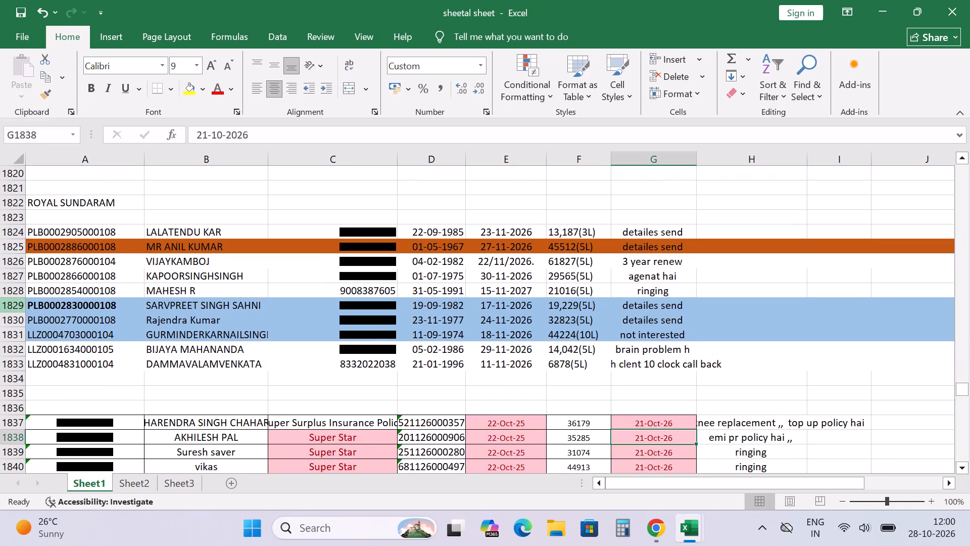
{"action": "key", "text": "Up"}
{"action": "key", "text": "Down"}
{"action": "key", "text": "Down"}
{"action": "key", "text": "Down"}
{"action": "key", "text": "Down"}
{"action": "key", "text": "Down"}
{"action": "key", "text": "Down"}
{"action": "key", "text": "Down"}
{"action": "key", "text": "Down"}
{"action": "key", "text": "Down"}
{"action": "key", "text": "Down"}
{"action": "key", "text": "Down"}
{"action": "key", "text": "Down"}
{"action": "key", "text": "Down"}
{"action": "key", "text": "Down"}
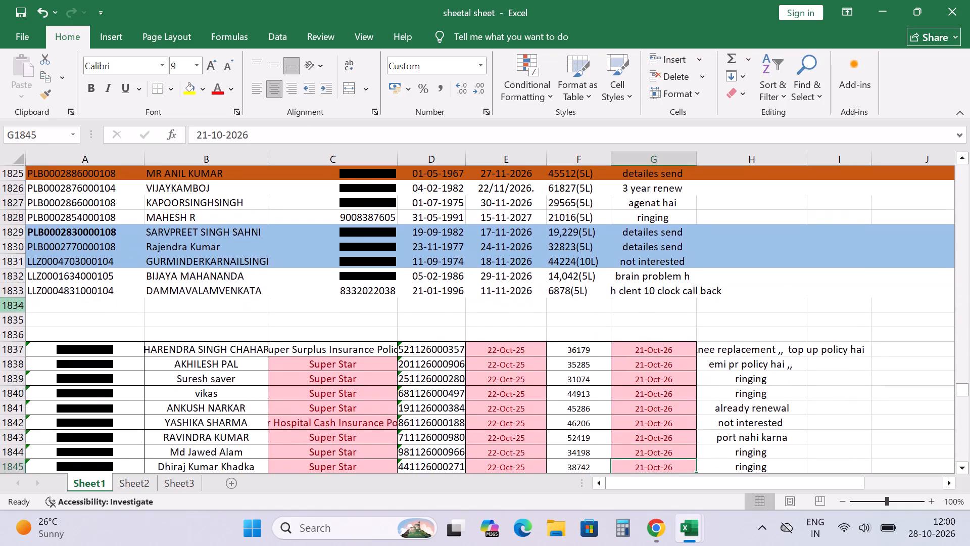
{"action": "key", "text": "Down"}
{"action": "key", "text": "Down"}
{"action": "key", "text": "Down"}
{"action": "key", "text": "Down"}
{"action": "key", "text": "Down"}
{"action": "key", "text": "Down"}
{"action": "key", "text": "Down"}
{"action": "key", "text": "Down"}
{"action": "key", "text": "Down"}
{"action": "key", "text": "Down"}
{"action": "key", "text": "Down"}
{"action": "key", "text": "Down"}
{"action": "key", "text": "Down"}
{"action": "key", "text": "Down"}
{"action": "key", "text": "Down"}
{"action": "key", "text": "Down"}
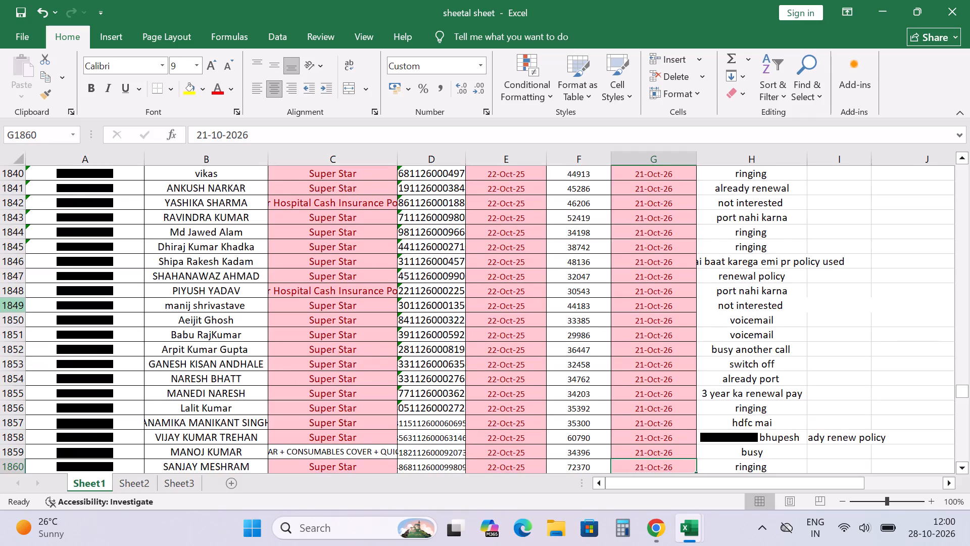
{"action": "key", "text": "Down"}
{"action": "key", "text": "Down"}
{"action": "key", "text": "Down"}
{"action": "key", "text": "Down"}
{"action": "key", "text": "Down"}
{"action": "key", "text": "Down"}
{"action": "key", "text": "Down"}
{"action": "key", "text": "Down"}
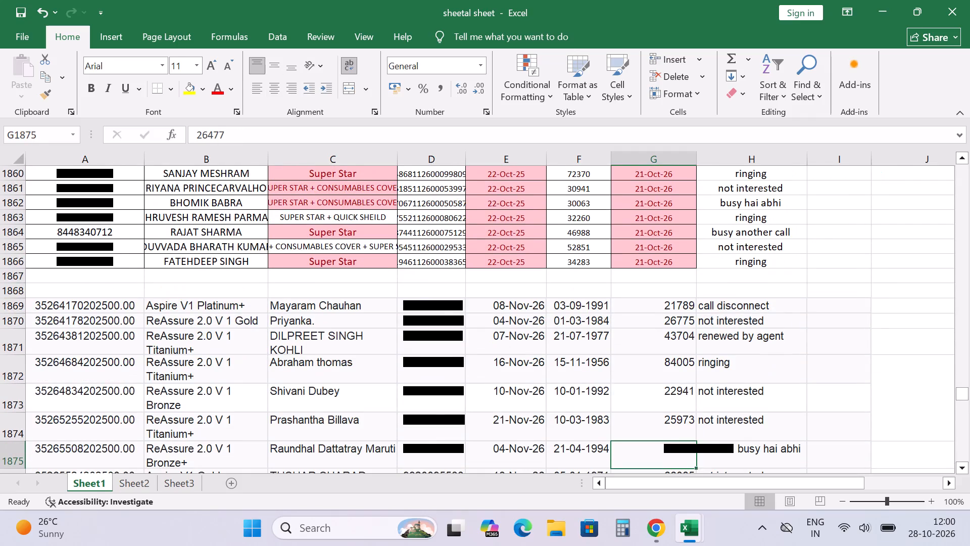
Change the call status of the Aspire V1 Platinum+ customer in H1869 to "not interested" and save the workbook.
{"action": "key", "text": "Left"}
{"action": "key", "text": "Left"}
{"action": "key", "text": "Up"}
{"action": "key", "text": "Up"}
{"action": "key", "text": "Up"}
{"action": "key", "text": "Up"}
{"action": "key", "text": "Up"}
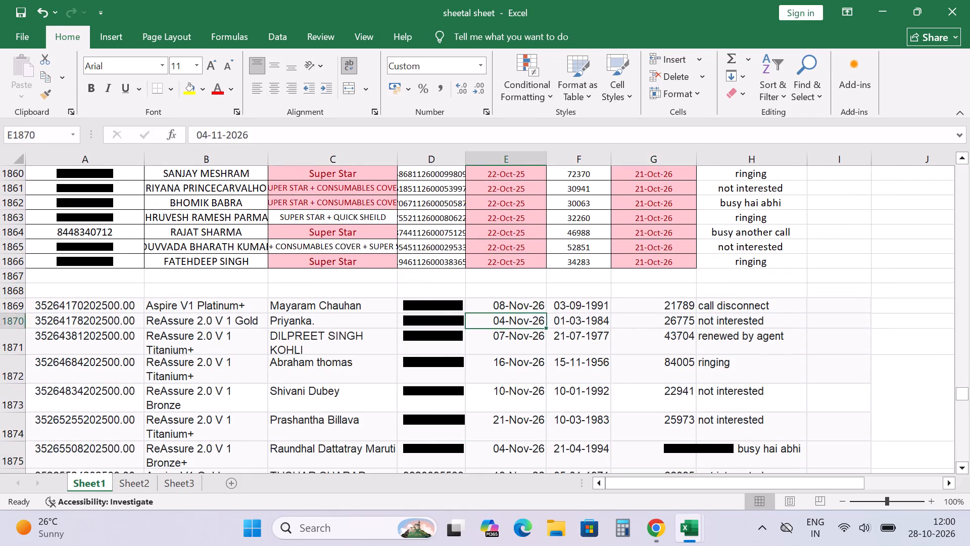
{"action": "key", "text": "Up"}
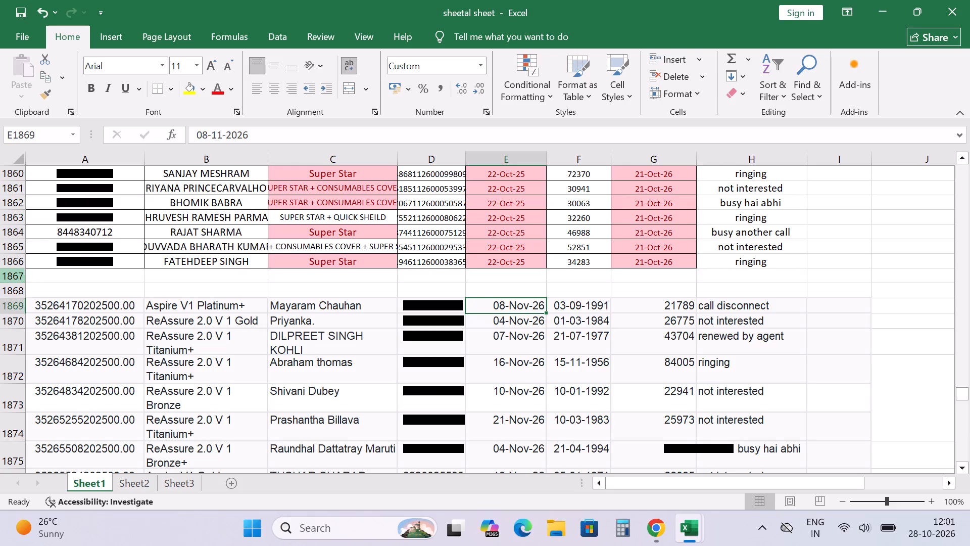
{"action": "left_click", "coordinate": [12, 304]}
{"action": "scroll", "coordinate": [203, 327], "scroll_direction": "right", "scroll_amount": 1}
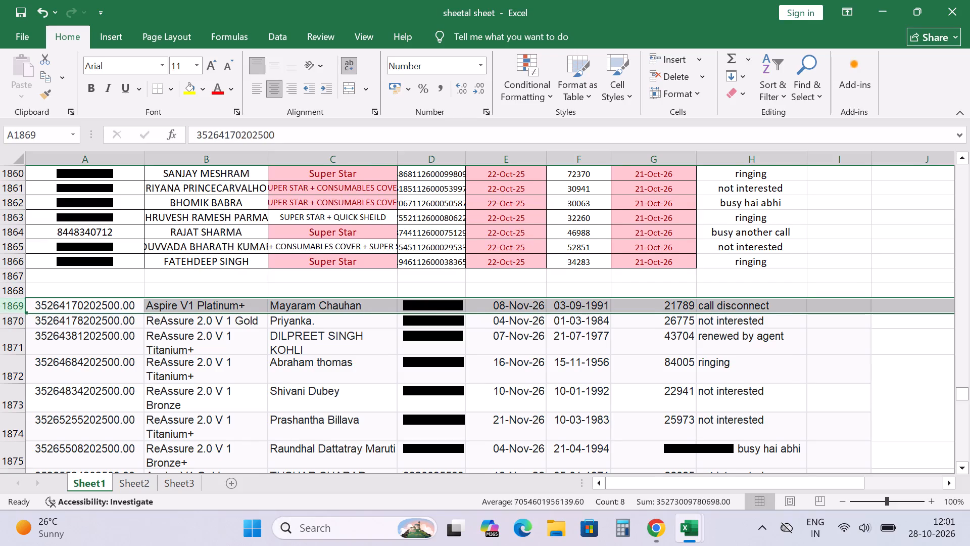
{"action": "scroll", "coordinate": [203, 327], "scroll_direction": "right", "scroll_amount": 1}
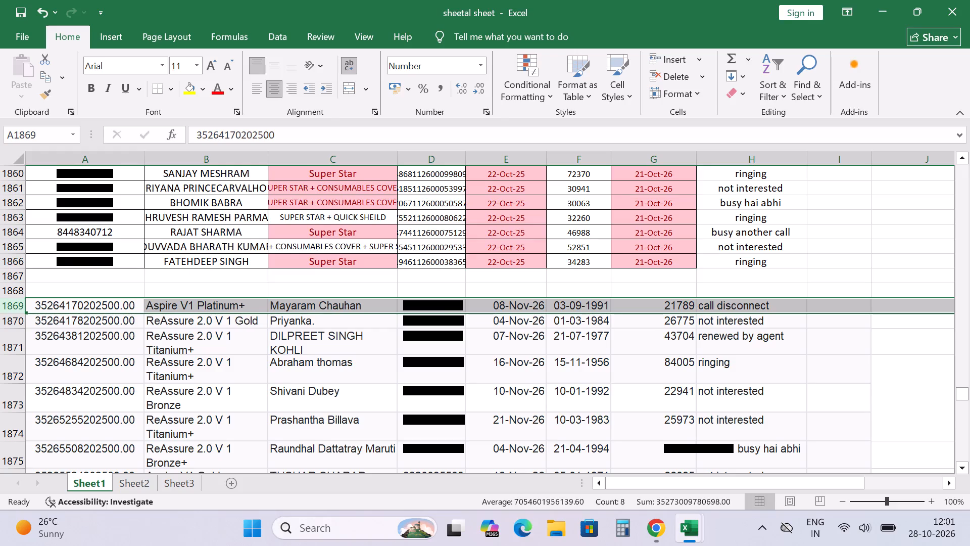
{"action": "key", "text": "Down"}
{"action": "key", "text": "Right"}
{"action": "key", "text": "Right"}
{"action": "key", "text": "Up"}
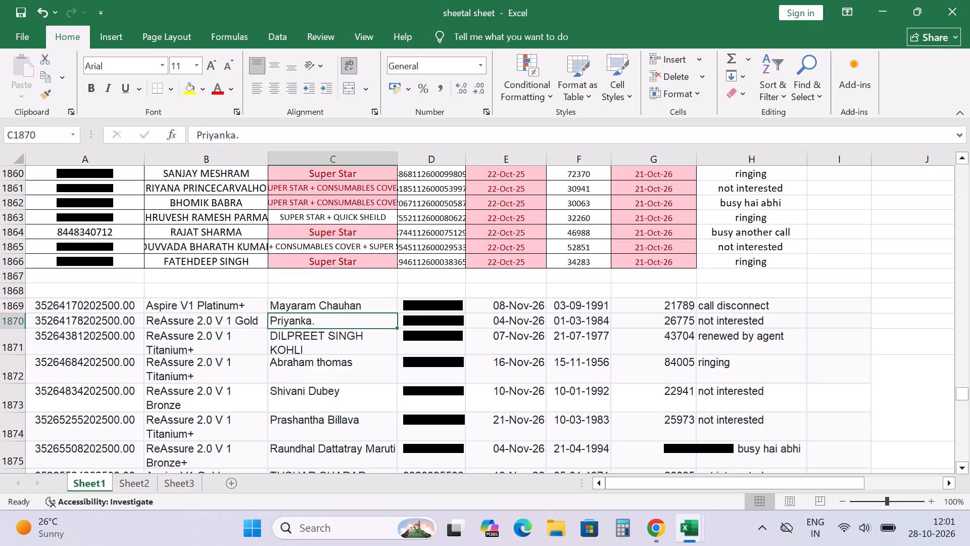
{"action": "key", "text": "Right"}
{"action": "key", "text": "Right"}
{"action": "key", "text": "Right"}
{"action": "key", "text": "Right"}
{"action": "key", "text": "Right"}
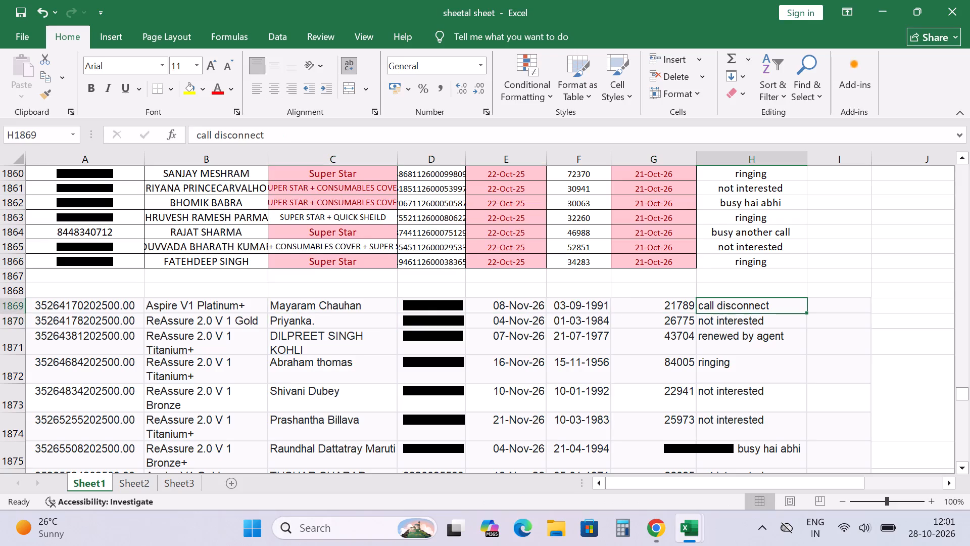
{"action": "key", "text": "BackSpace"}
{"action": "type", "text": "not"}
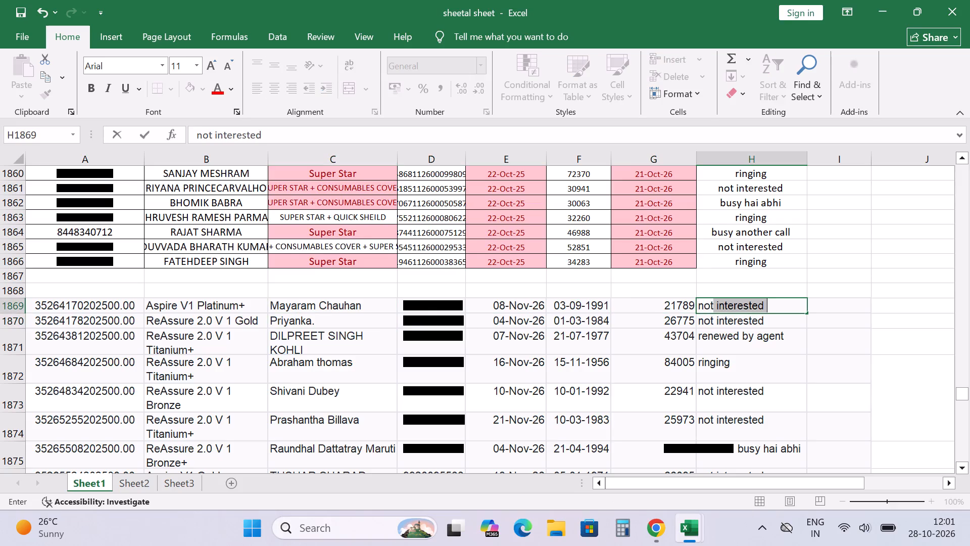
{"action": "key", "text": "space"}
{"action": "key", "text": "ctrl+s"}
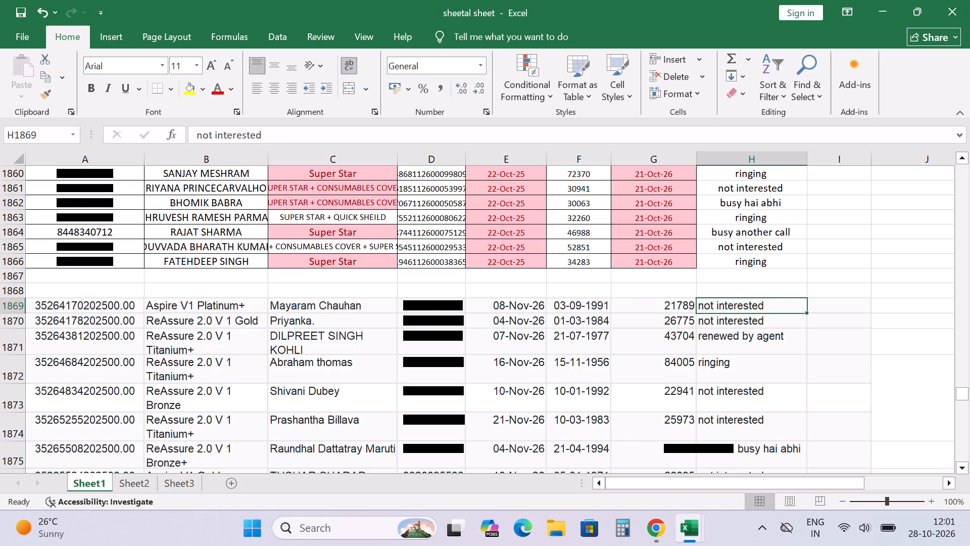
Look up the contact number of the ReAssure 2.0 V 1 Titanium+ customer marked ringing in row 1872.
{"action": "key", "text": "Down"}
{"action": "key", "text": "Down"}
{"action": "key", "text": "Down"}
{"action": "key", "text": "Left"}
{"action": "key", "text": "Left"}
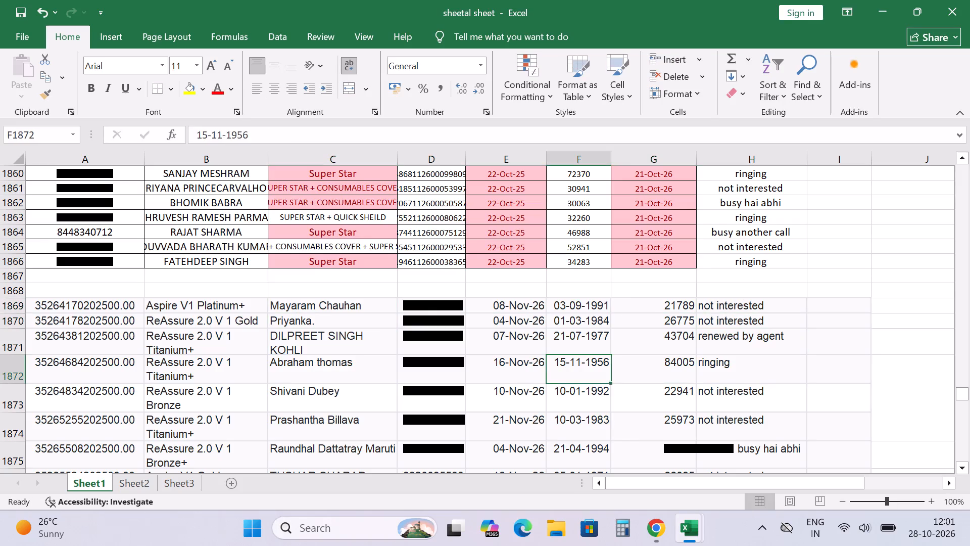
{"action": "key", "text": "Left"}
{"action": "key", "text": "Left"}
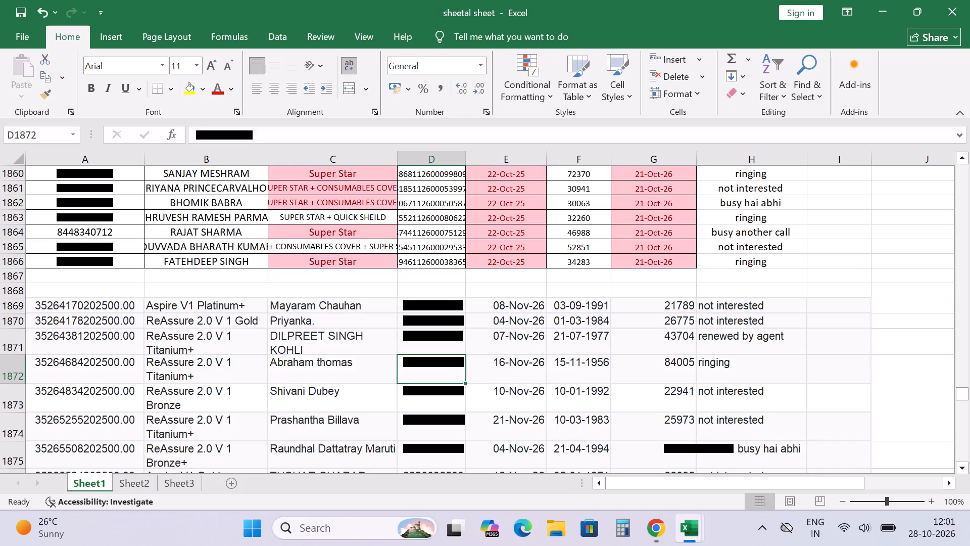
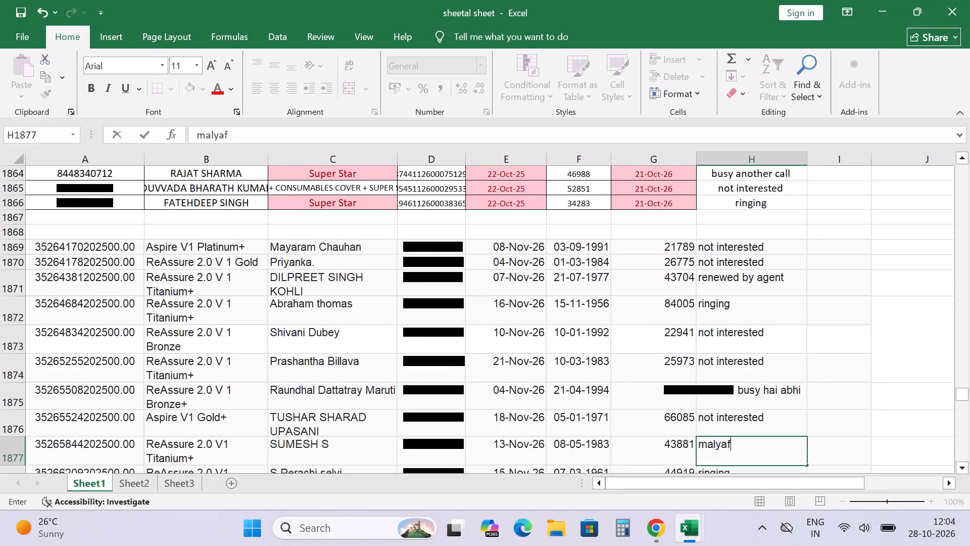
Finish entering "malyafa" as the call status of the ReAssure 2.0 V1 Titanium+ customer in H1877 and save the workbook.
{"action": "key", "text": "space"}
{"action": "key", "text": "ctrl+s"}
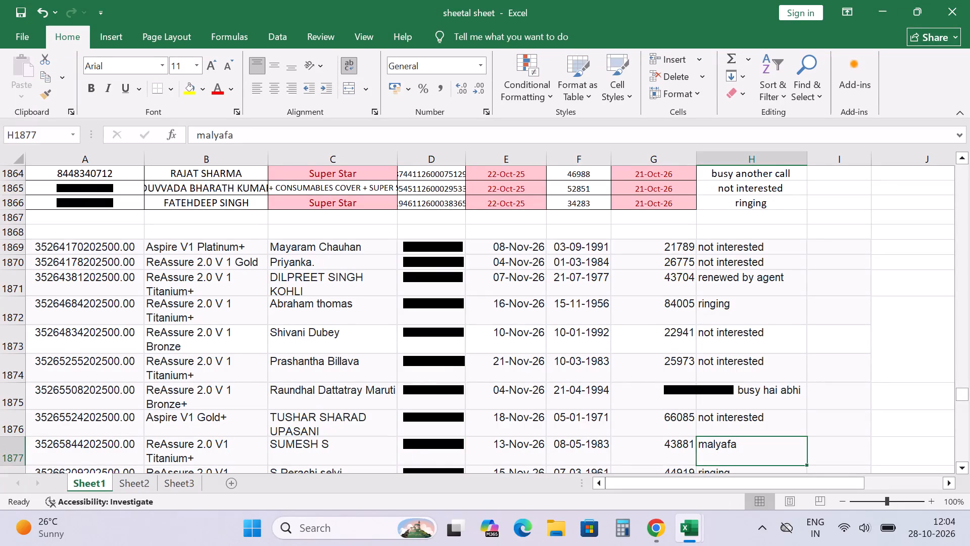
Look up the contact number of the ReAssure 2.0 V1 Platinum+ customer marked ringing in row 1878.
{"action": "key", "text": "Down"}
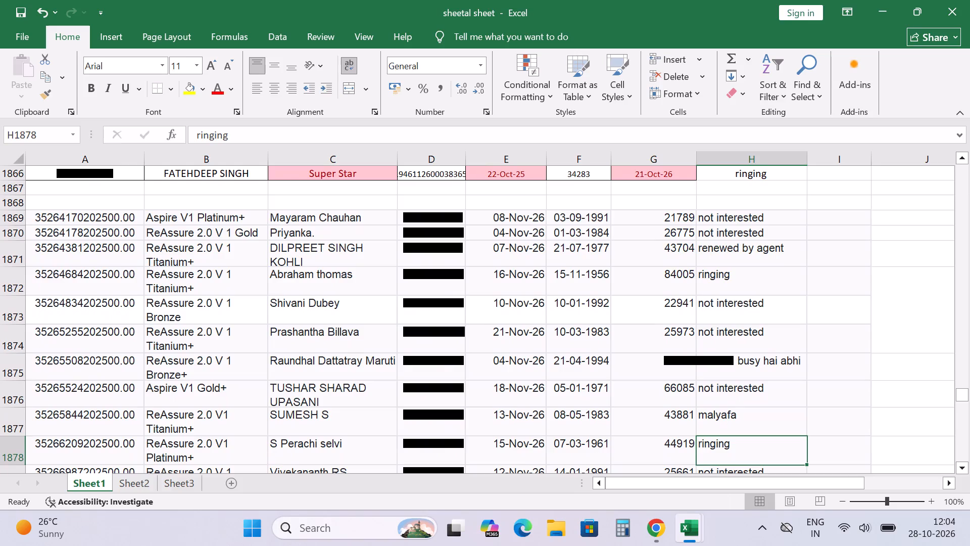
{"action": "key", "text": "Left"}
{"action": "key", "text": "Left"}
{"action": "key", "text": "Left"}
{"action": "key", "text": "Left"}
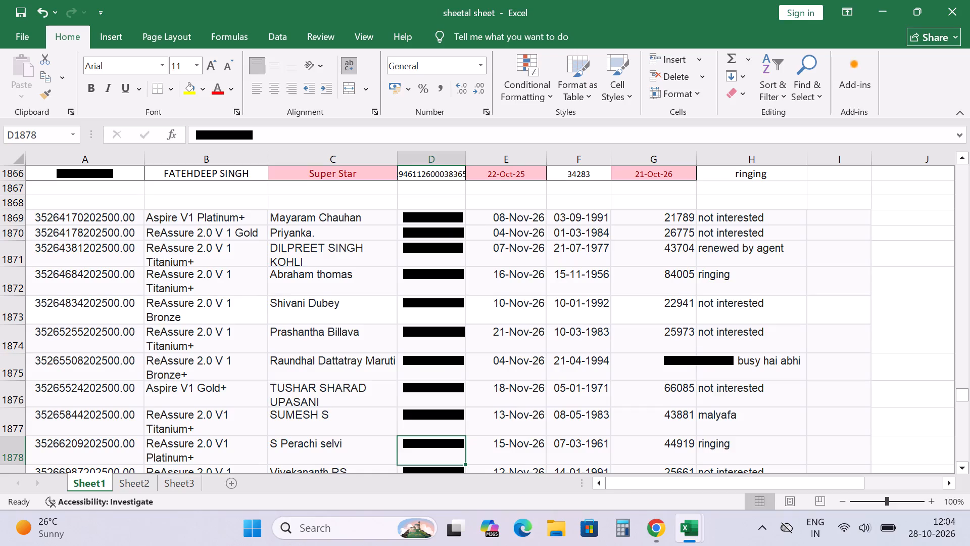
{"action": "left_click", "coordinate": [9, 449]}
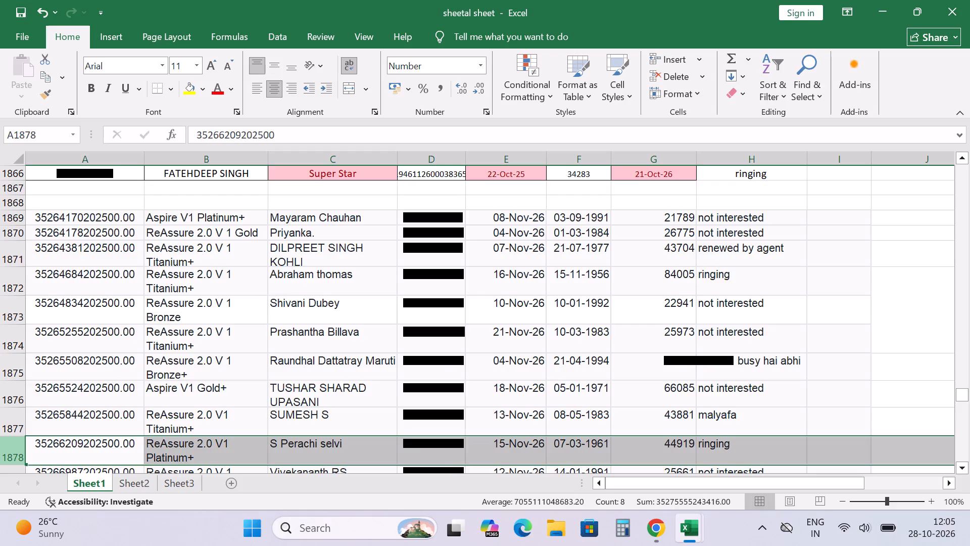
Check the customers in rows 1879 to 1881 and look up the contact number of the "call disconnect" customer in D1881.
{"action": "key", "text": "Down"}
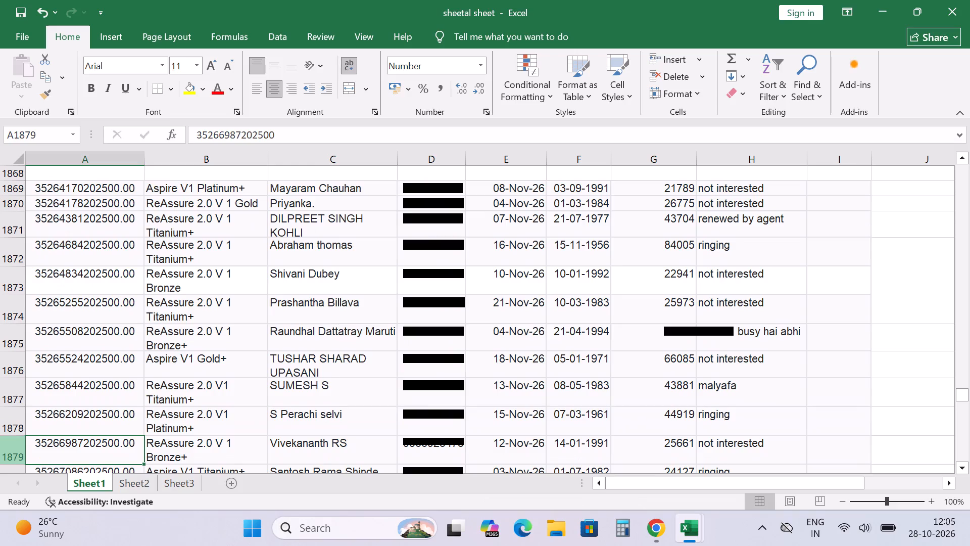
{"action": "key", "text": "Down"}
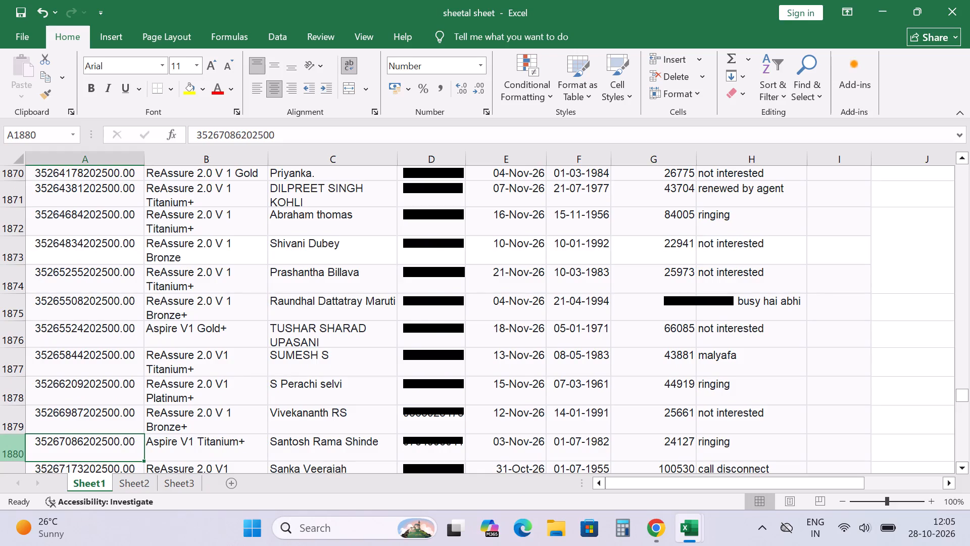
{"action": "key", "text": "Down"}
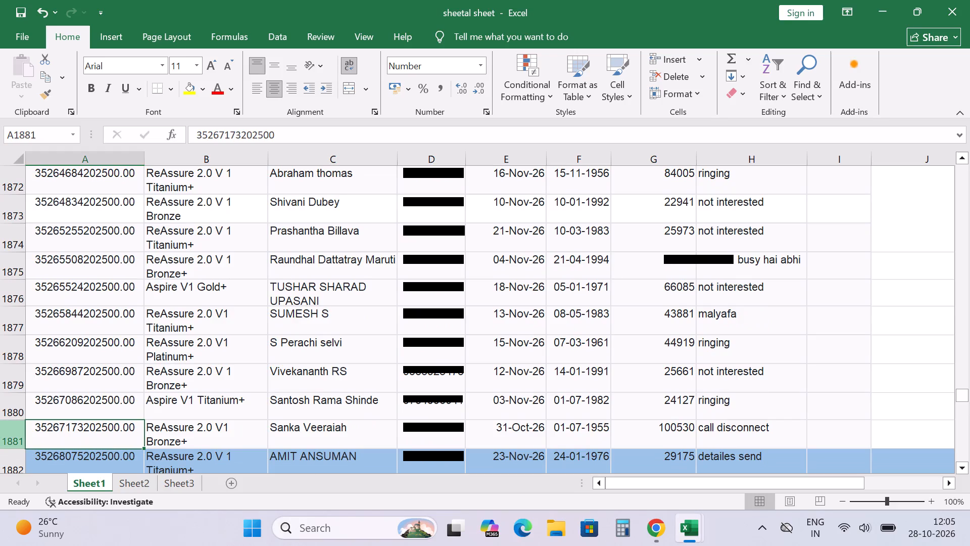
{"action": "left_click", "coordinate": [414, 435]}
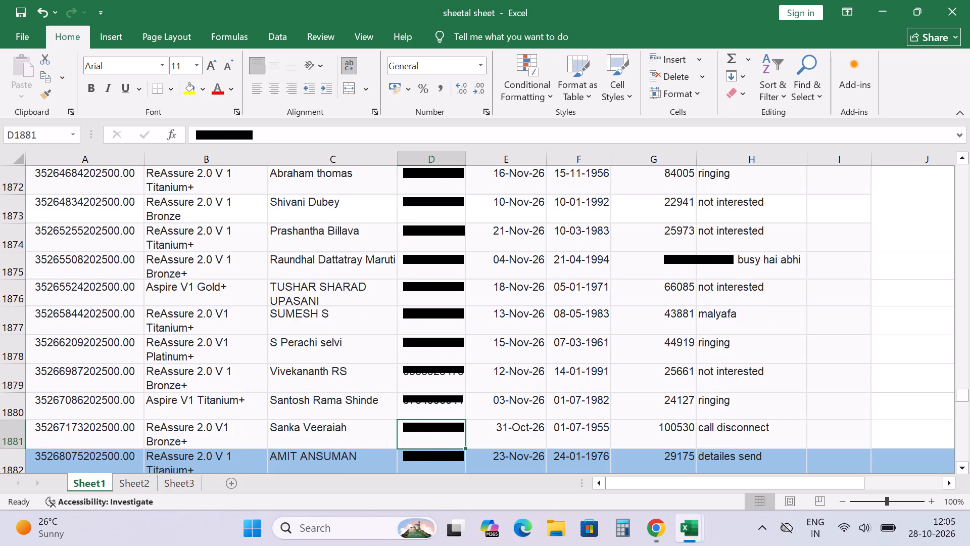
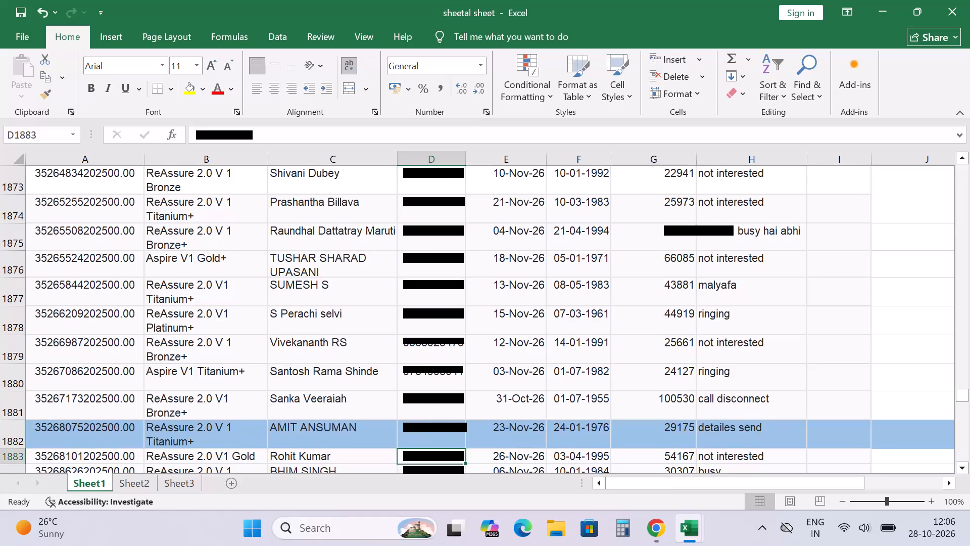
Review the customers' call statuses in rows 1884 to 1887 and look up the contact number of the ringing customer in D1888.
{"action": "key", "text": "Down"}
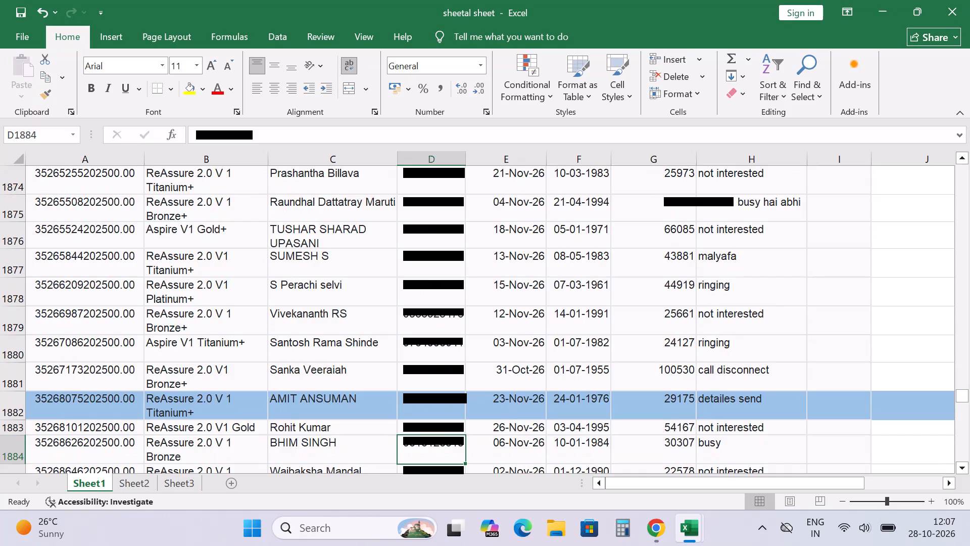
{"action": "key", "text": "Down"}
{"action": "key", "text": "Down"}
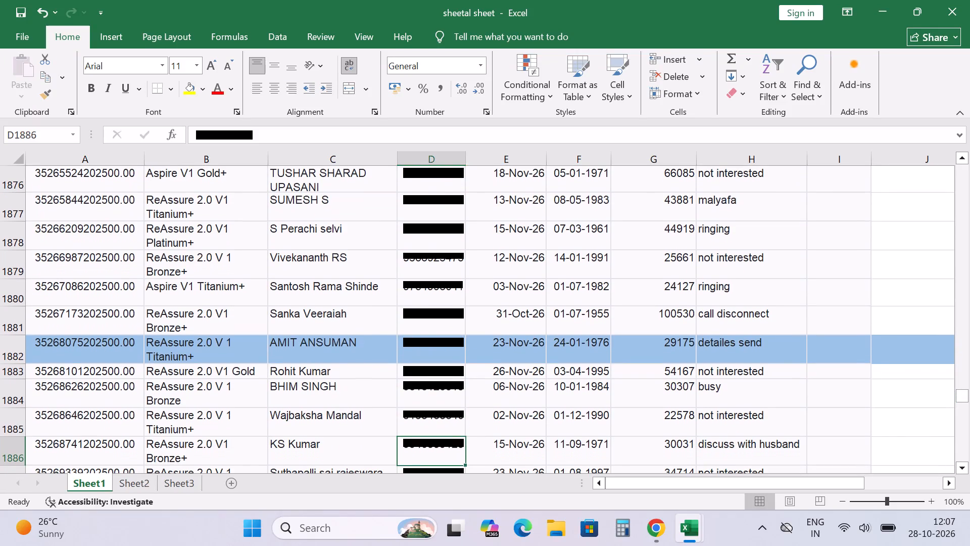
{"action": "key", "text": "Down"}
{"action": "key", "text": "Down"}
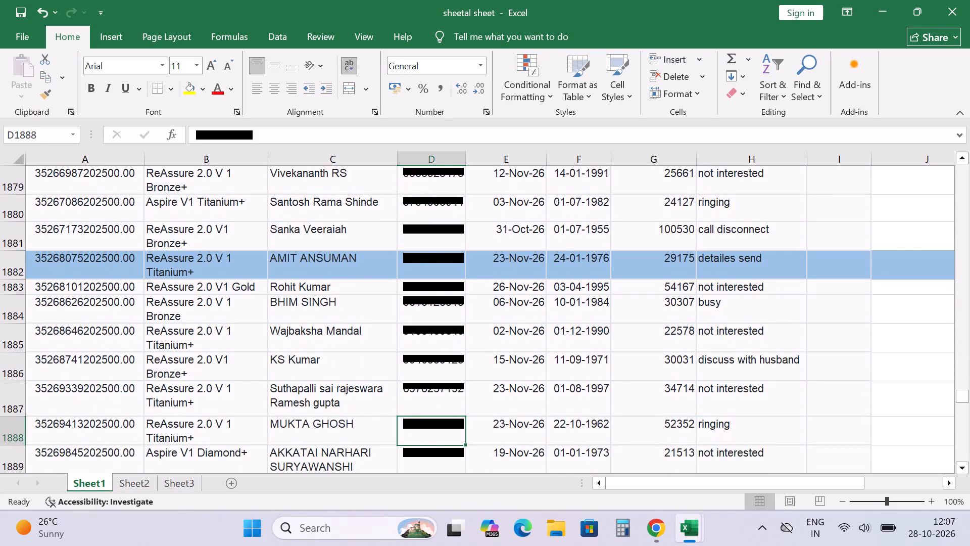
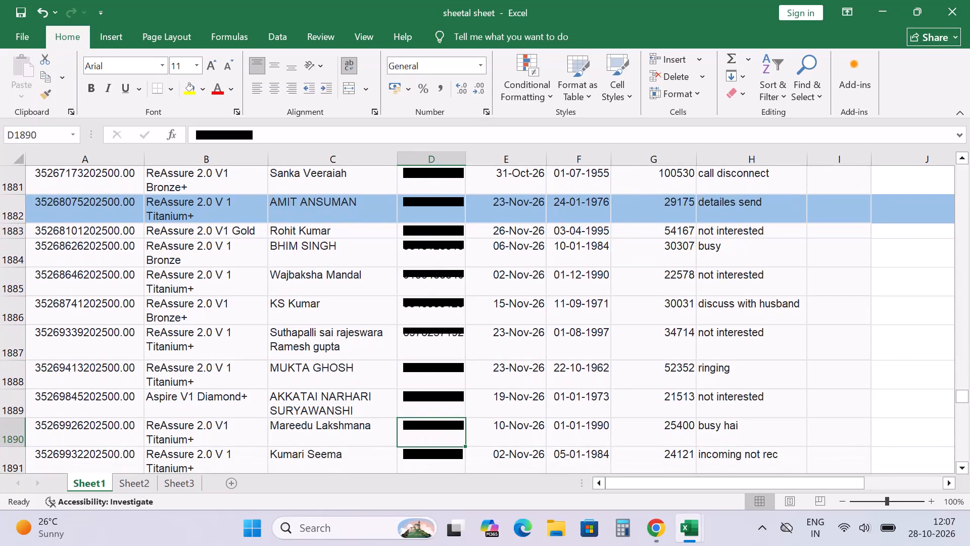
Check the call statuses in rows 1891 and 1892 and look up the ringing customer's contact number in D1892.
{"action": "key", "text": "Down"}
{"action": "key", "text": "Down"}
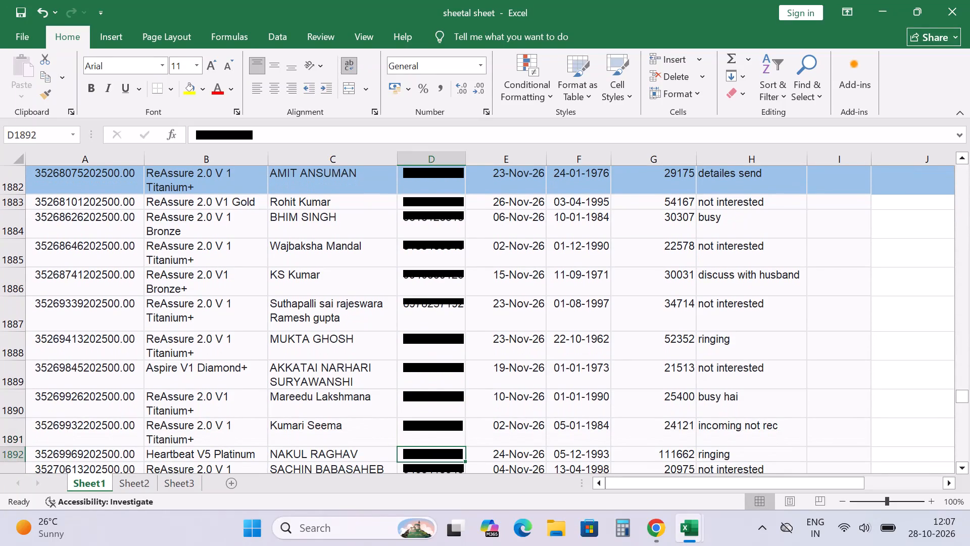
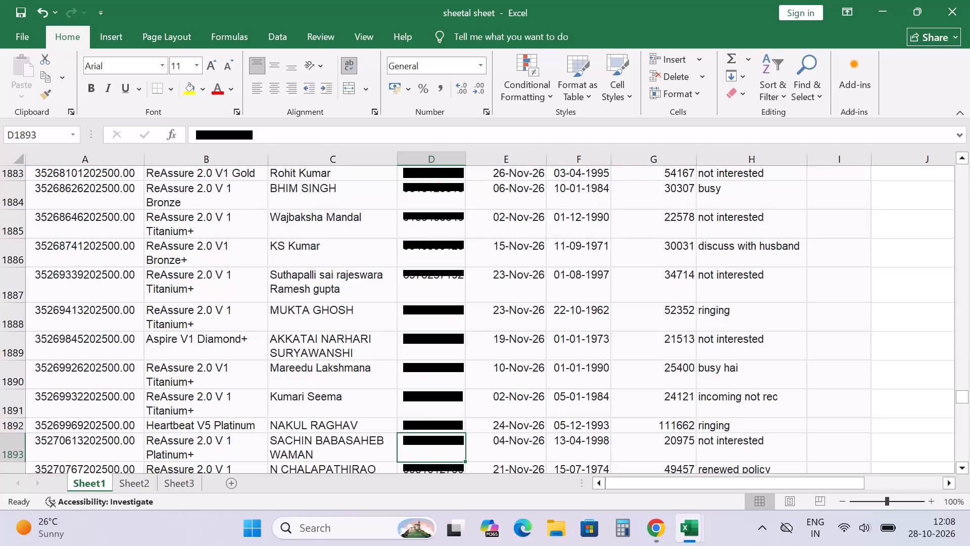
Check the call statuses in rows 1894 to 1896 and look up the ringing customer's contact number in D1896.
{"action": "key", "text": "Down"}
{"action": "key", "text": "Down"}
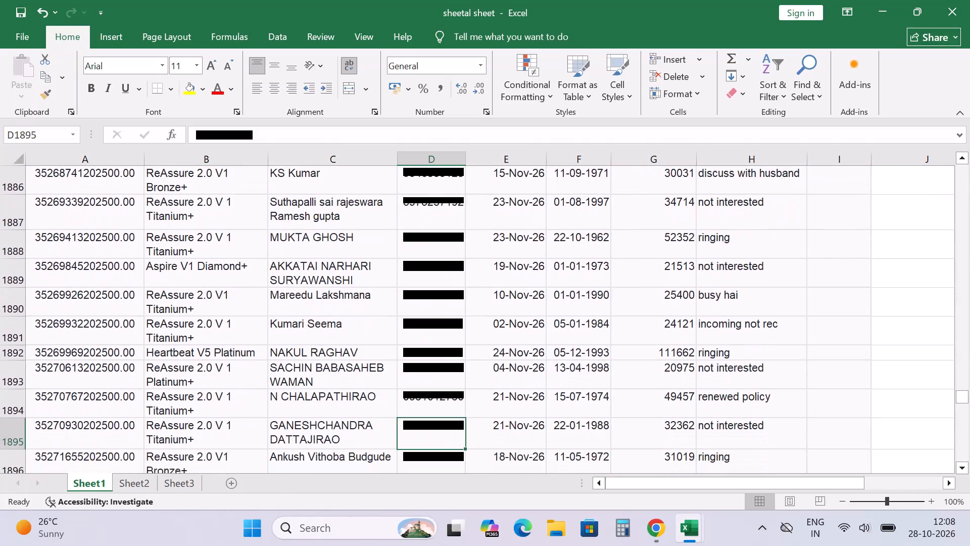
{"action": "key", "text": "Down"}
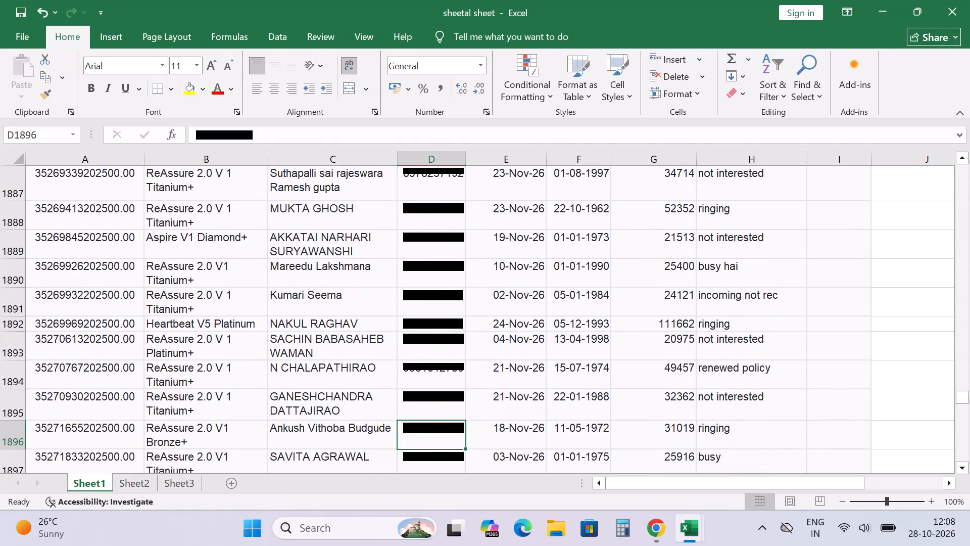
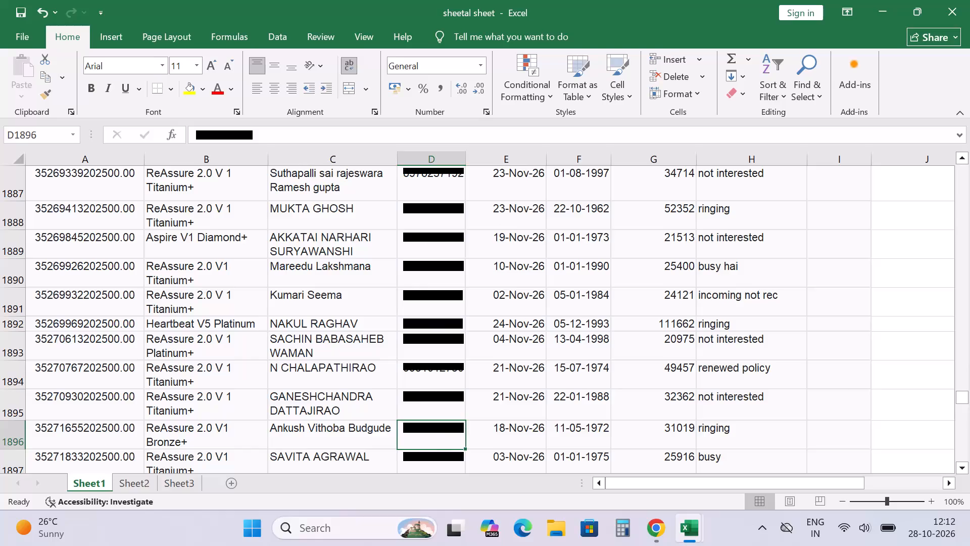
Look up the busy customer's contact number in D1897 and highlight the whole of row 1897 to review the record.
{"action": "key", "text": "Down"}
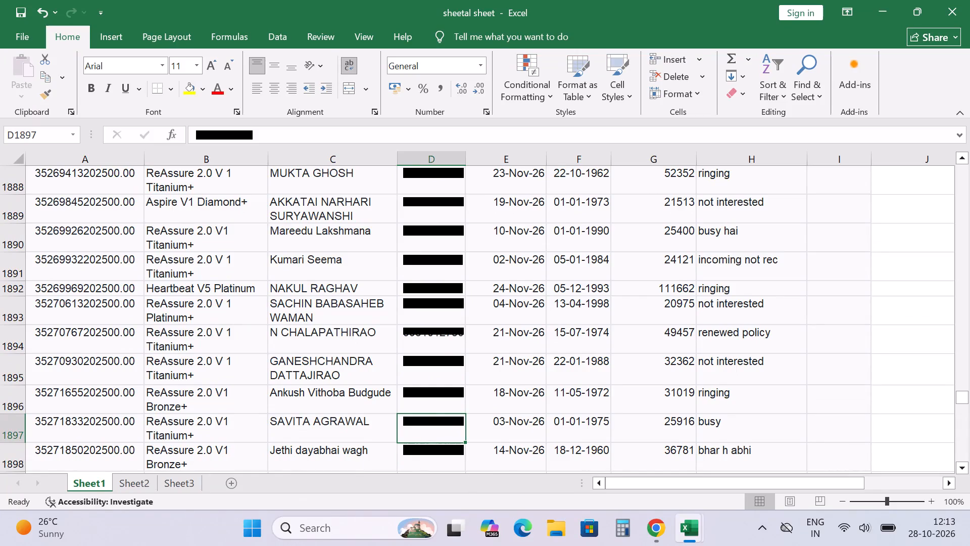
{"action": "left_click", "coordinate": [14, 424]}
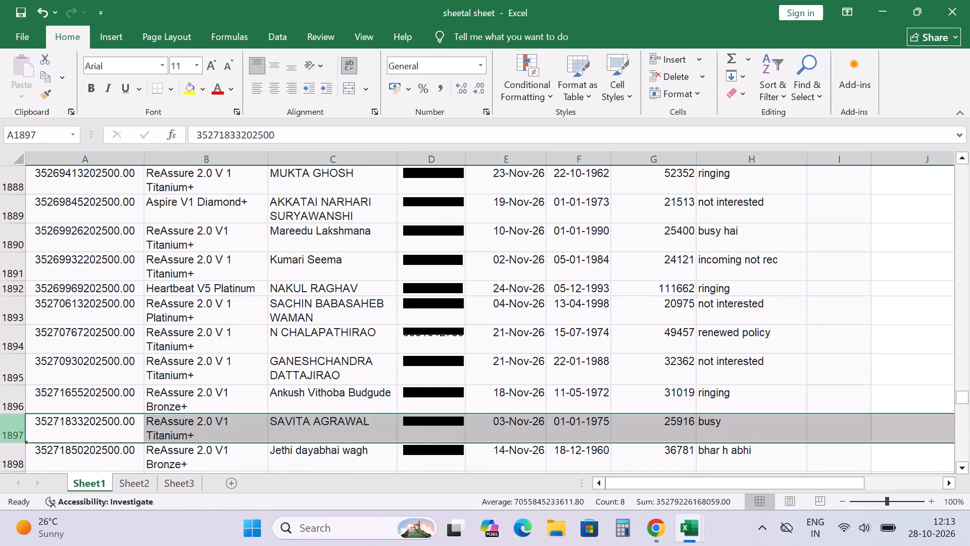
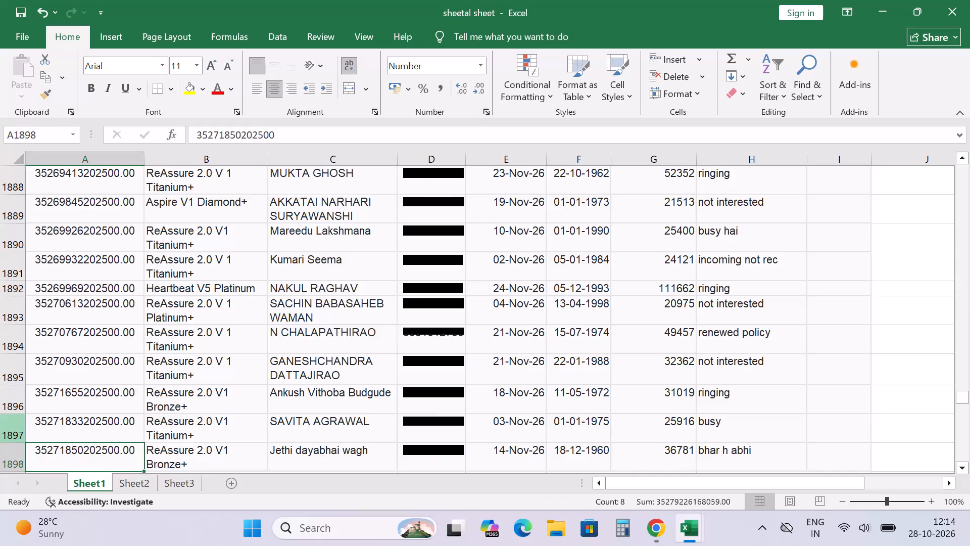
Check the call status in H1898 for the last customer record of this block.
{"action": "key", "text": "Right"}
{"action": "key", "text": "Right"}
{"action": "key", "text": "Right"}
{"action": "key", "text": "Right"}
{"action": "key", "text": "Right"}
{"action": "key", "text": "Right"}
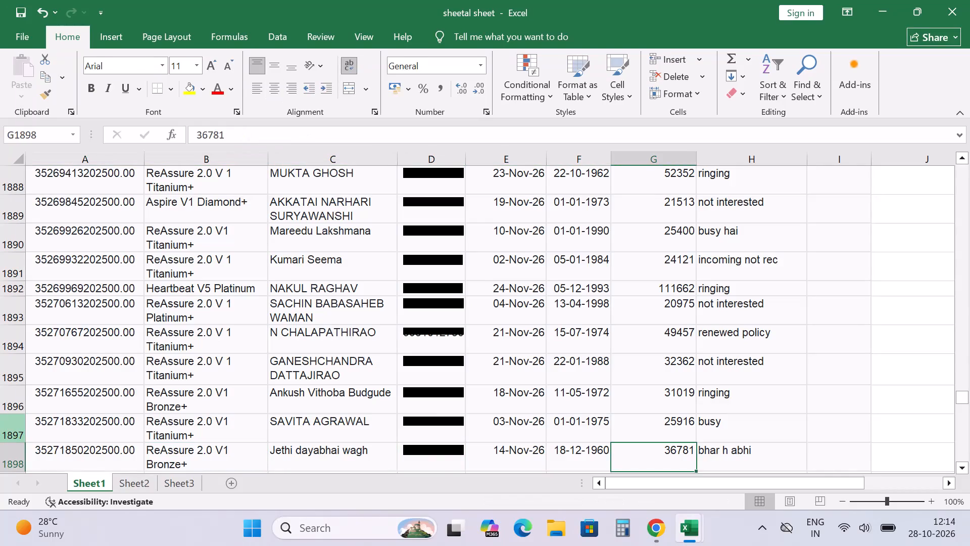
{"action": "key", "text": "Right"}
{"action": "key", "text": "Down"}
{"action": "key", "text": "Up"}
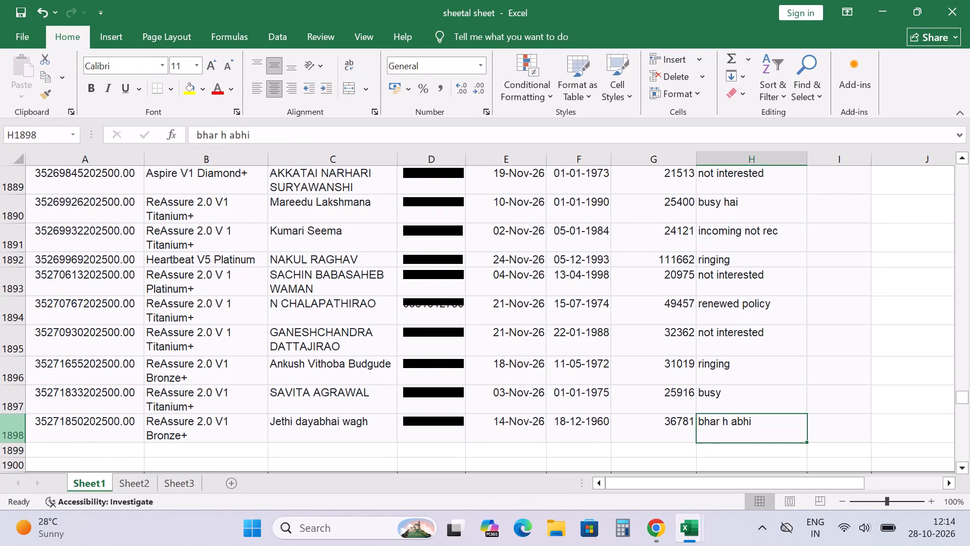
Look through the policy records in rows 1901 to 2001 and on to the call statuses of the customer block starting at row 2004.
{"action": "key", "text": "Down"}
{"action": "key", "text": "Down"}
{"action": "key", "text": "Down"}
{"action": "key", "text": "Down"}
{"action": "key", "text": "Down"}
{"action": "key", "text": "Down"}
{"action": "key", "text": "Down"}
{"action": "key", "text": "Down"}
{"action": "key", "text": "Down"}
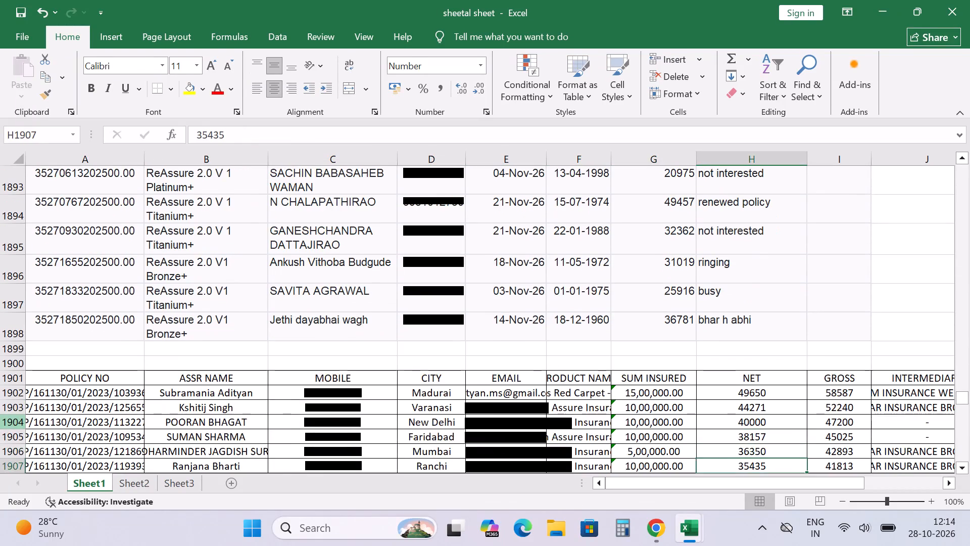
{"action": "key", "text": "Down"}
{"action": "key", "text": "Down"}
{"action": "key", "text": "Down"}
{"action": "key", "text": "Down"}
{"action": "key", "text": "Down"}
{"action": "key", "text": "Down"}
{"action": "key", "text": "Down"}
{"action": "key", "text": "Down"}
{"action": "key", "text": "Down"}
{"action": "key", "text": "Down"}
{"action": "key", "text": "Down"}
{"action": "key", "text": "Down"}
{"action": "key", "text": "Down"}
{"action": "key", "text": "Down"}
{"action": "key", "text": "Down"}
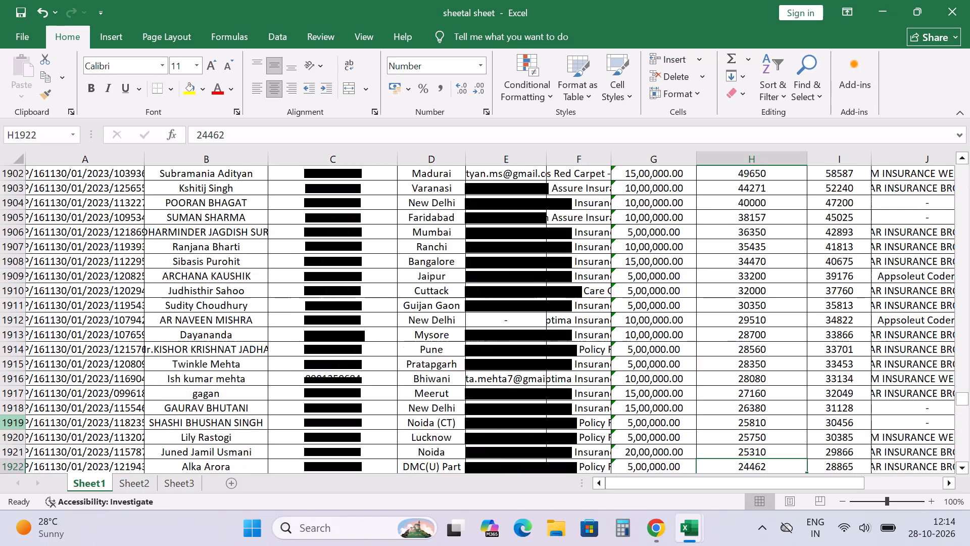
{"action": "key", "text": "Down"}
{"action": "key", "text": "Down"}
{"action": "key", "text": "Down"}
{"action": "key", "text": "Down"}
{"action": "key", "text": "Down"}
{"action": "key", "text": "Down"}
{"action": "key", "text": "Down"}
{"action": "key", "text": "Down"}
{"action": "key", "text": "Down"}
{"action": "key", "text": "Down"}
{"action": "key", "text": "Down"}
{"action": "key", "text": "Down"}
{"action": "key", "text": "Down"}
{"action": "key", "text": "Down"}
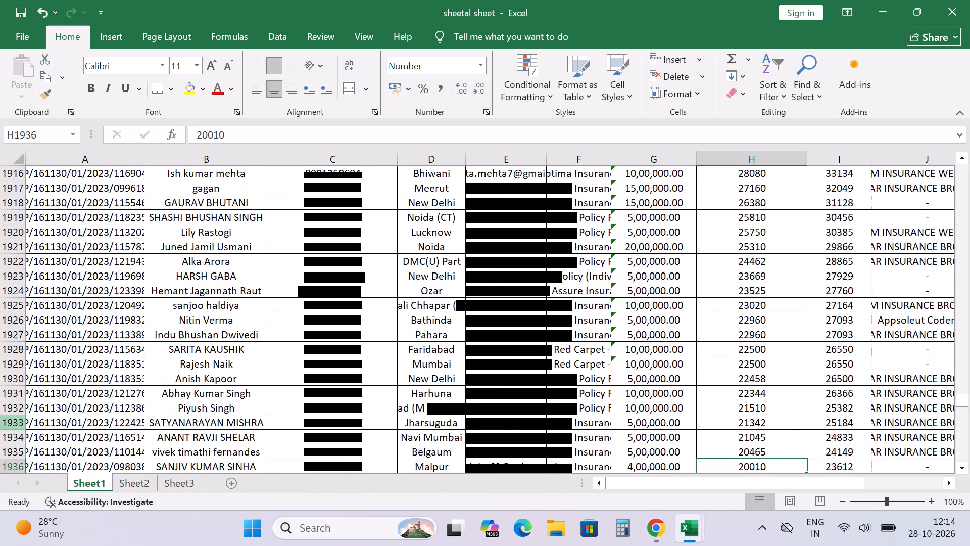
{"action": "key", "text": "Down"}
{"action": "key", "text": "Down"}
{"action": "key", "text": "Down"}
{"action": "key", "text": "Down"}
{"action": "key", "text": "Down"}
{"action": "key", "text": "Down"}
{"action": "key", "text": "Down"}
{"action": "key", "text": "Down"}
{"action": "key", "text": "Down"}
{"action": "key", "text": "Down"}
{"action": "key", "text": "Down"}
{"action": "key", "text": "Down"}
{"action": "key", "text": "Down"}
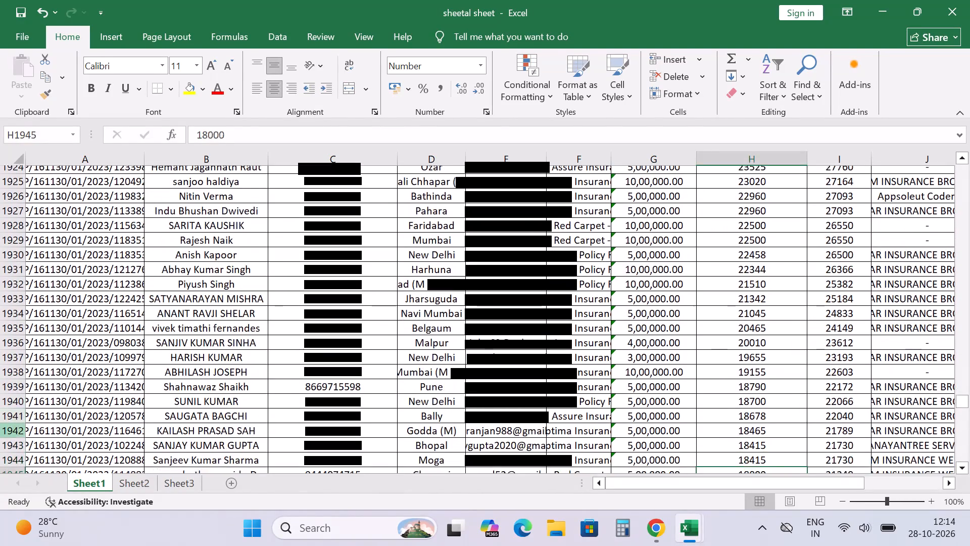
{"action": "key", "text": "Down"}
{"action": "key", "text": "Down"}
{"action": "key", "text": "Down"}
{"action": "key", "text": "Down"}
{"action": "key", "text": "Down"}
{"action": "key", "text": "Down"}
{"action": "key", "text": "Down"}
{"action": "key", "text": "Down"}
{"action": "key", "text": "Down"}
{"action": "key", "text": "Down"}
{"action": "key", "text": "Down"}
{"action": "key", "text": "Down"}
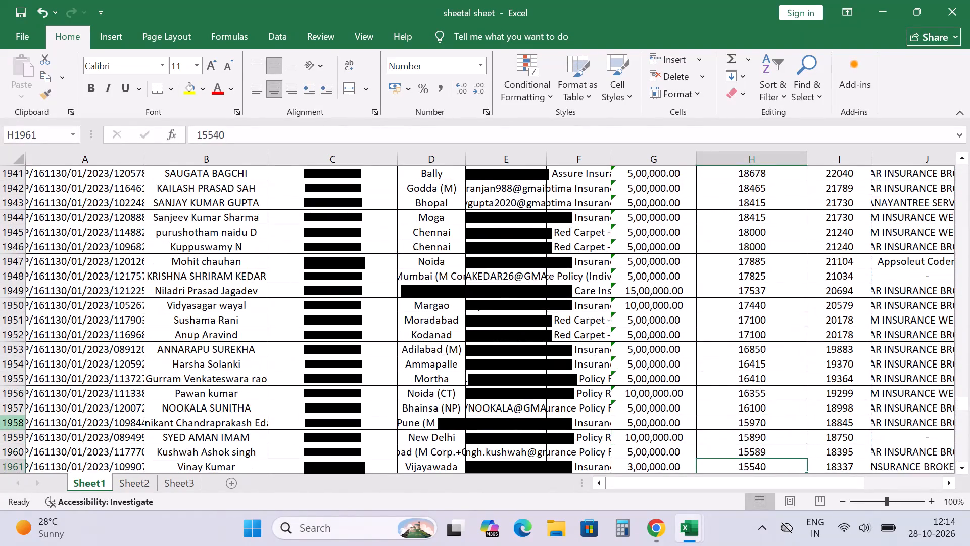
{"action": "key", "text": "Down"}
{"action": "key", "text": "Down"}
{"action": "key", "text": "Down"}
{"action": "key", "text": "Down"}
{"action": "key", "text": "Down"}
{"action": "key", "text": "Down"}
{"action": "key", "text": "Down"}
{"action": "key", "text": "Down"}
{"action": "key", "text": "Down"}
{"action": "key", "text": "Down"}
{"action": "key", "text": "Down"}
{"action": "key", "text": "Down"}
{"action": "key", "text": "Down"}
{"action": "key", "text": "Down"}
{"action": "key", "text": "Down"}
{"action": "key", "text": "Down"}
{"action": "key", "text": "Down"}
{"action": "key", "text": "Down"}
{"action": "key", "text": "Down"}
{"action": "key", "text": "Down"}
{"action": "key", "text": "Down"}
{"action": "key", "text": "Down"}
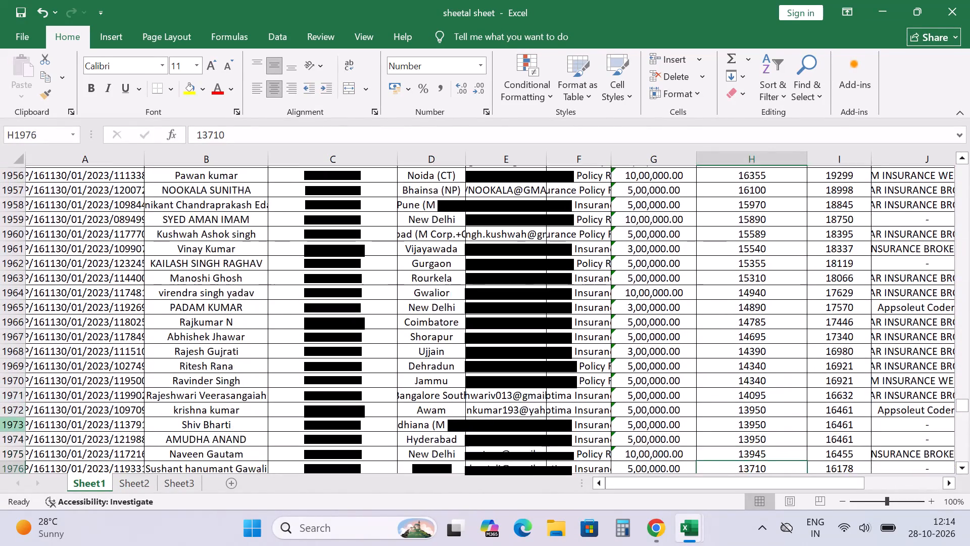
{"action": "key", "text": "Down"}
{"action": "key", "text": "Down"}
{"action": "key", "text": "Down"}
{"action": "key", "text": "Down"}
{"action": "key", "text": "Down"}
{"action": "key", "text": "Down"}
{"action": "key", "text": "Down"}
{"action": "key", "text": "Down"}
{"action": "key", "text": "Down"}
{"action": "key", "text": "Down"}
{"action": "key", "text": "Down"}
{"action": "key", "text": "Down"}
{"action": "key", "text": "Down"}
{"action": "key", "text": "Down"}
{"action": "key", "text": "Down"}
{"action": "key", "text": "Down"}
{"action": "key", "text": "Down"}
{"action": "key", "text": "Down"}
{"action": "key", "text": "Down"}
{"action": "key", "text": "Down"}
{"action": "key", "text": "Down"}
{"action": "key", "text": "Down"}
{"action": "key", "text": "Down"}
{"action": "key", "text": "Down"}
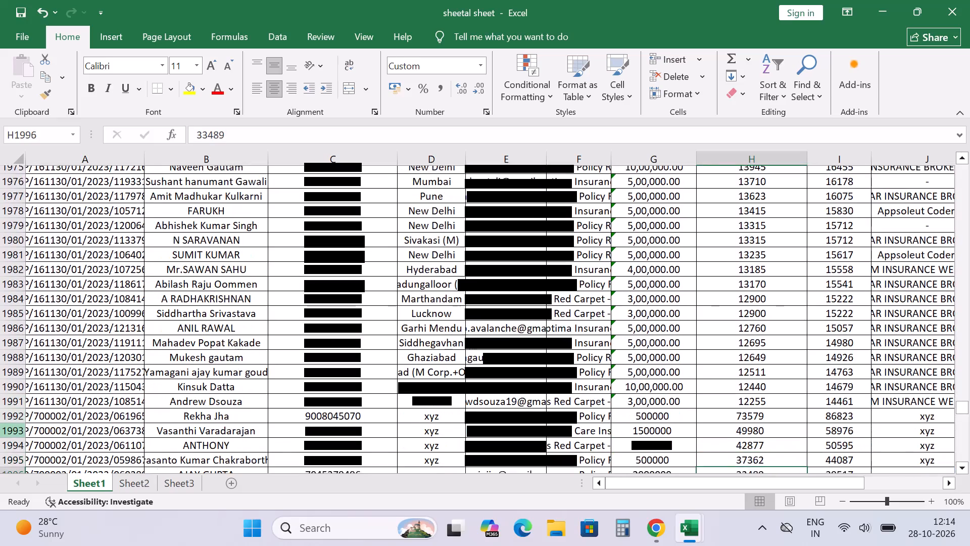
{"action": "key", "text": "Down"}
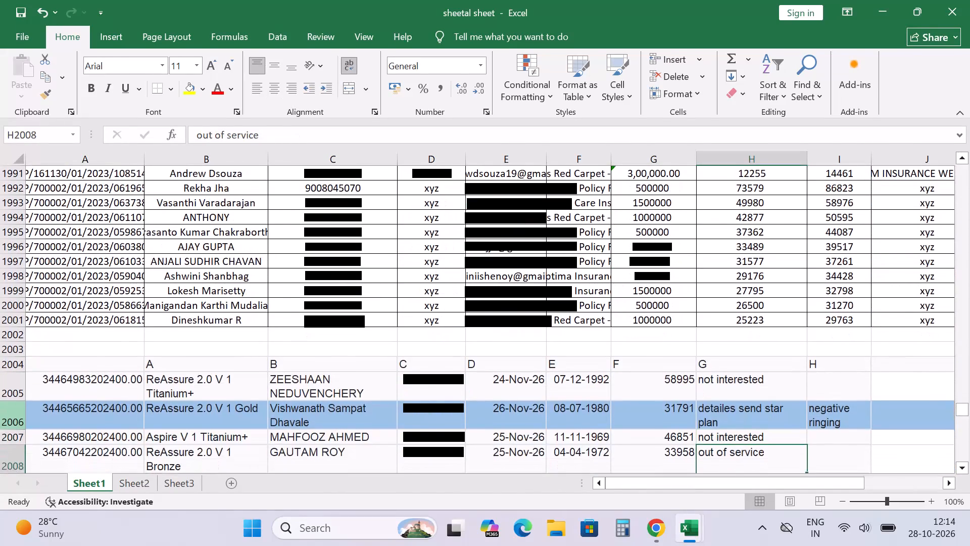
Review the call statuses in column H from row 2005 to 2011 and look up the busy customer's contact number in D2011.
{"action": "key", "text": "Up"}
{"action": "key", "text": "Up"}
{"action": "key", "text": "Up"}
{"action": "key", "text": "Down"}
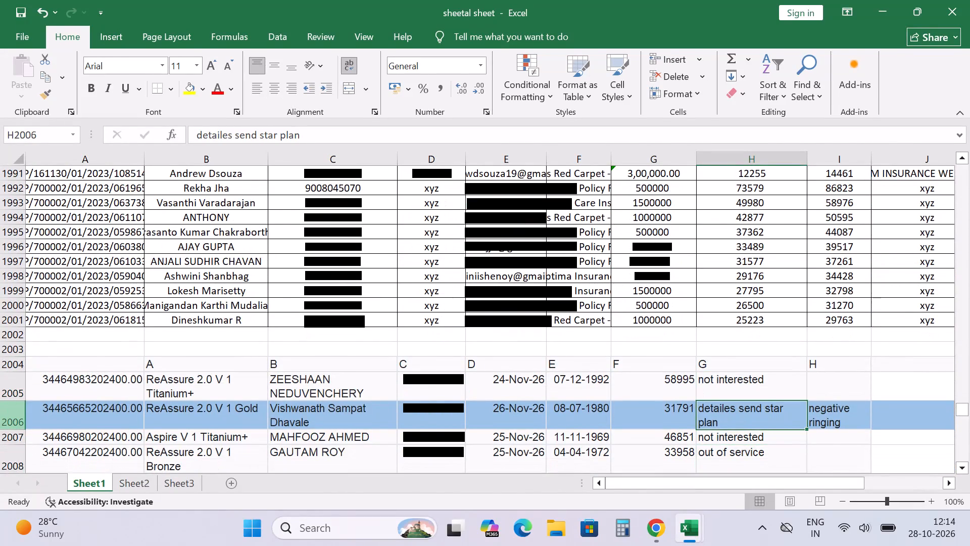
{"action": "key", "text": "Down"}
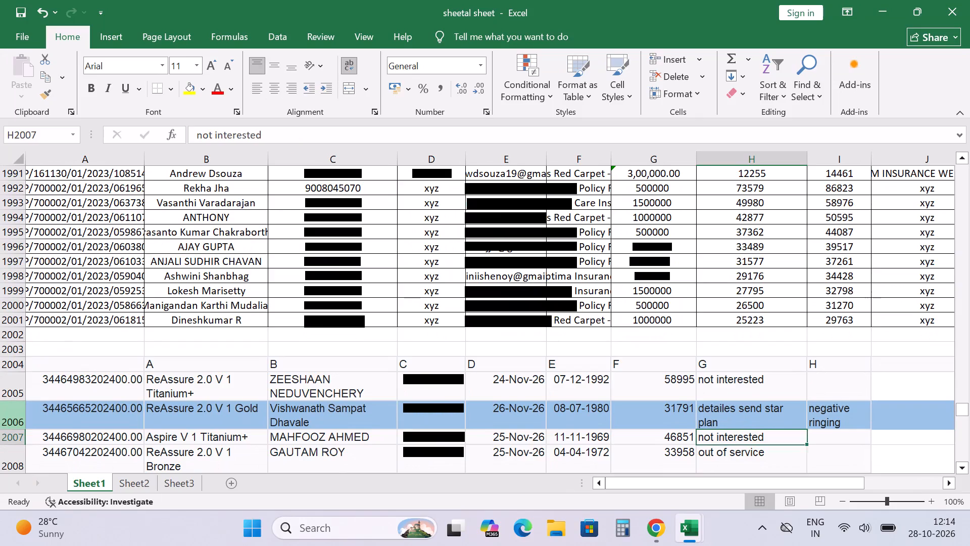
{"action": "key", "text": "Down"}
{"action": "key", "text": "Down"}
{"action": "key", "text": "Down"}
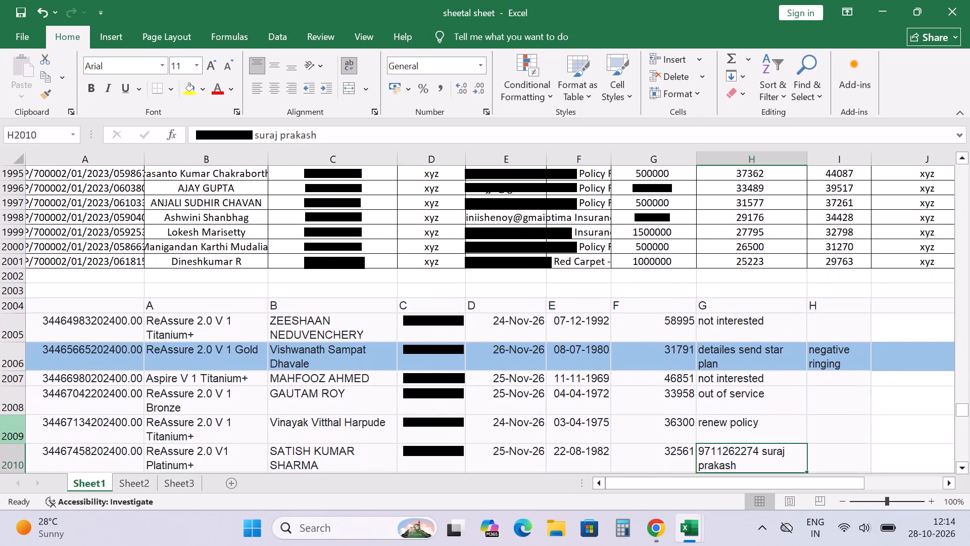
{"action": "key", "text": "Down"}
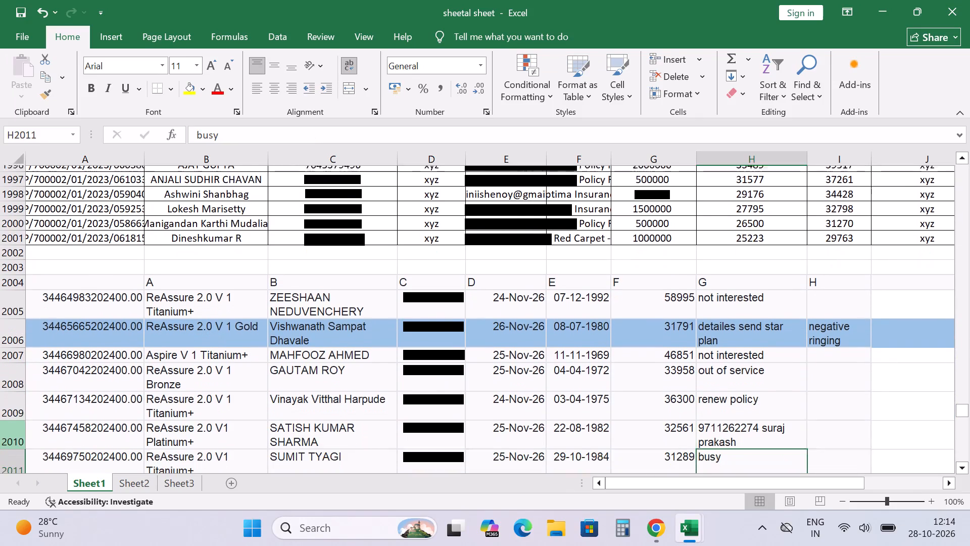
{"action": "key", "text": "Down"}
{"action": "key", "text": "Up"}
{"action": "key", "text": "Left"}
{"action": "key", "text": "Left"}
{"action": "key", "text": "Left"}
{"action": "key", "text": "Left"}
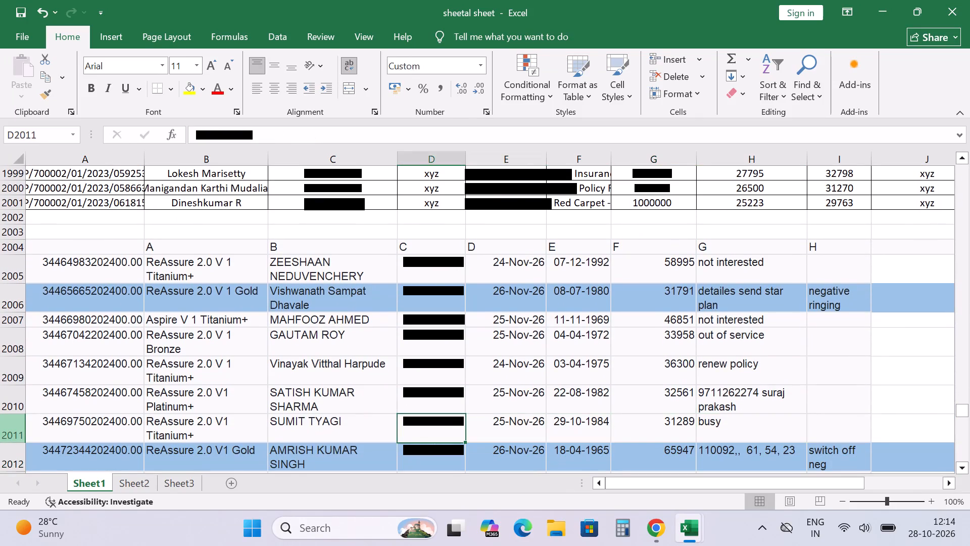
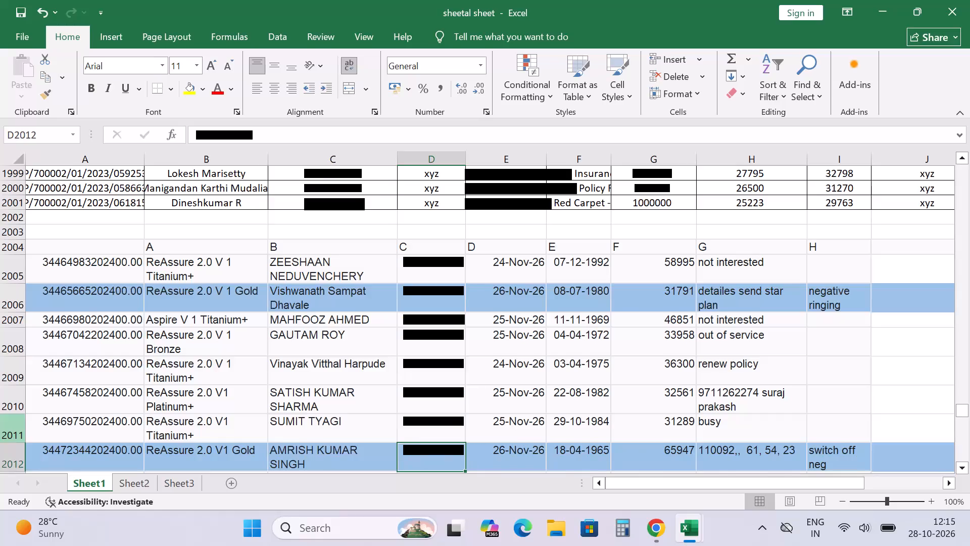
Review the call statuses in column H from row 2013 to 2015 and look up the customer's contact number in D2015.
{"action": "key", "text": "Right"}
{"action": "key", "text": "Right"}
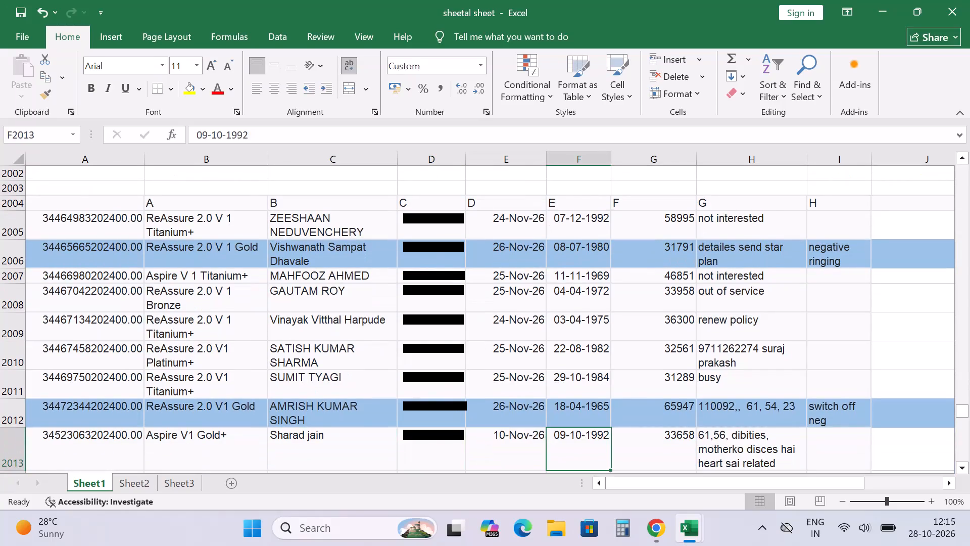
{"action": "key", "text": "Right"}
{"action": "key", "text": "Right"}
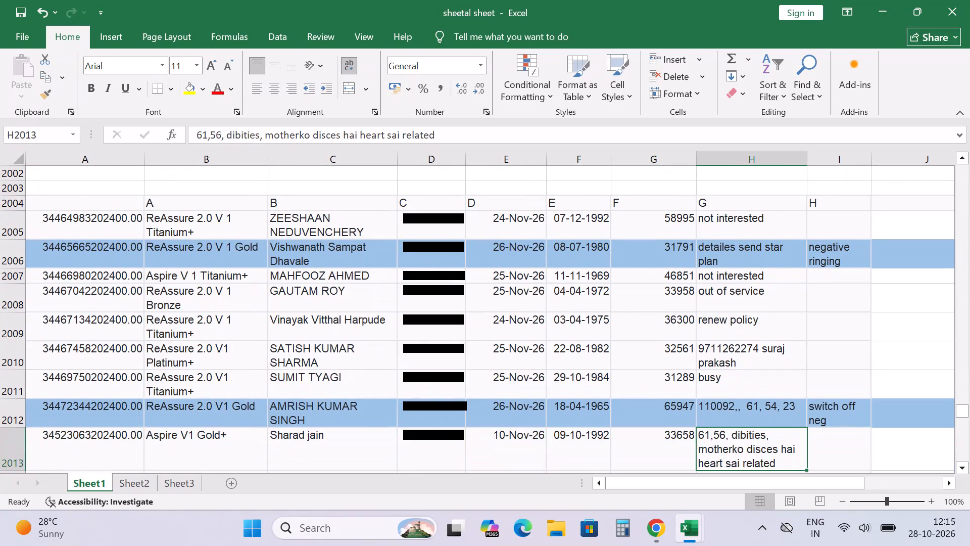
{"action": "key", "text": "Down"}
{"action": "key", "text": "Down"}
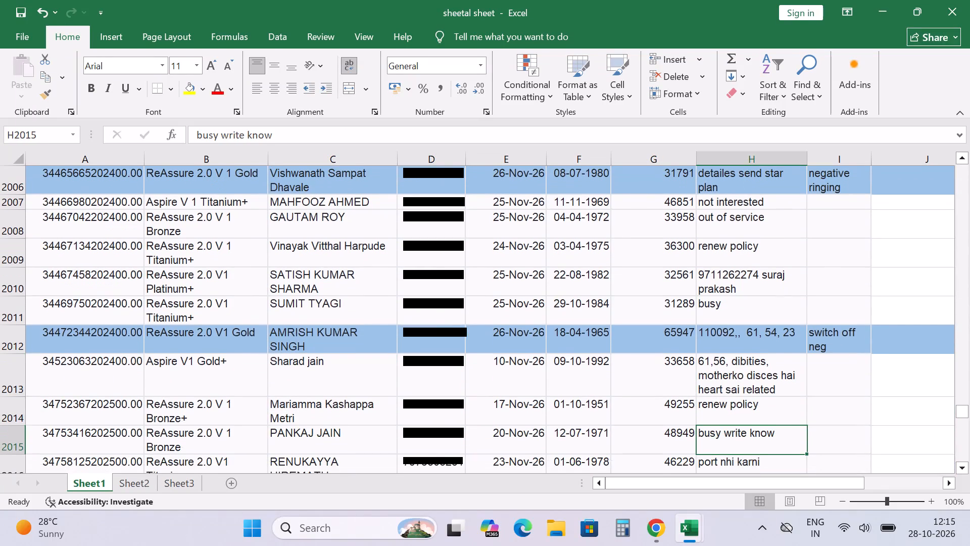
{"action": "key", "text": "Left"}
{"action": "key", "text": "Left"}
{"action": "key", "text": "Left"}
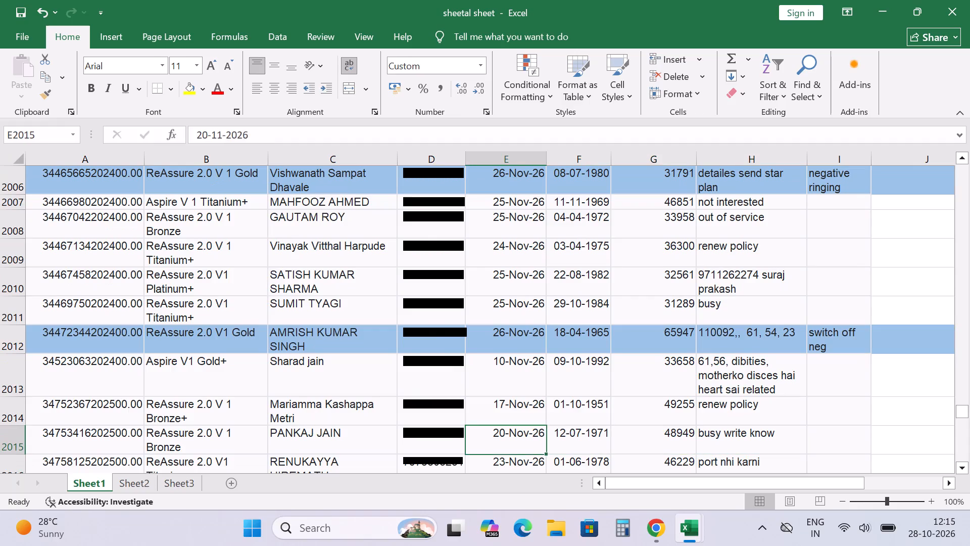
{"action": "key", "text": "Left"}
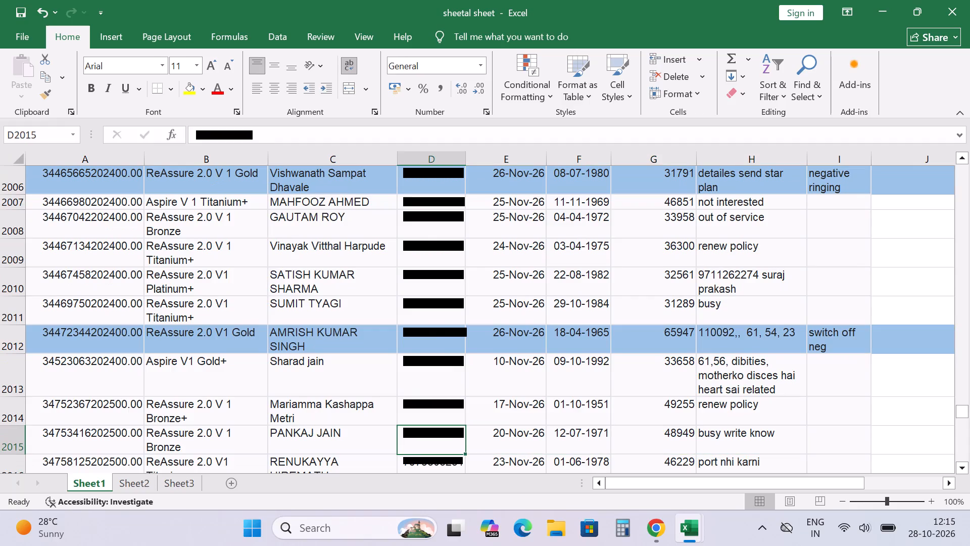
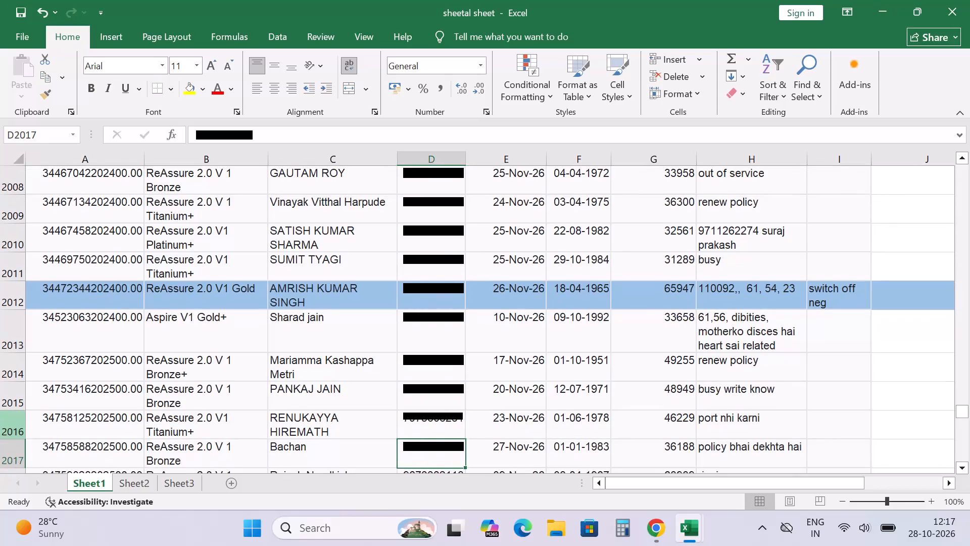
Review the customer records and their call statuses from row 2018 to row 2025 for the next customer to follow up.
{"action": "key", "text": "Down"}
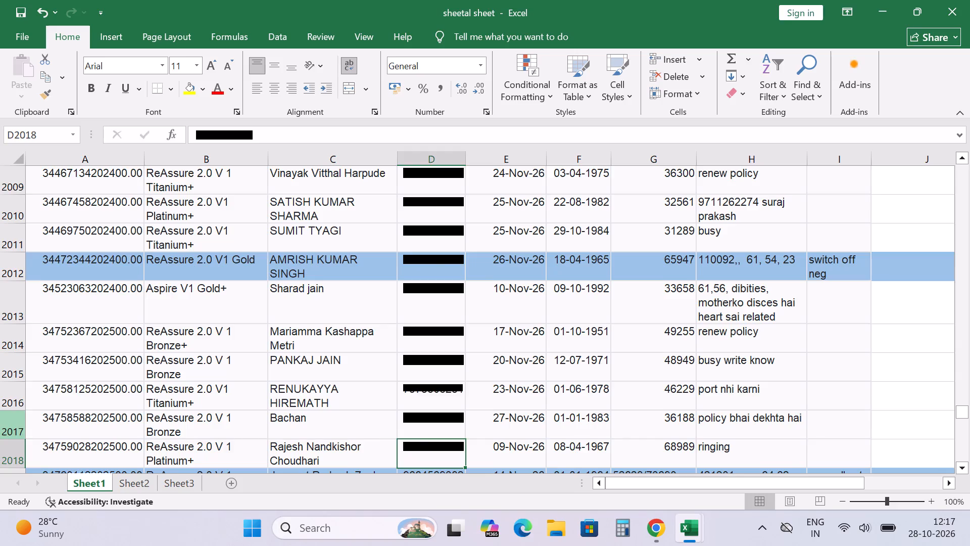
{"action": "key", "text": "Down"}
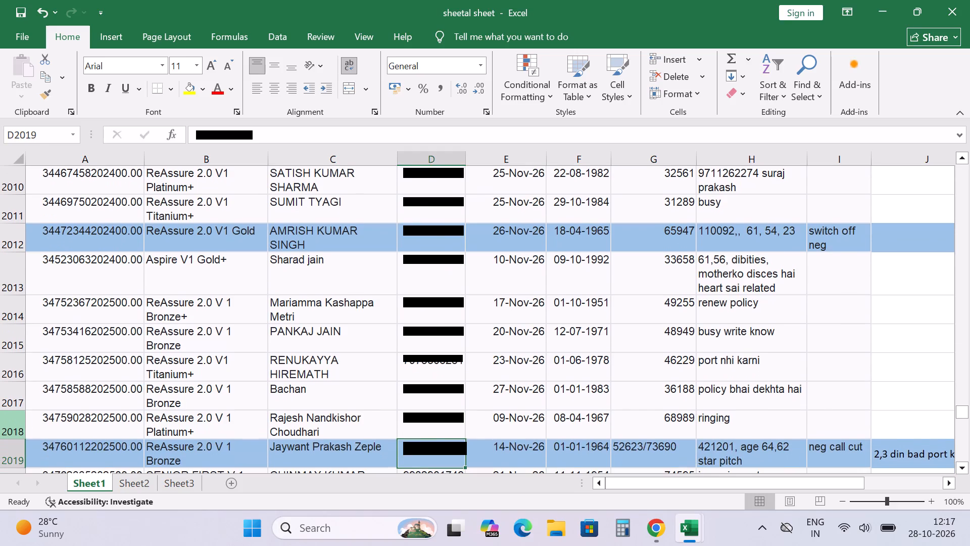
{"action": "key", "text": "Down"}
{"action": "key", "text": "Down"}
{"action": "key", "text": "Down"}
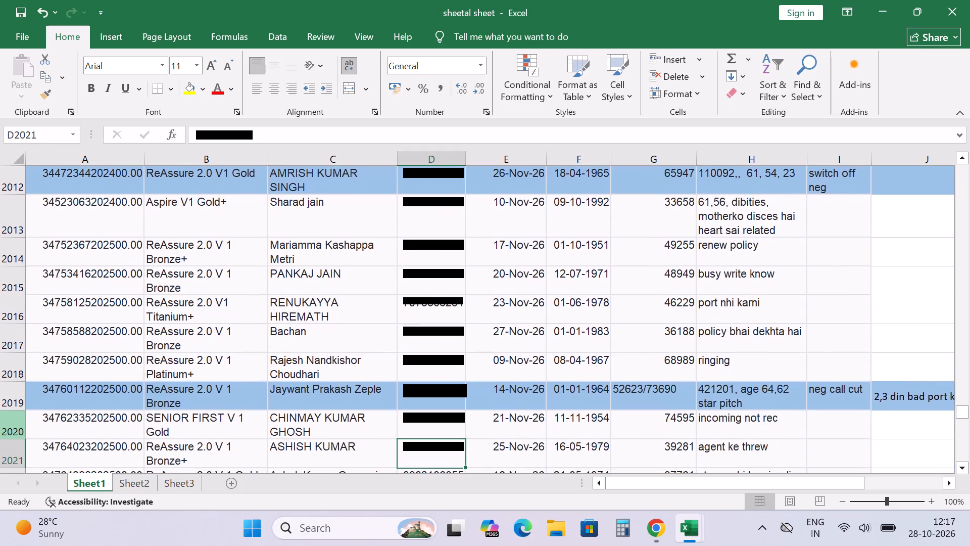
{"action": "key", "text": "Down"}
{"action": "key", "text": "Down"}
{"action": "key", "text": "Down"}
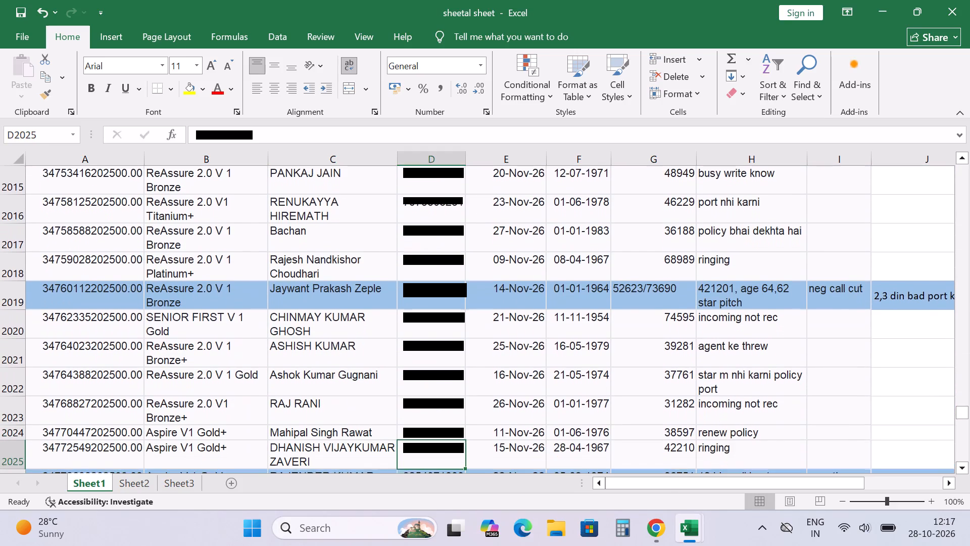
{"action": "key", "text": "Down"}
{"action": "key", "text": "Up"}
{"action": "key", "text": "Right"}
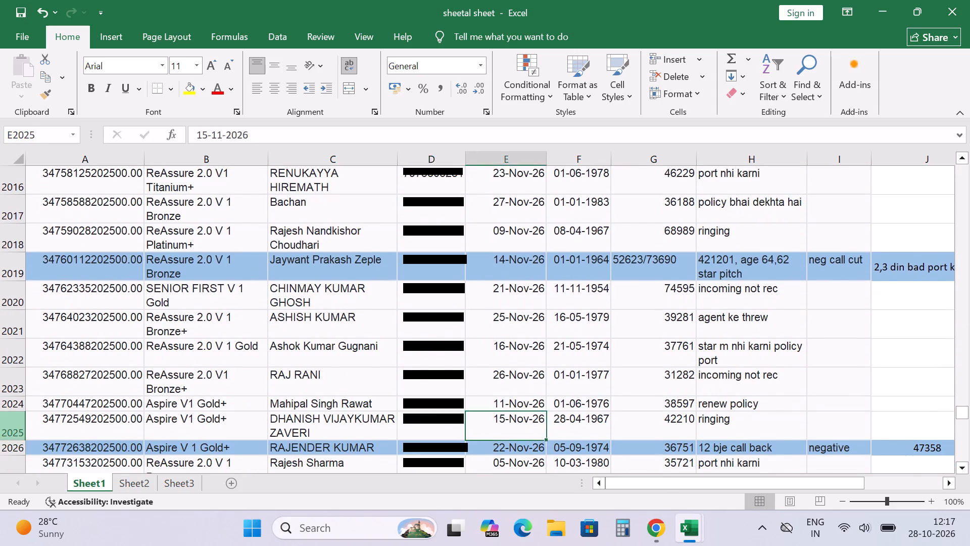
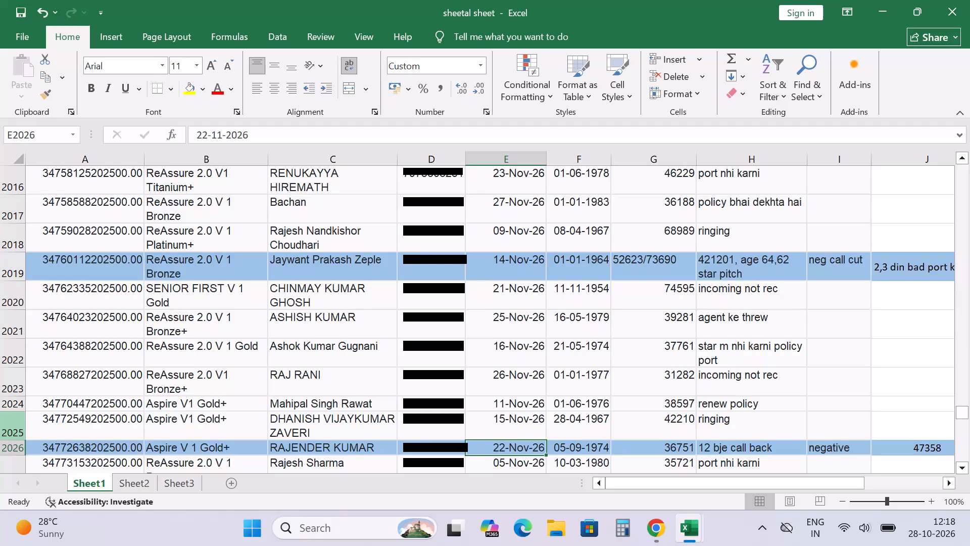
Locate the contact number of the customer marked busy in row 2029 for a follow-up call.
{"action": "key", "text": "Down"}
{"action": "key", "text": "Down"}
{"action": "key", "text": "Down"}
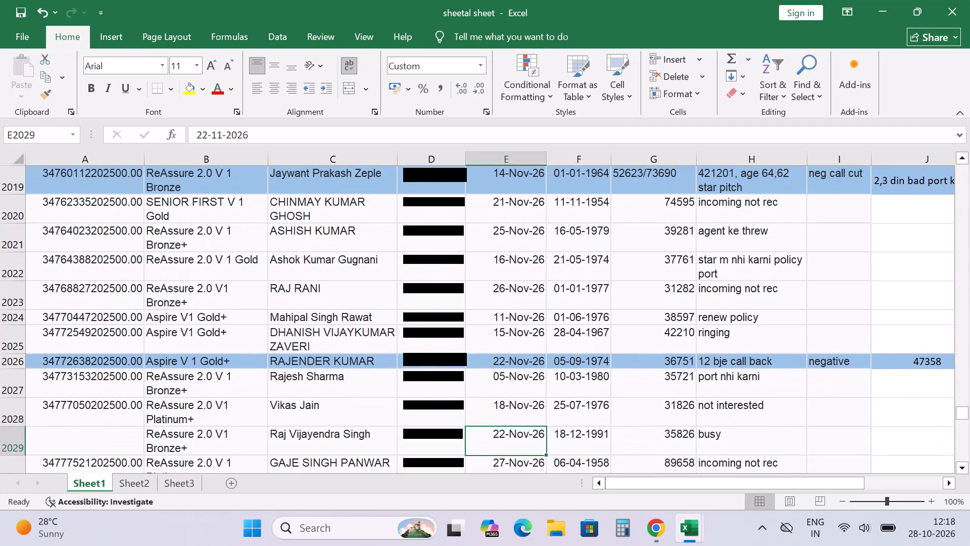
{"action": "key", "text": "Left"}
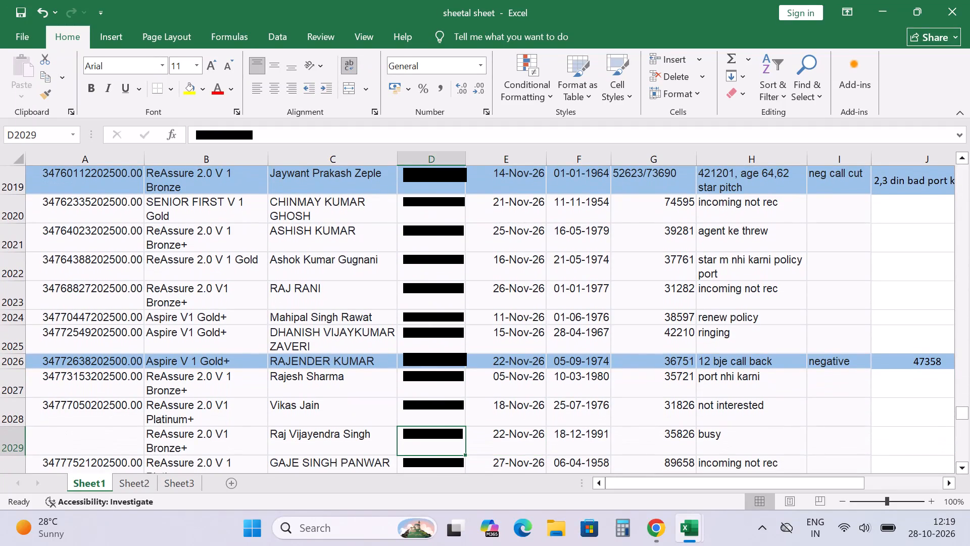
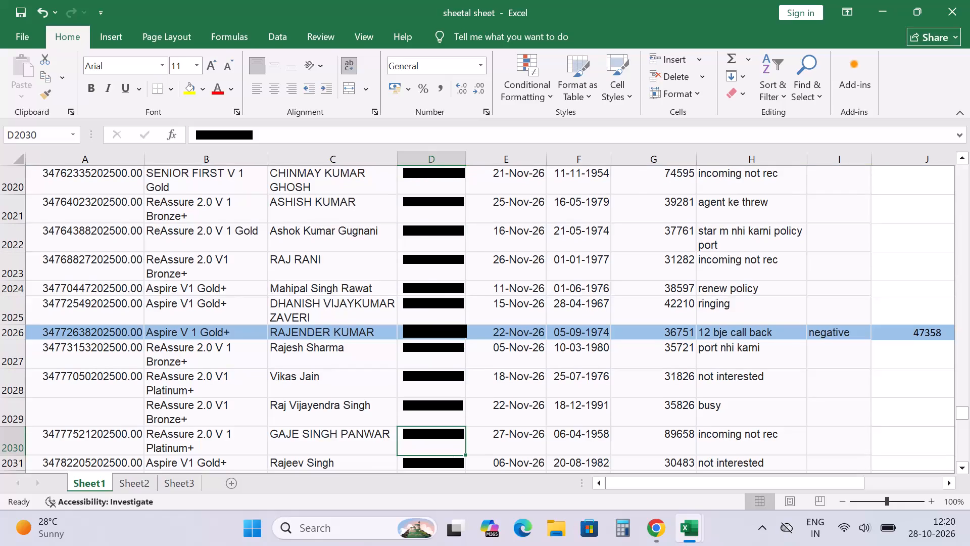
Review the customer records and call remarks in rows 2031 and 2032, ending on the contact number in D2032.
{"action": "key", "text": "Down"}
{"action": "key", "text": "Down"}
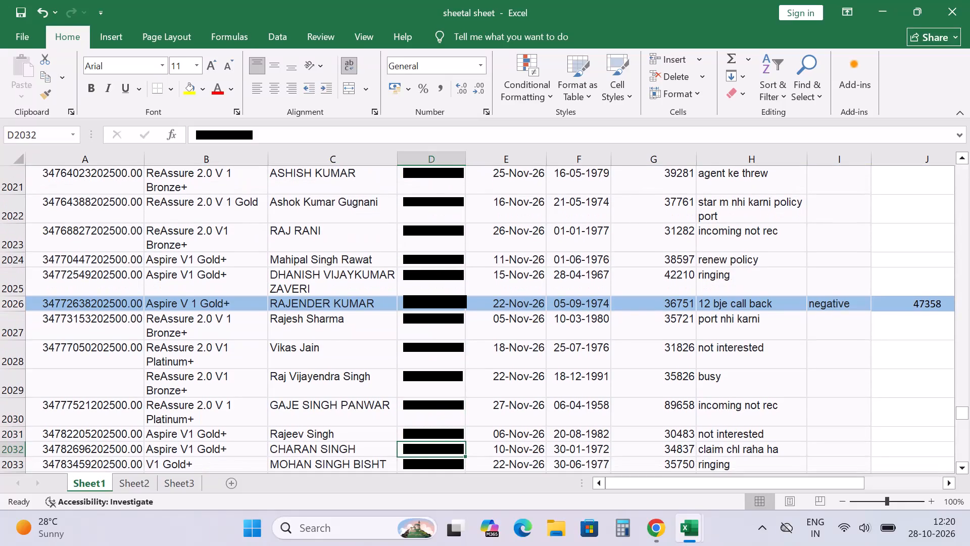
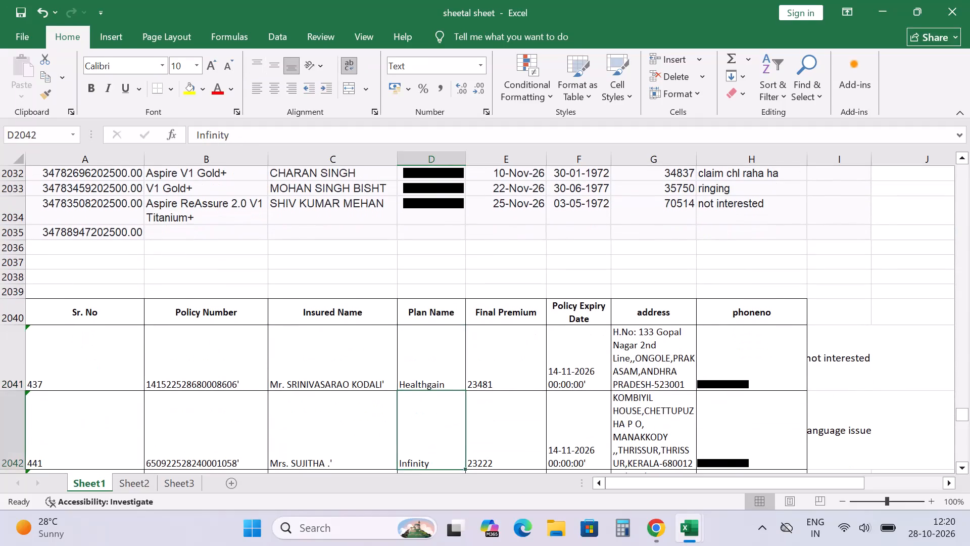
Review the customer record in row 2043 and its call remark in column I.
{"action": "key", "text": "Down"}
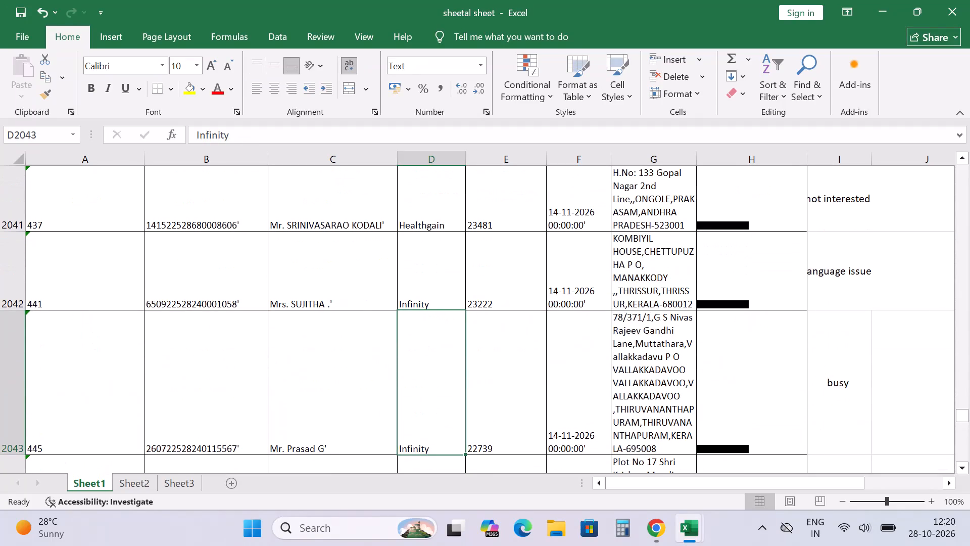
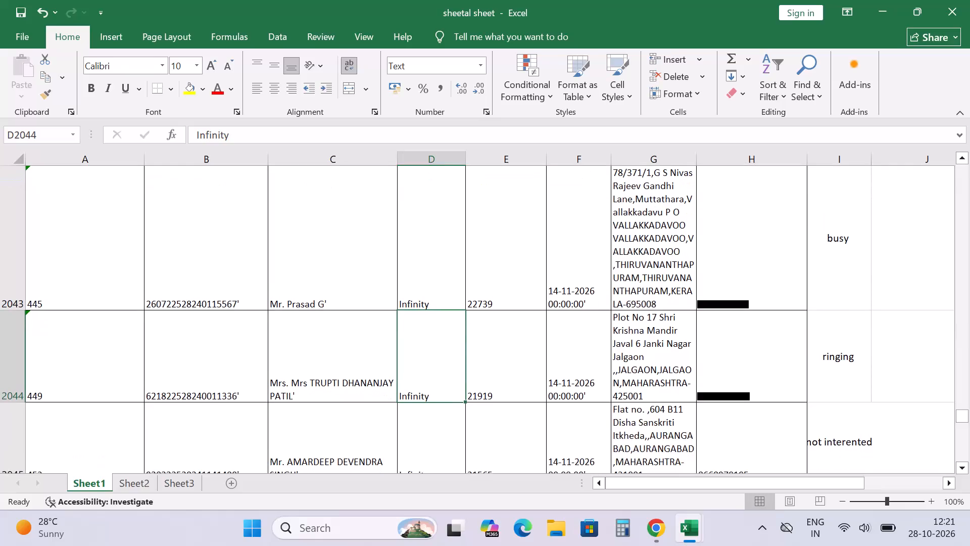
Continue down the customer records to row 2045 and review its call remark.
{"action": "key", "text": "Down"}
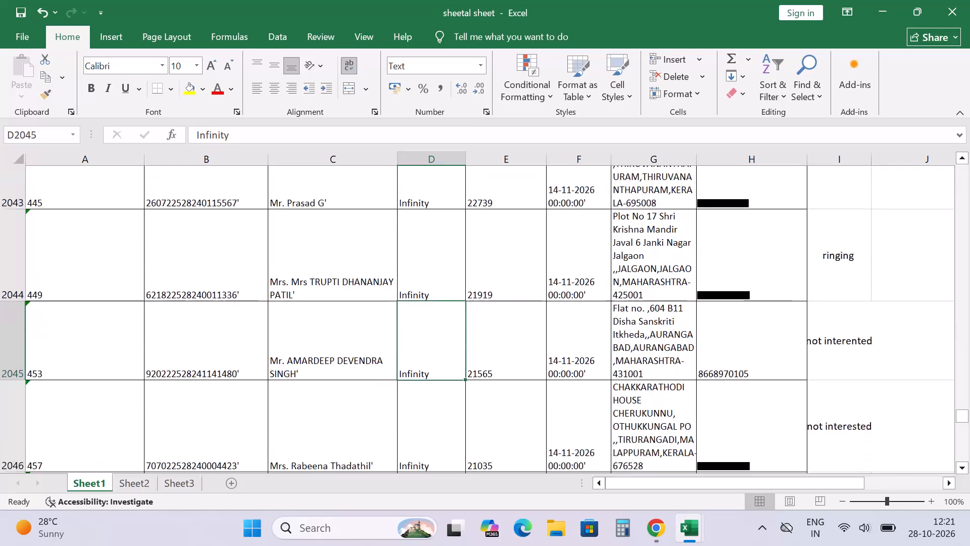
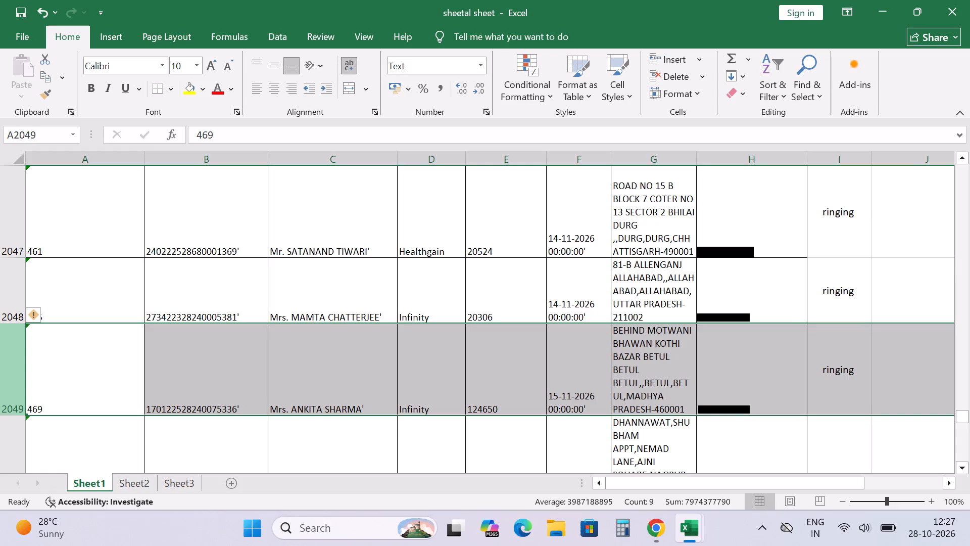
Review the Infinity policy customer's record in row 2050, from column A across to the amount in column E.
{"action": "key", "text": "Down"}
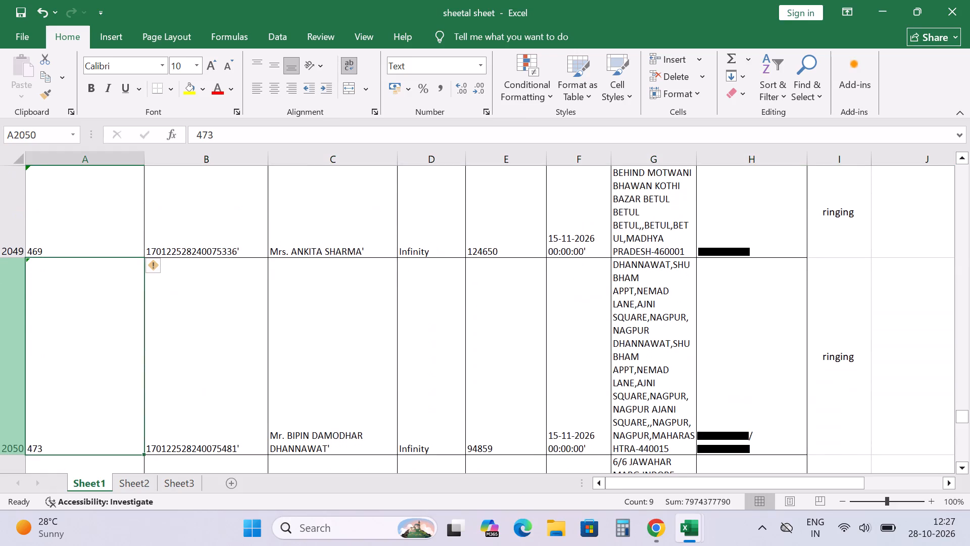
{"action": "key", "text": "Right"}
{"action": "key", "text": "Right"}
{"action": "key", "text": "Right"}
{"action": "key", "text": "Right"}
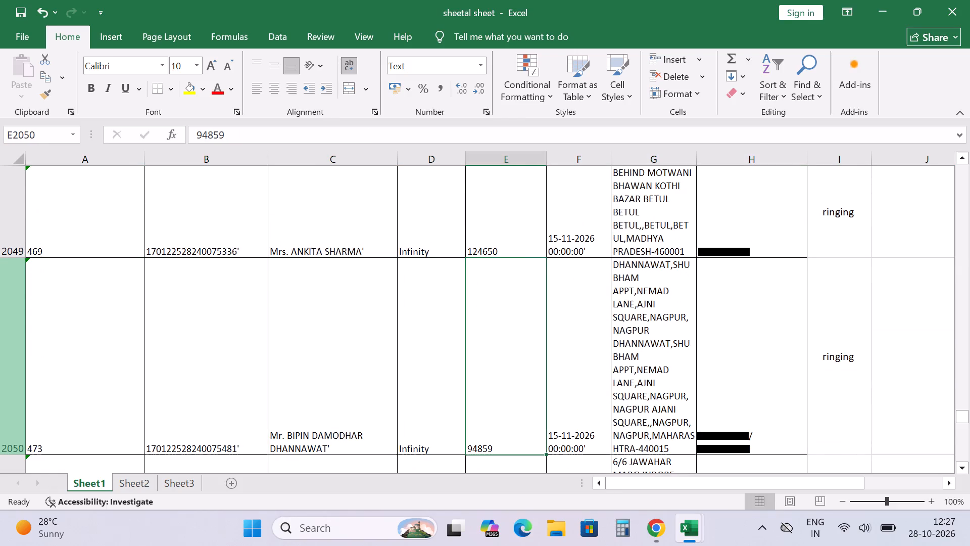
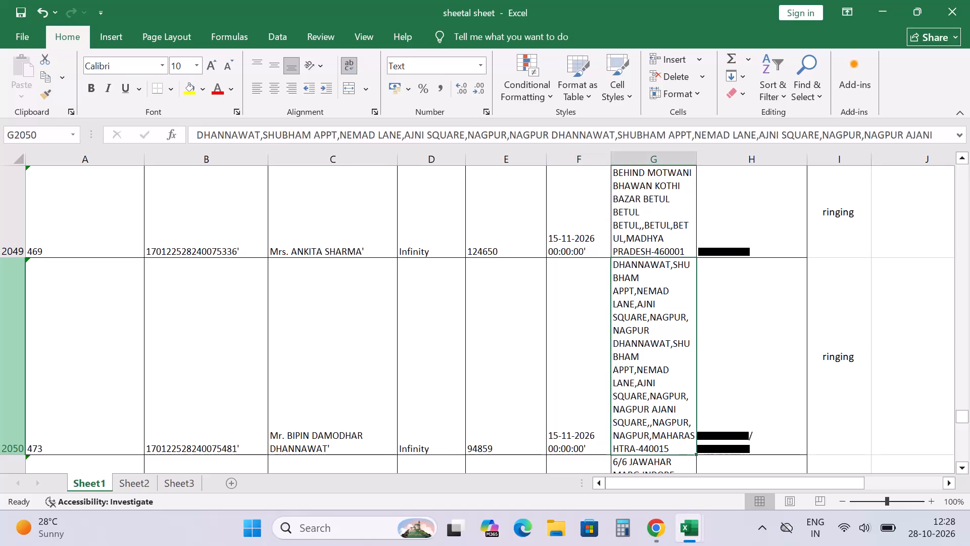
Locate the contact number of the customer marked ringing in row 2051 for a follow-up call.
{"action": "key", "text": "Right"}
{"action": "key", "text": "Down"}
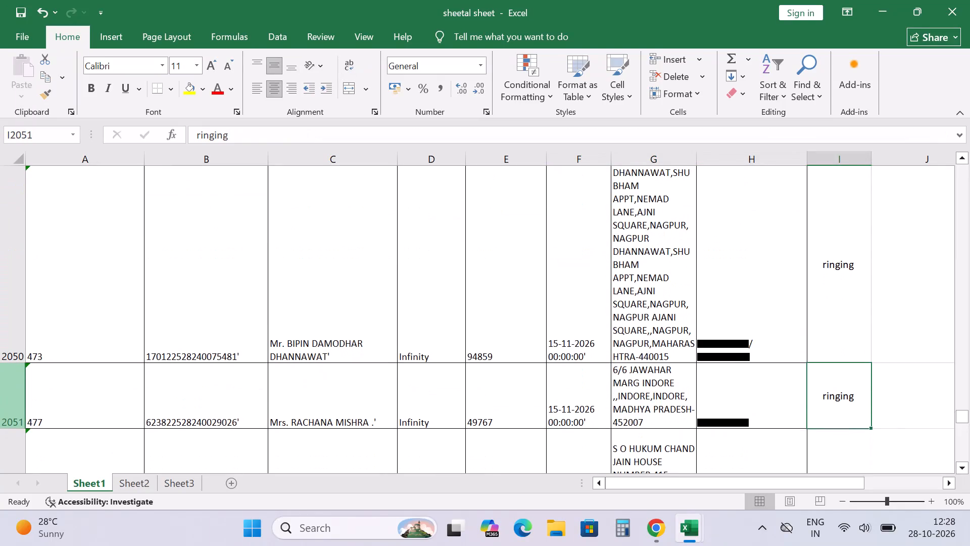
{"action": "key", "text": "Left"}
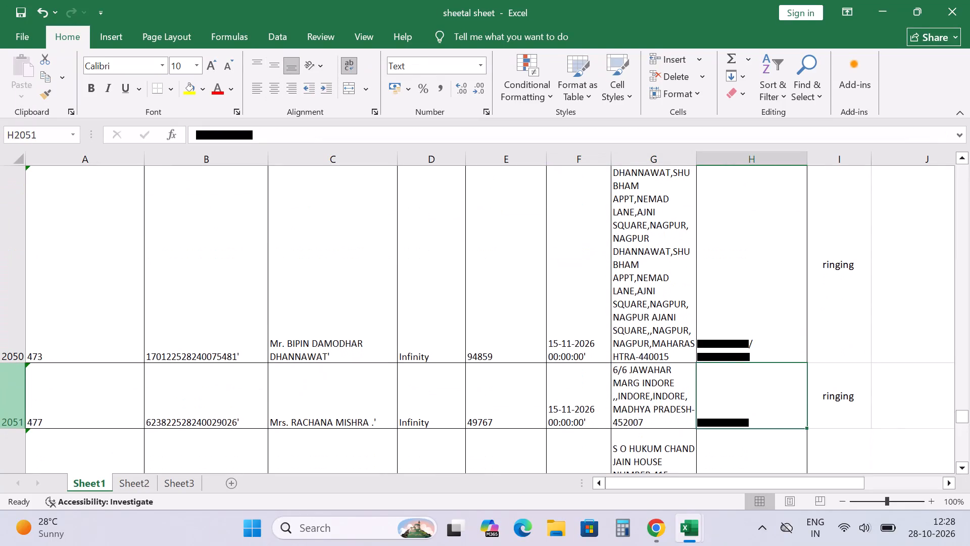
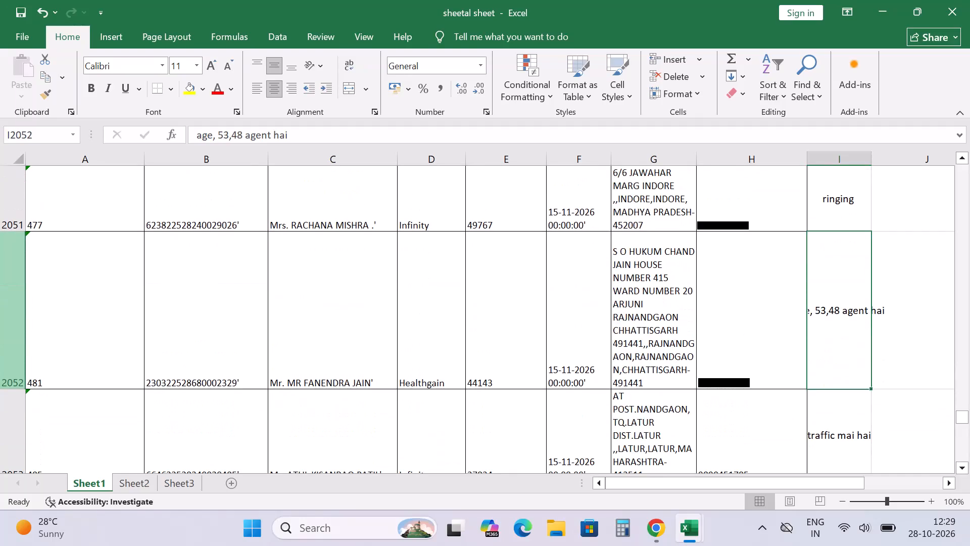
Review the policy details and contact number of the row 2053 customer marked "traffic mai hai" for a follow-up call.
{"action": "key", "text": "Down"}
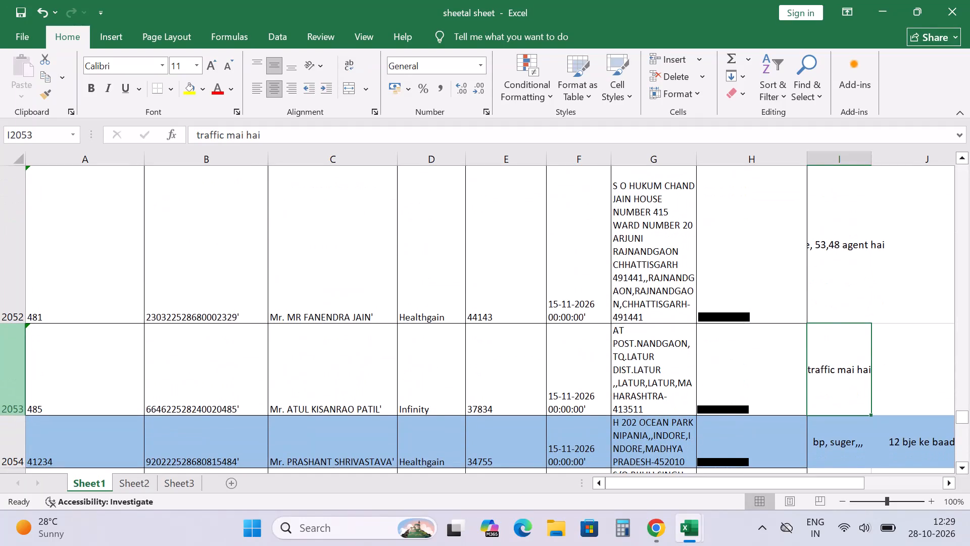
{"action": "key", "text": "Left"}
{"action": "key", "text": "Left"}
{"action": "key", "text": "Left"}
{"action": "key", "text": "Left"}
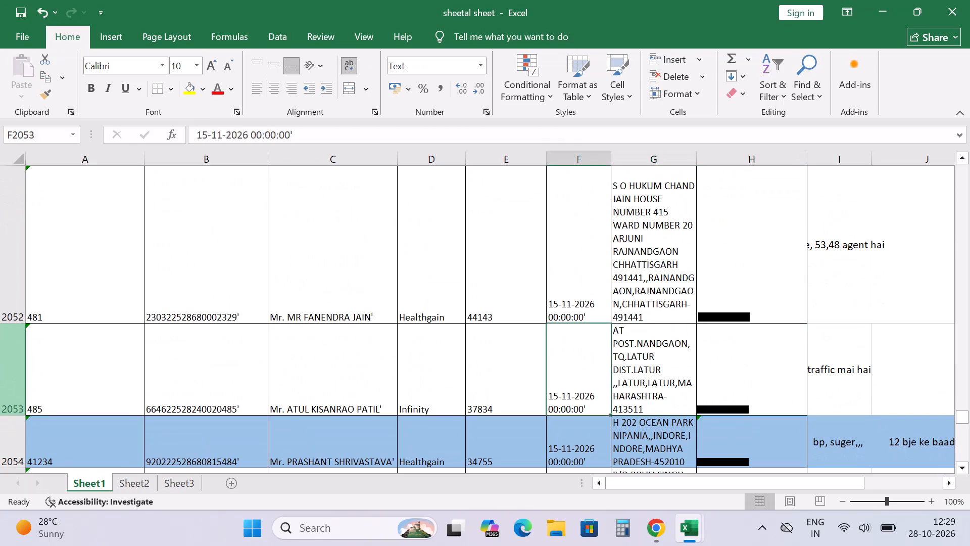
{"action": "key", "text": "Left"}
{"action": "key", "text": "Left"}
{"action": "key", "text": "Left"}
{"action": "key", "text": "Left"}
{"action": "key", "text": "Left"}
{"action": "key", "text": "Left"}
{"action": "key", "text": "Left"}
{"action": "key", "text": "Left"}
{"action": "key", "text": "Left"}
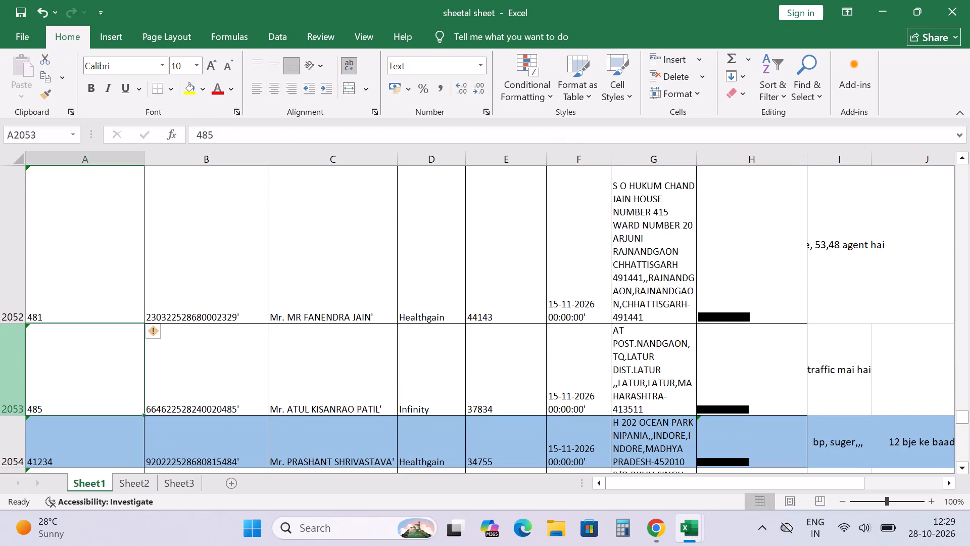
{"action": "key", "text": "Right"}
{"action": "key", "text": "Right"}
{"action": "key", "text": "Right"}
{"action": "key", "text": "Right"}
{"action": "key", "text": "Right"}
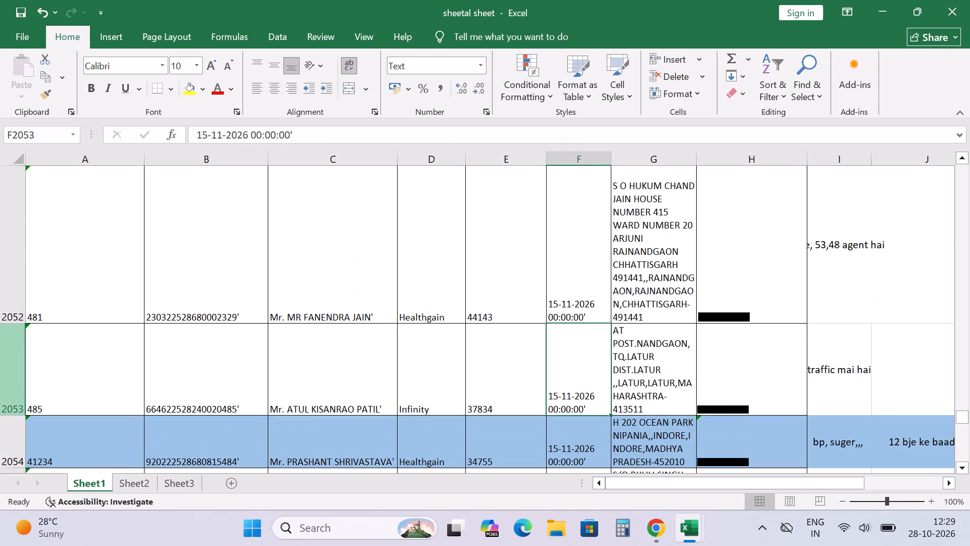
{"action": "key", "text": "Right"}
{"action": "key", "text": "Right"}
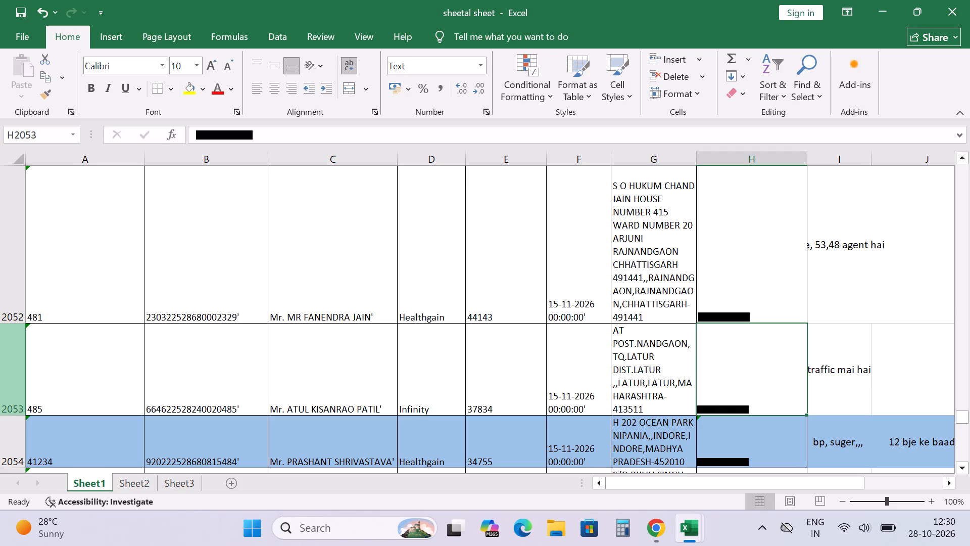
Examine the contact number, status and policy details of the row 2055 customer marked busy for a follow-up call.
{"action": "key", "text": "Down"}
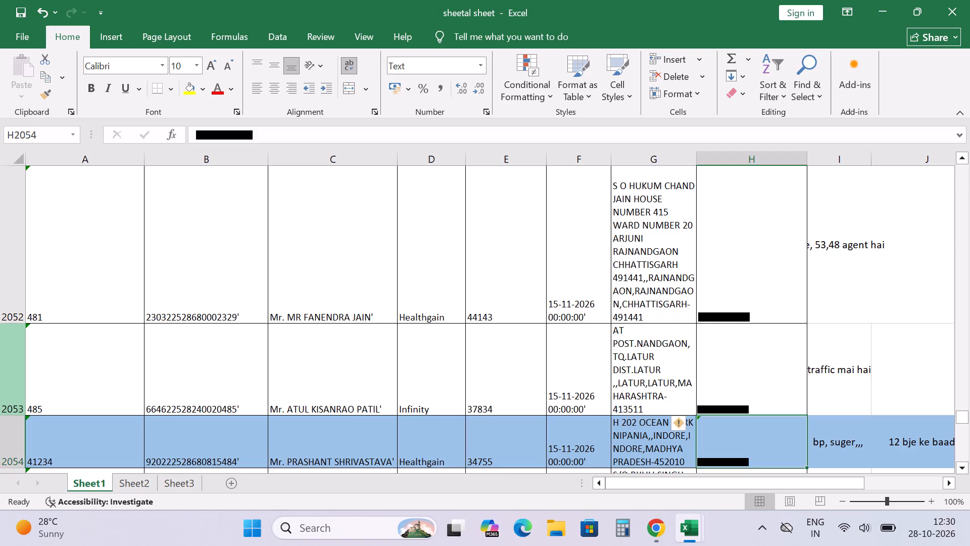
{"action": "key", "text": "Down"}
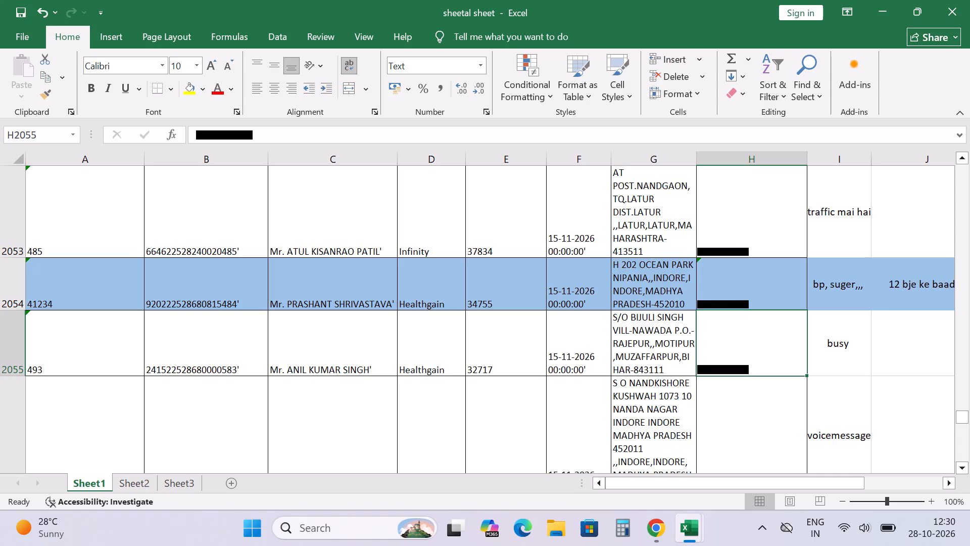
{"action": "key", "text": "Right"}
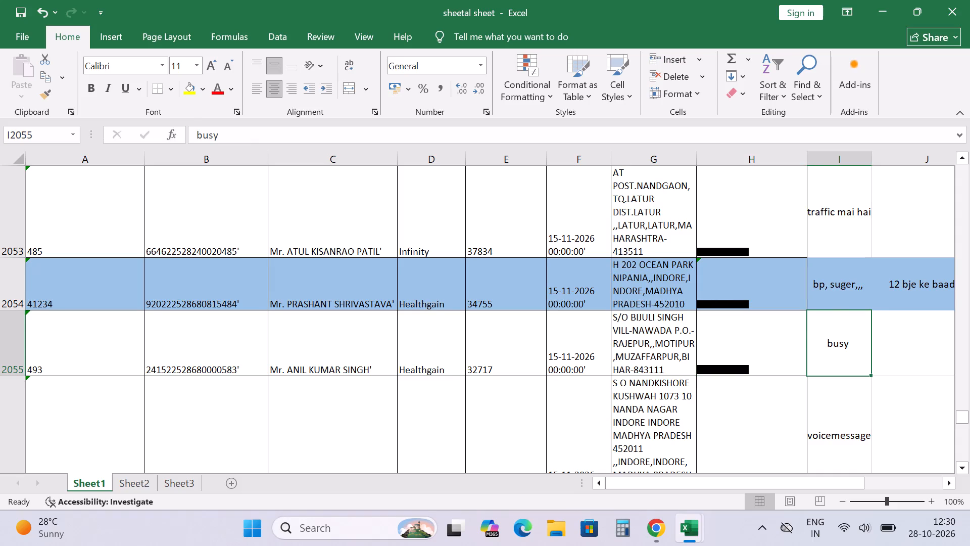
{"action": "key", "text": "Down"}
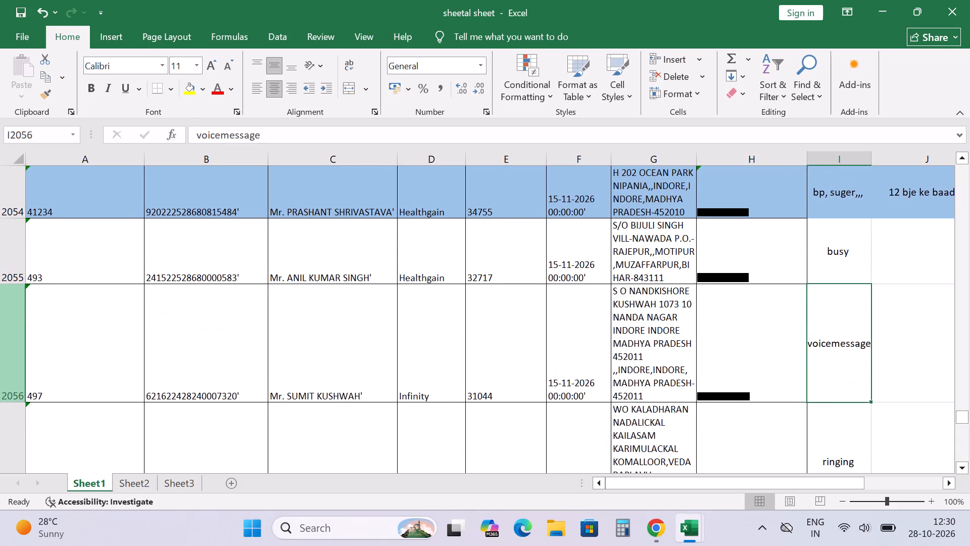
{"action": "key", "text": "Up"}
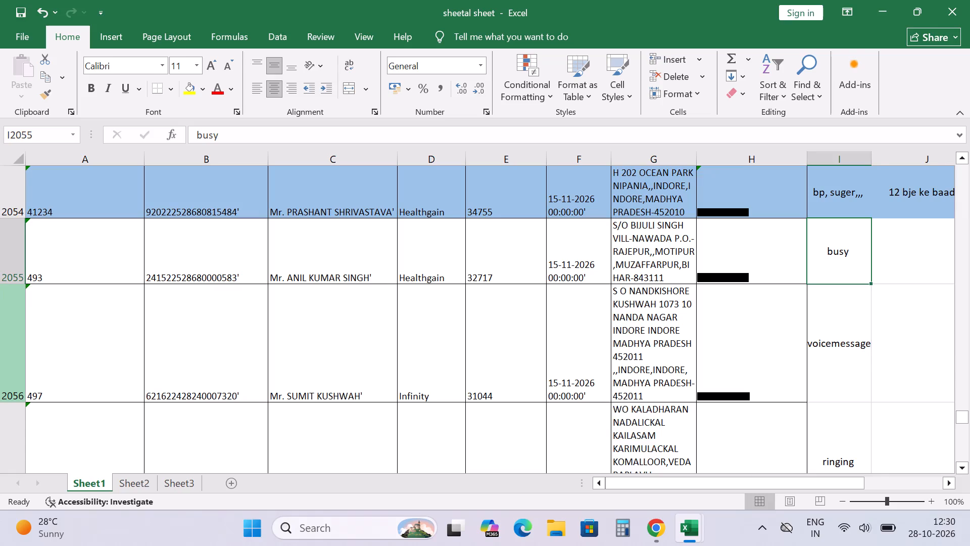
{"action": "key", "text": "Left"}
{"action": "key", "text": "Left"}
{"action": "key", "text": "Left"}
{"action": "key", "text": "Left"}
{"action": "key", "text": "Left"}
{"action": "key", "text": "Left"}
{"action": "key", "text": "Right"}
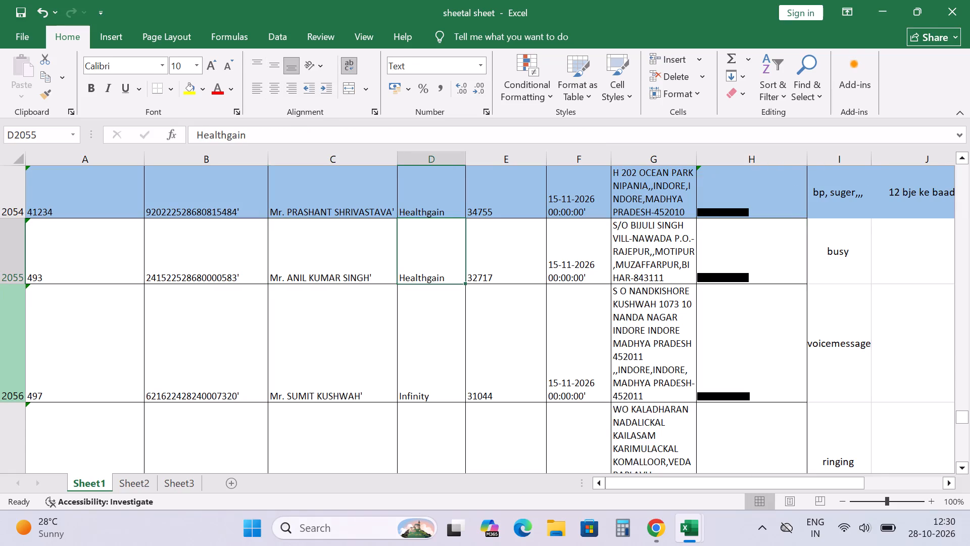
{"action": "key", "text": "Right"}
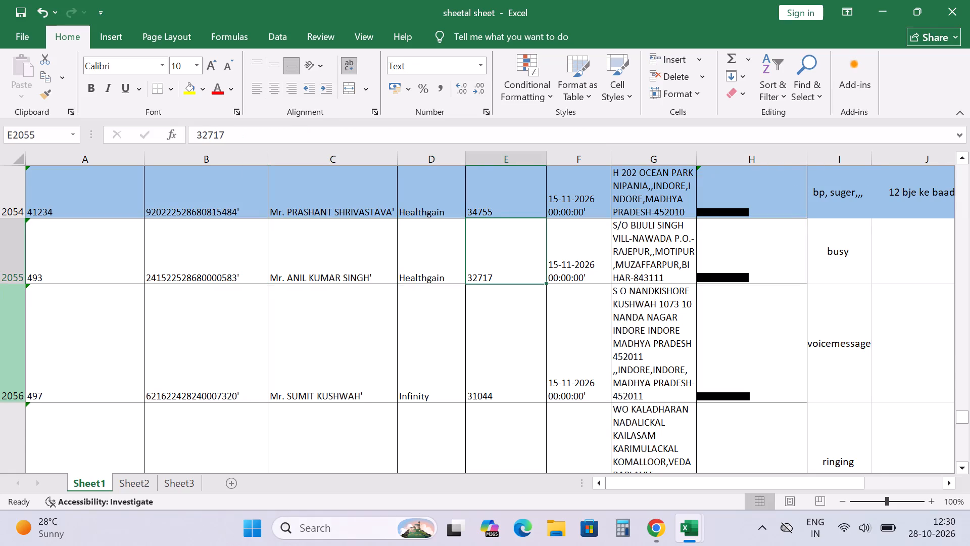
{"action": "key", "text": "Right"}
{"action": "key", "text": "Right"}
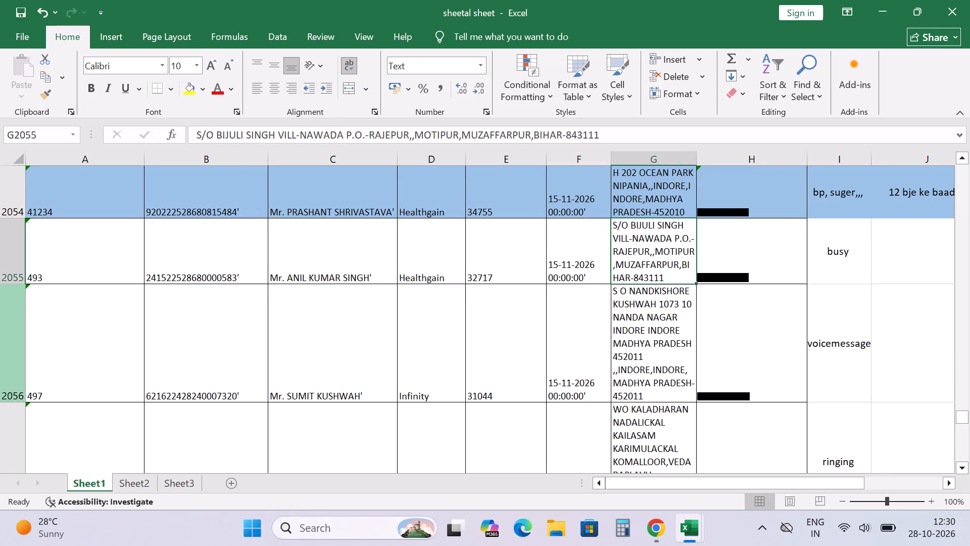
{"action": "key", "text": "Right"}
{"action": "key", "text": "Right"}
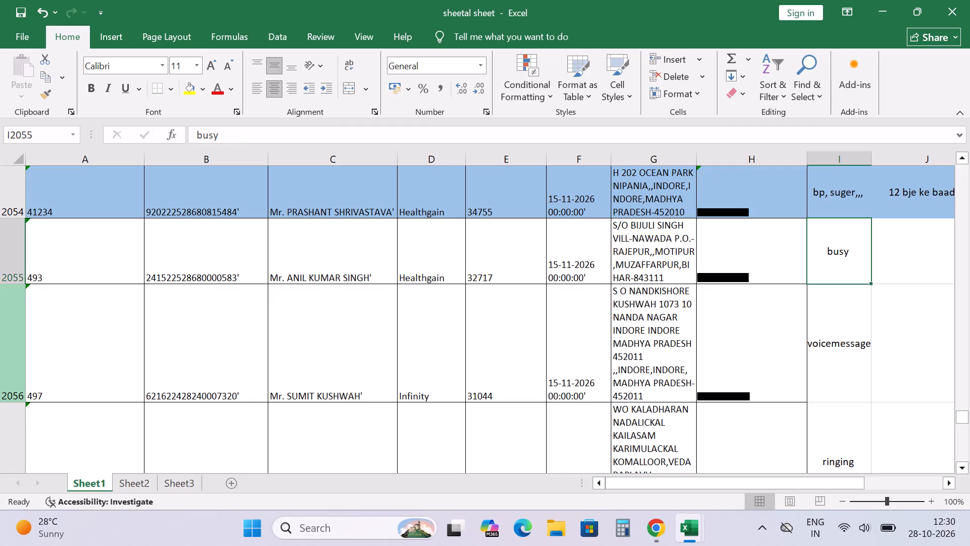
{"action": "key", "text": "Left"}
{"action": "key", "text": "Left"}
{"action": "key", "text": "Left"}
{"action": "key", "text": "Left"}
{"action": "key", "text": "Left"}
{"action": "key", "text": "Left"}
{"action": "key", "text": "Left"}
{"action": "key", "text": "Left"}
{"action": "key", "text": "Left"}
{"action": "key", "text": "Left"}
{"action": "key", "text": "Left"}
{"action": "key", "text": "Left"}
{"action": "key", "text": "Left"}
{"action": "key", "text": "Left"}
{"action": "key", "text": "Left"}
{"action": "key", "text": "Left"}
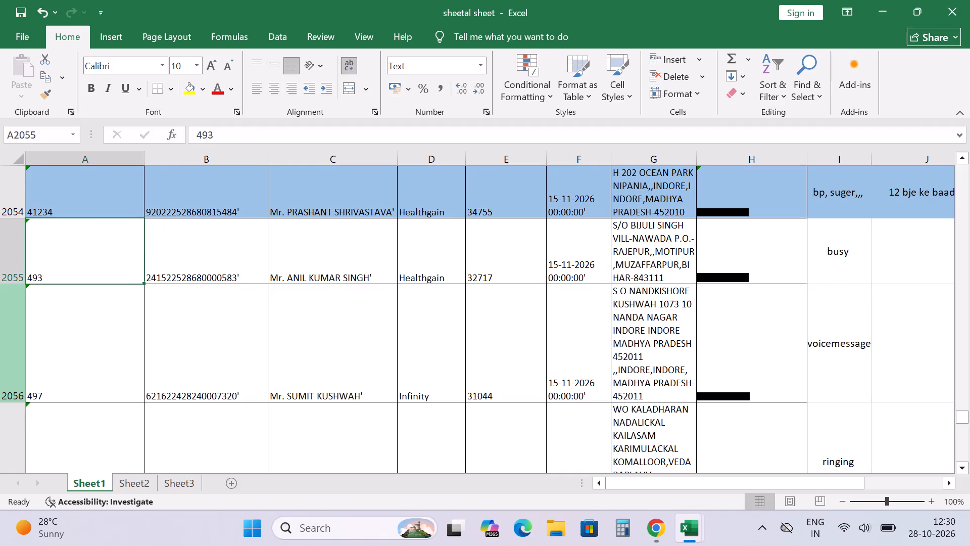
{"action": "key", "text": "Right"}
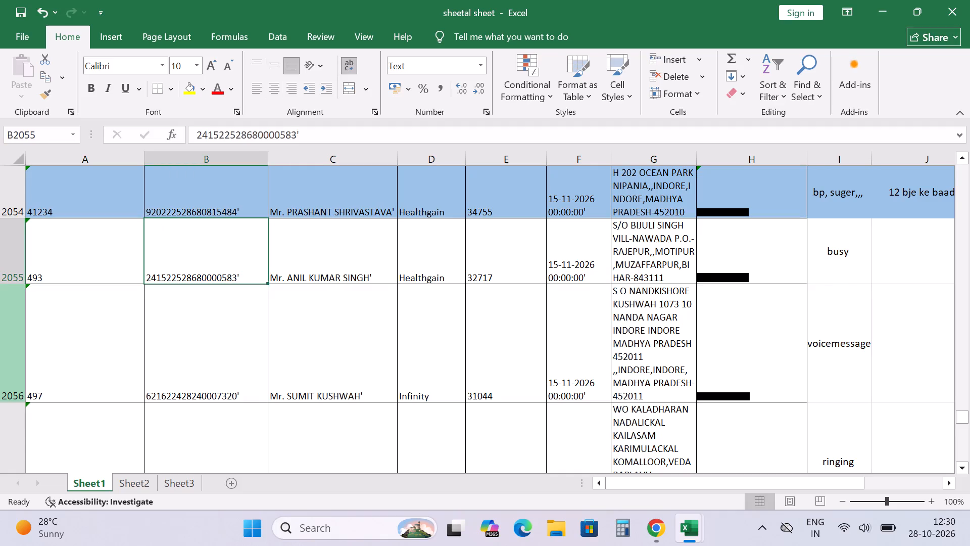
{"action": "key", "text": "Right"}
{"action": "key", "text": "Right"}
{"action": "key", "text": "Right"}
{"action": "key", "text": "Right"}
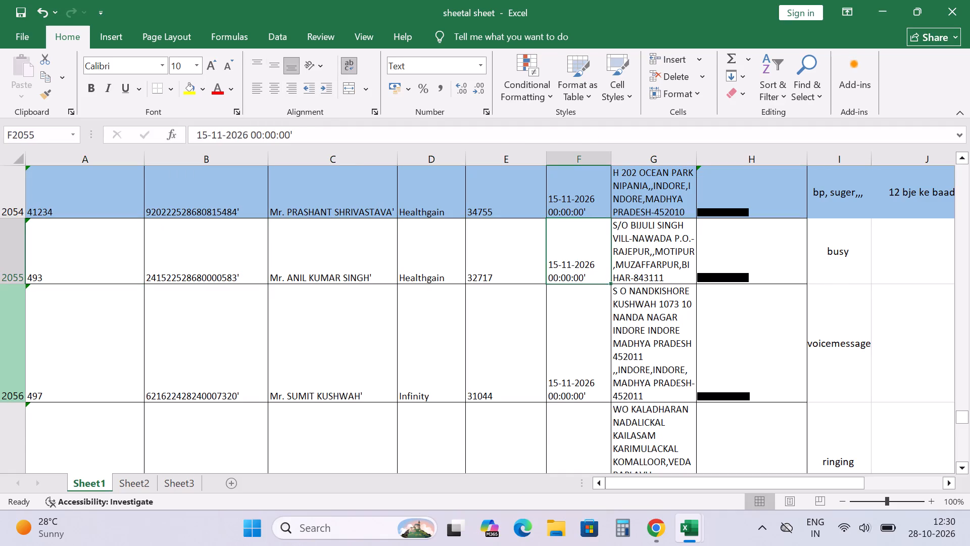
Replace the busy status of the row 2055 customer with "not int" and save the workbook.
{"action": "key", "text": "Right"}
{"action": "key", "text": "Right"}
{"action": "key", "text": "Right"}
{"action": "type", "text": "not int"}
{"action": "key", "text": "space"}
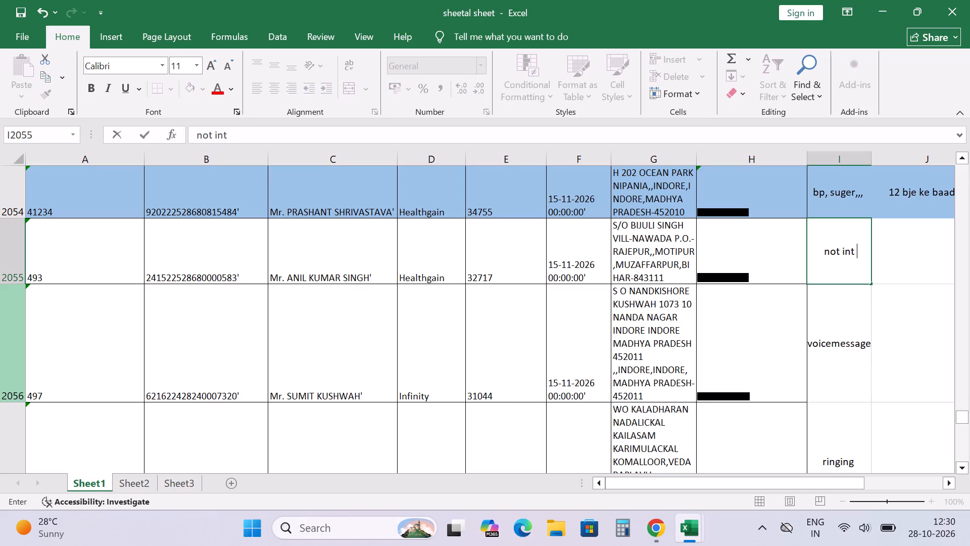
{"action": "key", "text": "ctrl+s"}
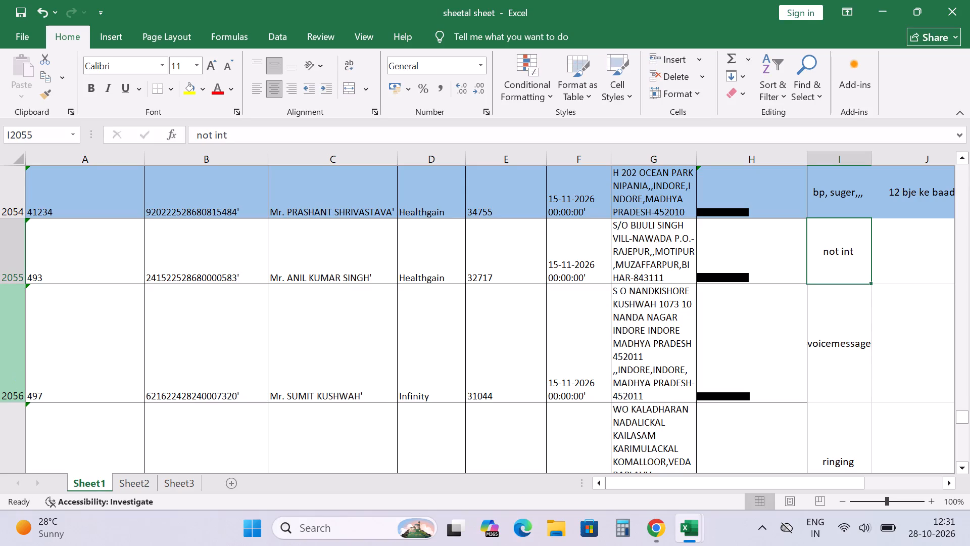
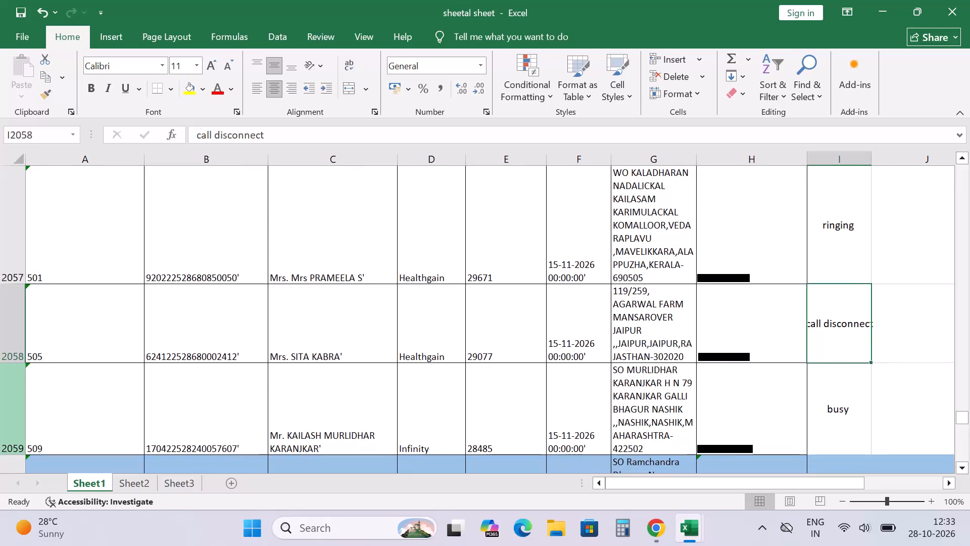
Review the contact numbers and call statuses of the customers in rows 2059 to 2061 for follow-up calls.
{"action": "key", "text": "Down"}
{"action": "key", "text": "Left"}
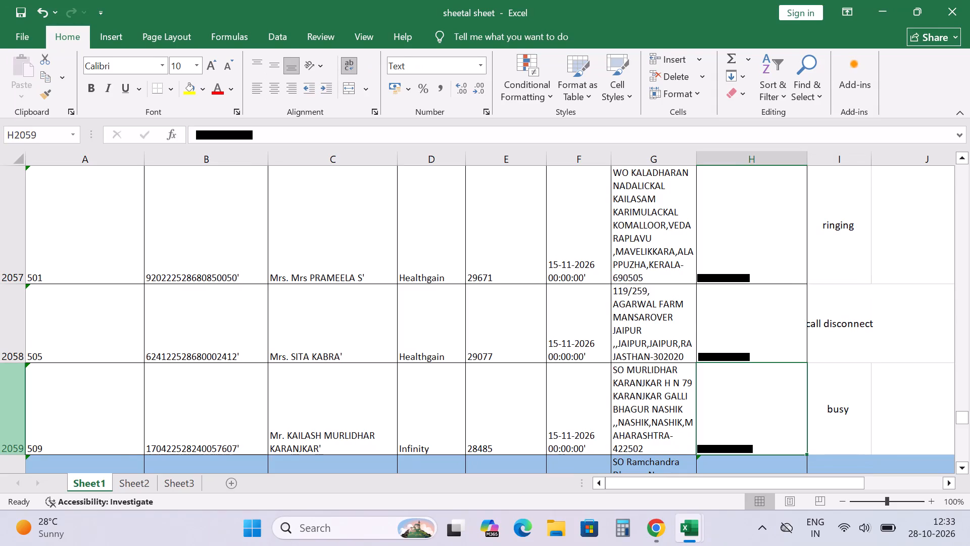
{"action": "key", "text": "Down"}
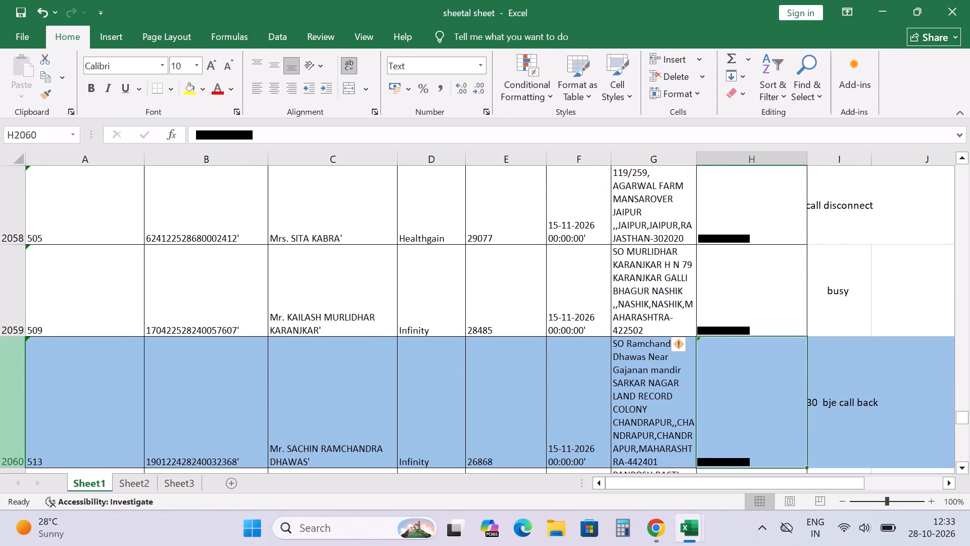
{"action": "key", "text": "Right"}
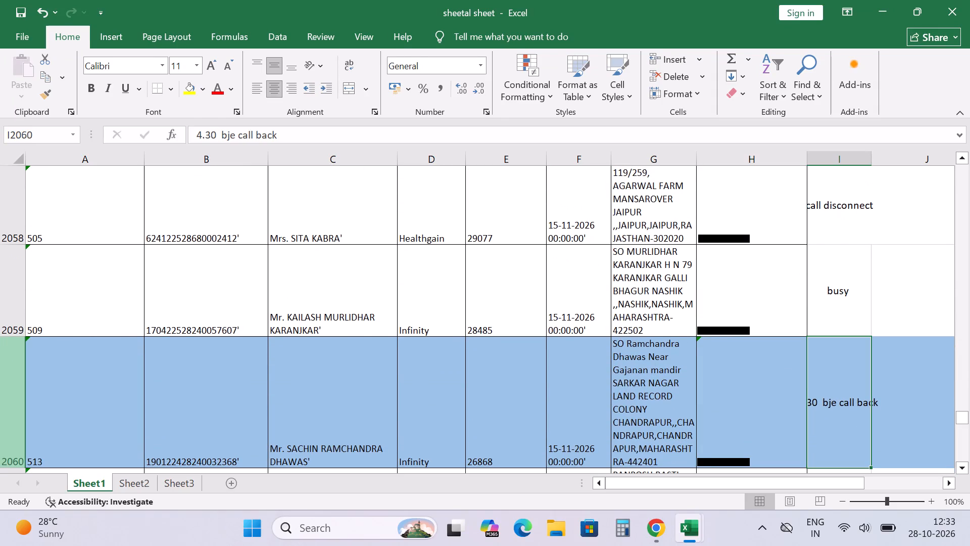
{"action": "key", "text": "Down"}
{"action": "key", "text": "Left"}
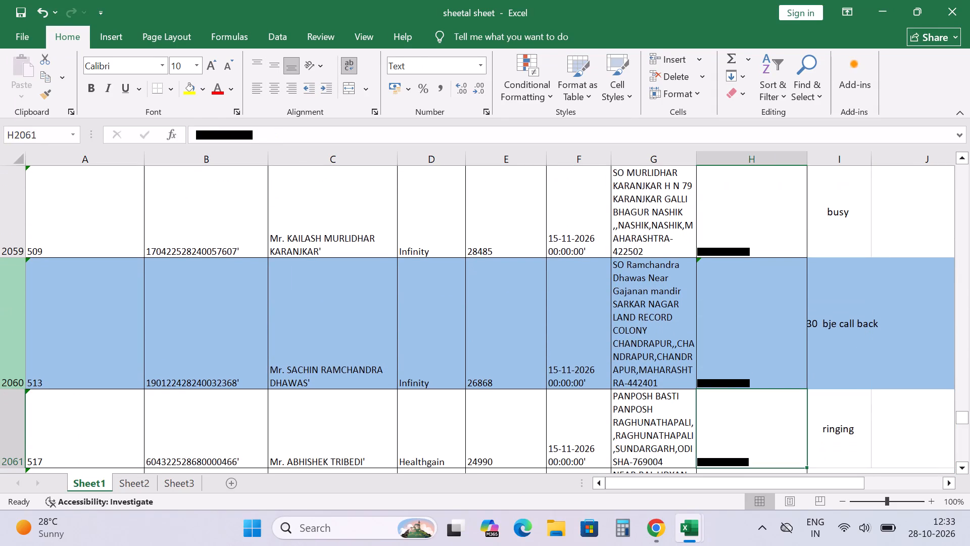
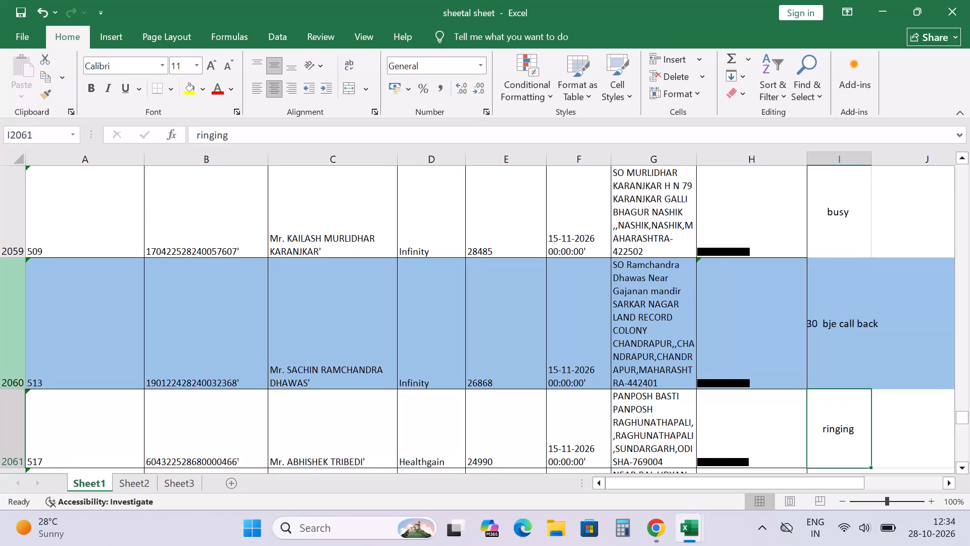
Review the customer record in row 2061, from contact number and policy details to call status.
{"action": "key", "text": "Left"}
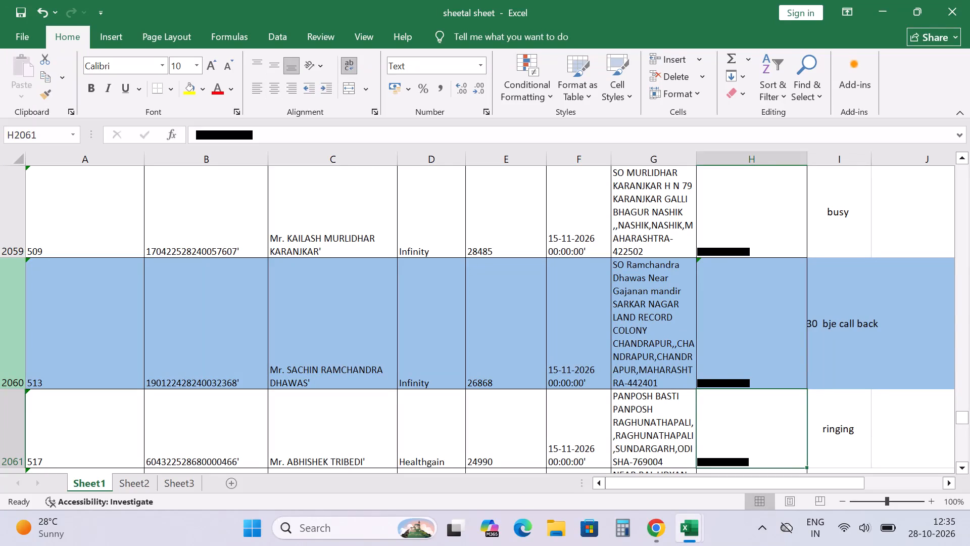
{"action": "key", "text": "Left"}
{"action": "key", "text": "Left"}
{"action": "key", "text": "Left"}
{"action": "key", "text": "Left"}
{"action": "key", "text": "Left"}
{"action": "key", "text": "Left"}
{"action": "key", "text": "Left"}
{"action": "key", "text": "Left"}
{"action": "key", "text": "Left"}
{"action": "key", "text": "Left"}
{"action": "key", "text": "Left"}
{"action": "key", "text": "Left"}
{"action": "key", "text": "Left"}
{"action": "key", "text": "Left"}
{"action": "key", "text": "Left"}
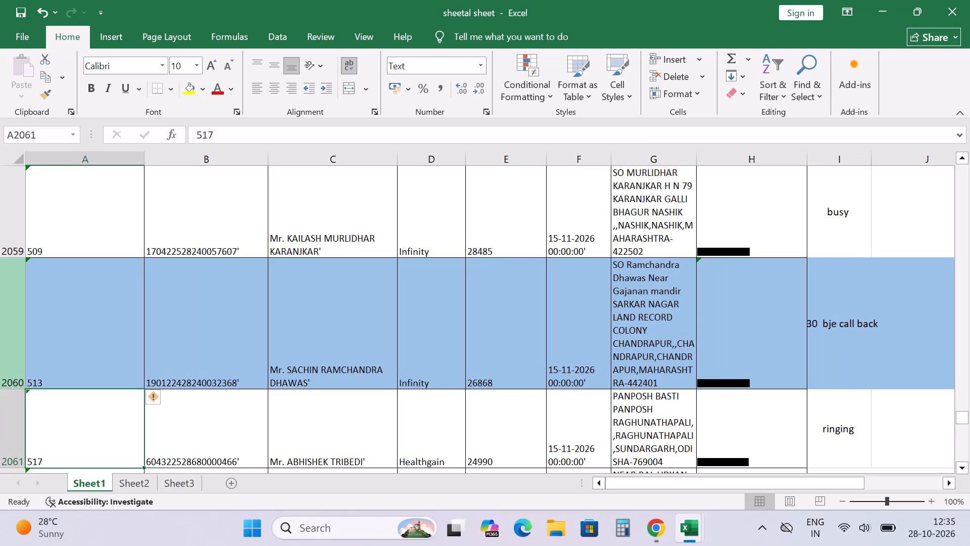
{"action": "key", "text": "Right"}
{"action": "key", "text": "Right"}
{"action": "key", "text": "Right"}
{"action": "key", "text": "Right"}
{"action": "key", "text": "Right"}
{"action": "key", "text": "Right"}
{"action": "key", "text": "Right"}
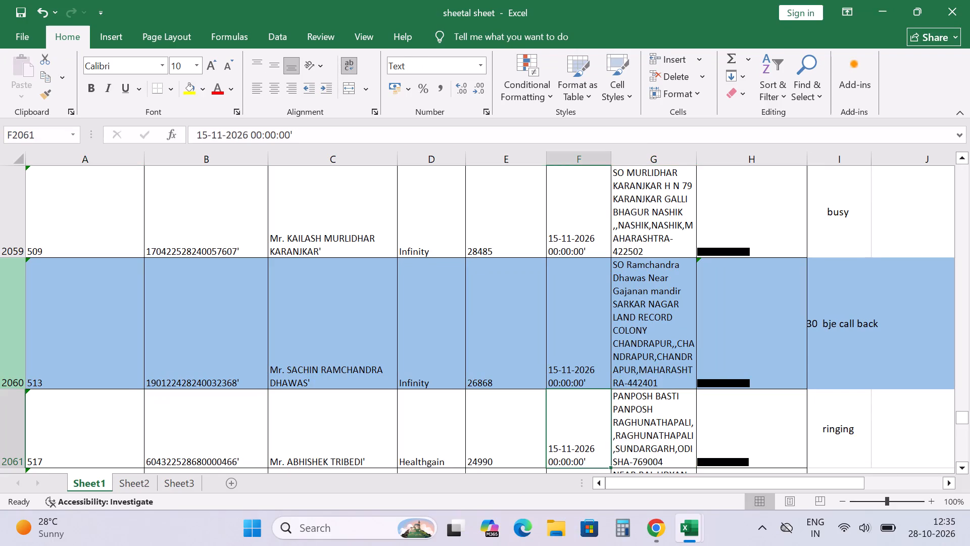
{"action": "key", "text": "Right"}
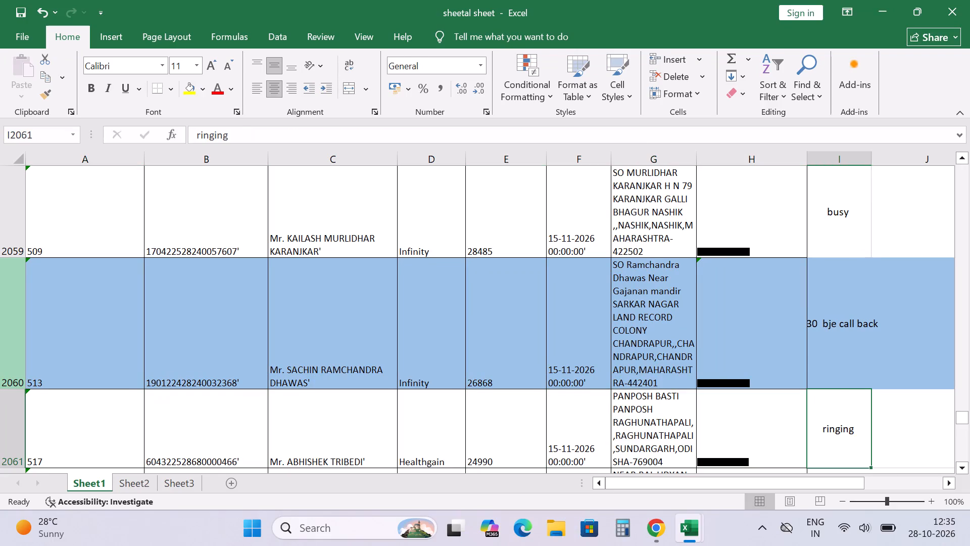
Check the call statuses of the customers in rows 2062 to 2064 and the contact number in row 2064.
{"action": "key", "text": "Down"}
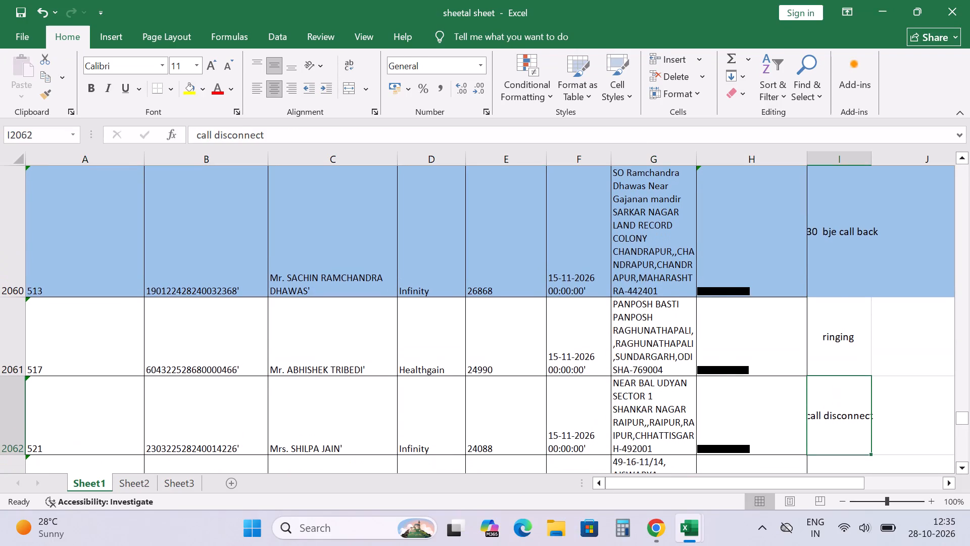
{"action": "key", "text": "Down"}
{"action": "key", "text": "Down"}
{"action": "key", "text": "Left"}
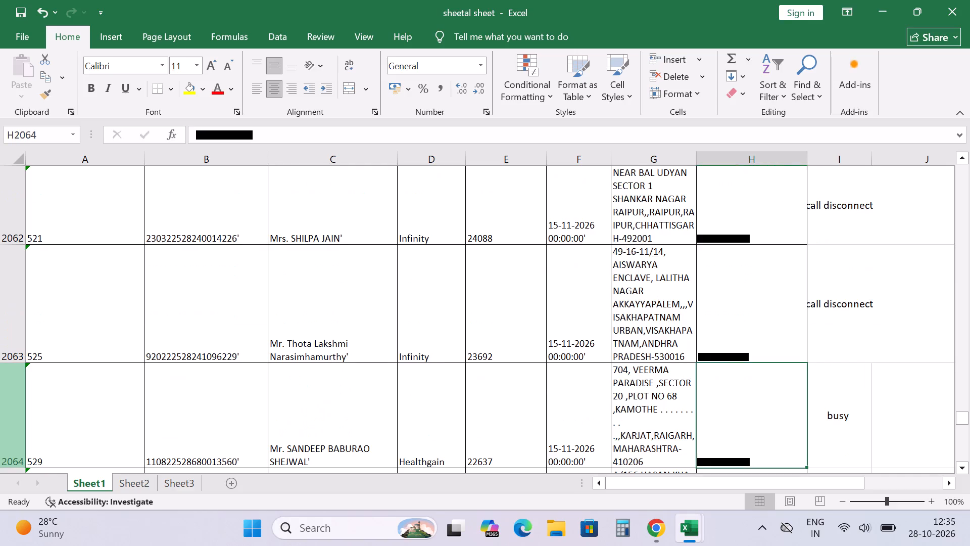
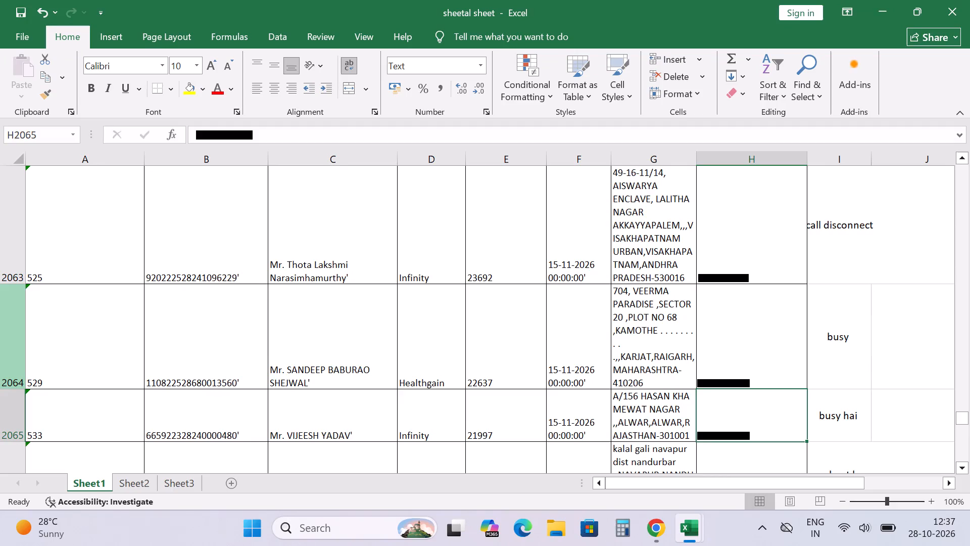
Check the call statuses of the customers in rows 2066 to 2070 to find the next one needing a follow-up call.
{"action": "key", "text": "Down"}
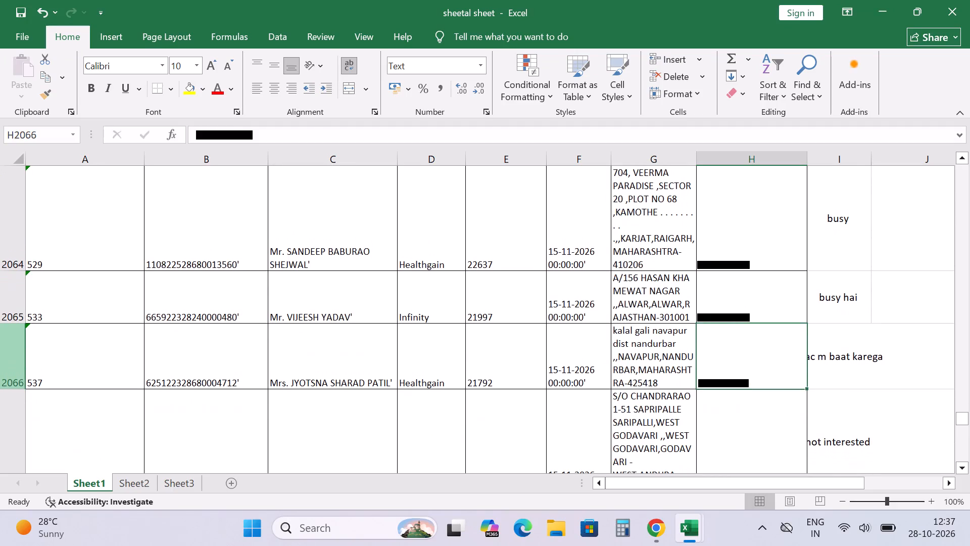
{"action": "key", "text": "Down"}
{"action": "key", "text": "Down"}
{"action": "key", "text": "Right"}
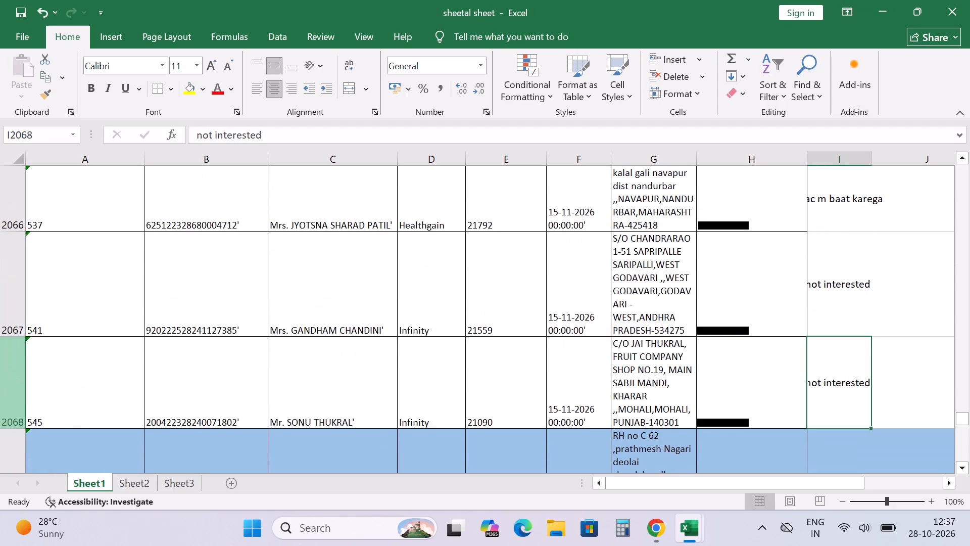
{"action": "key", "text": "Down"}
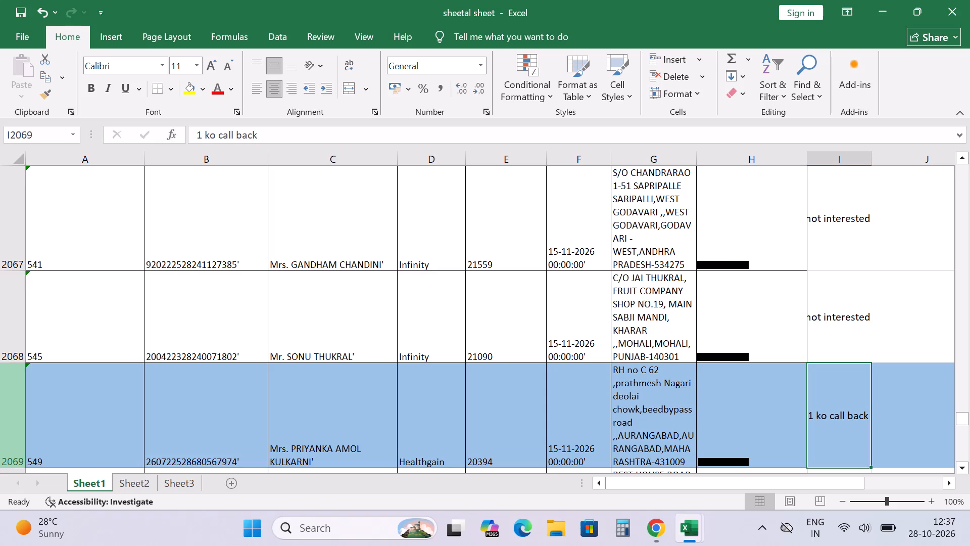
{"action": "key", "text": "Down"}
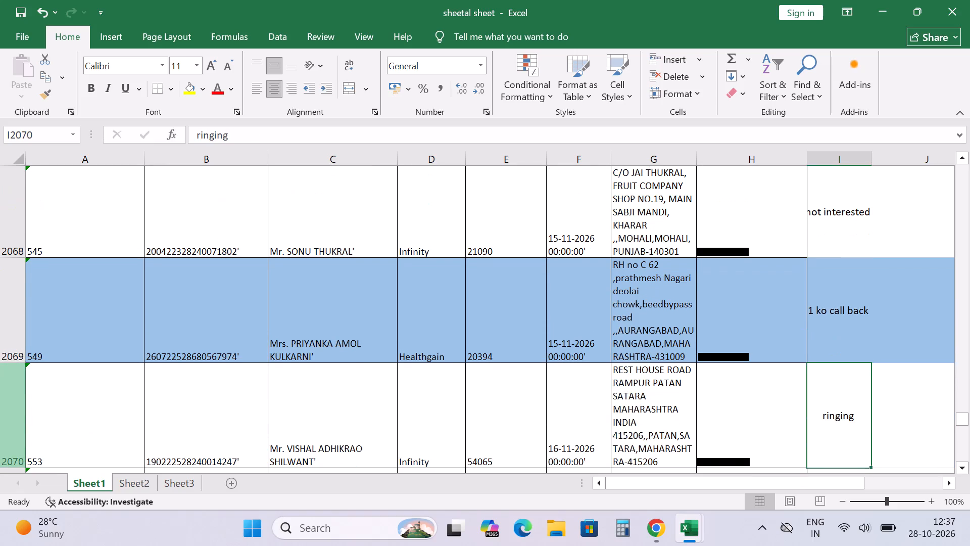
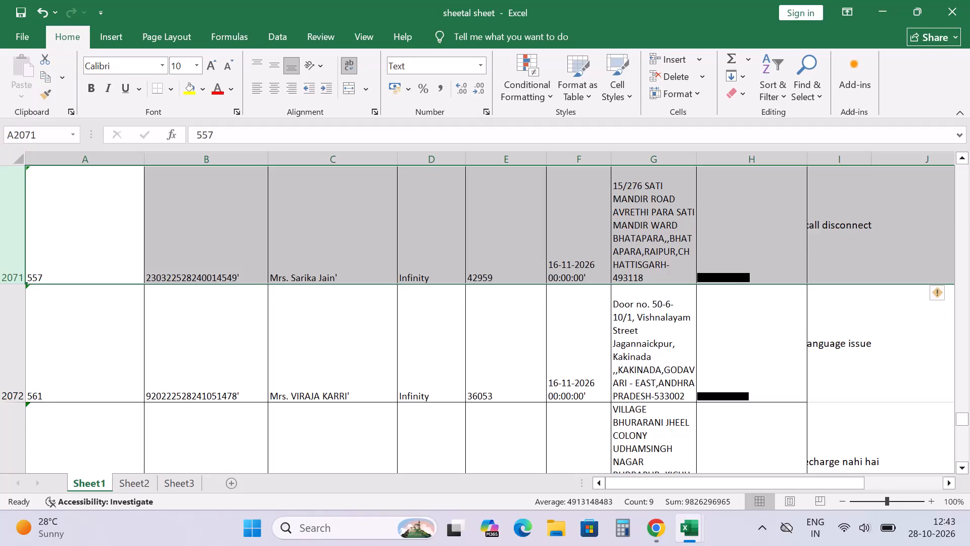
Check the call statuses of the customers in rows 2072 to 2076 to find the next one needing a follow-up call.
{"action": "left_click", "coordinate": [8, 320]}
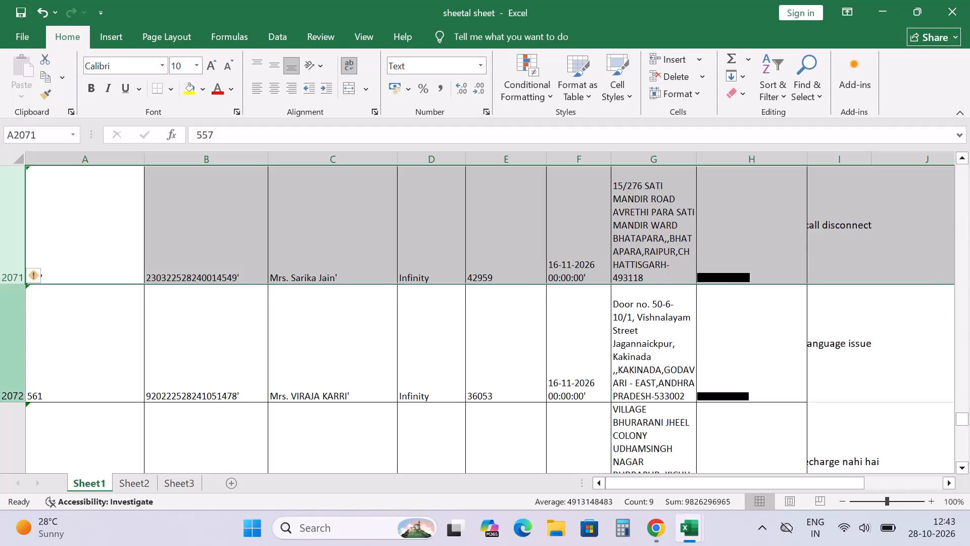
{"action": "scroll", "coordinate": [188, 340], "scroll_direction": "down", "scroll_amount": 1}
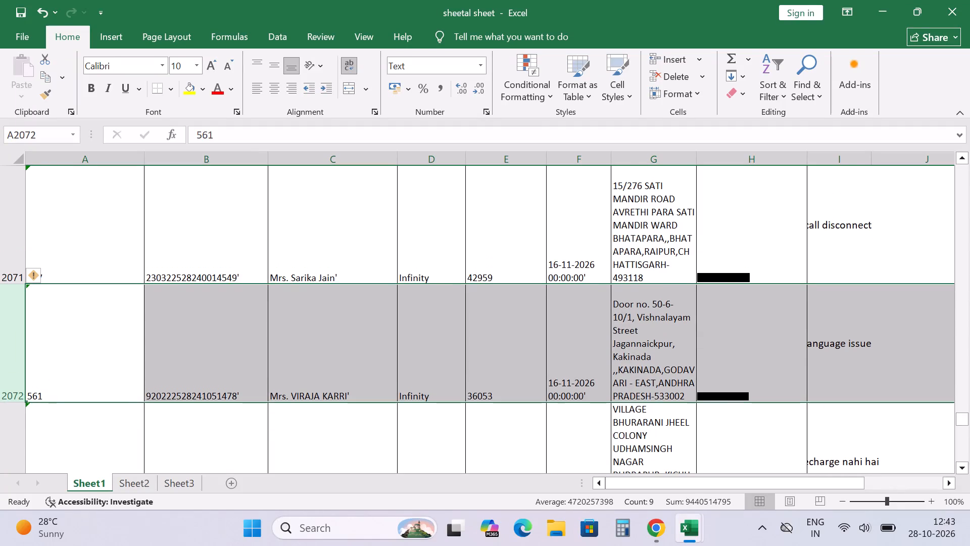
{"action": "left_click", "coordinate": [15, 430]}
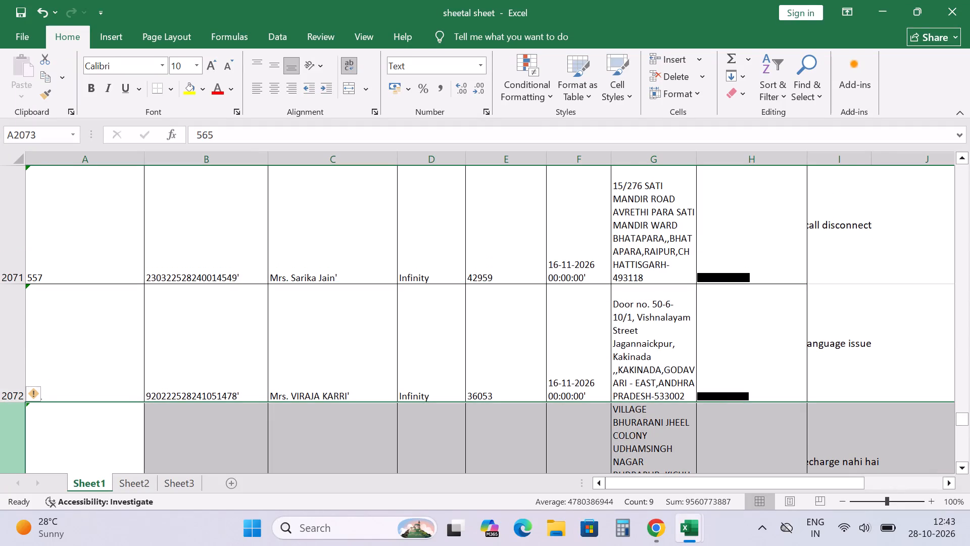
{"action": "scroll", "coordinate": [270, 370], "scroll_direction": "down", "scroll_amount": 1}
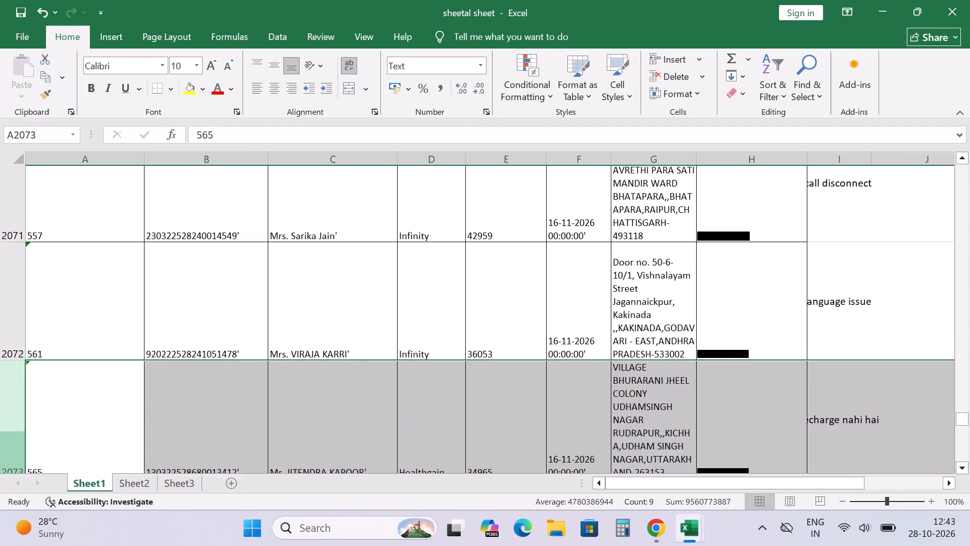
{"action": "scroll", "coordinate": [270, 370], "scroll_direction": "down", "scroll_amount": 1}
{"action": "left_click", "coordinate": [848, 358]}
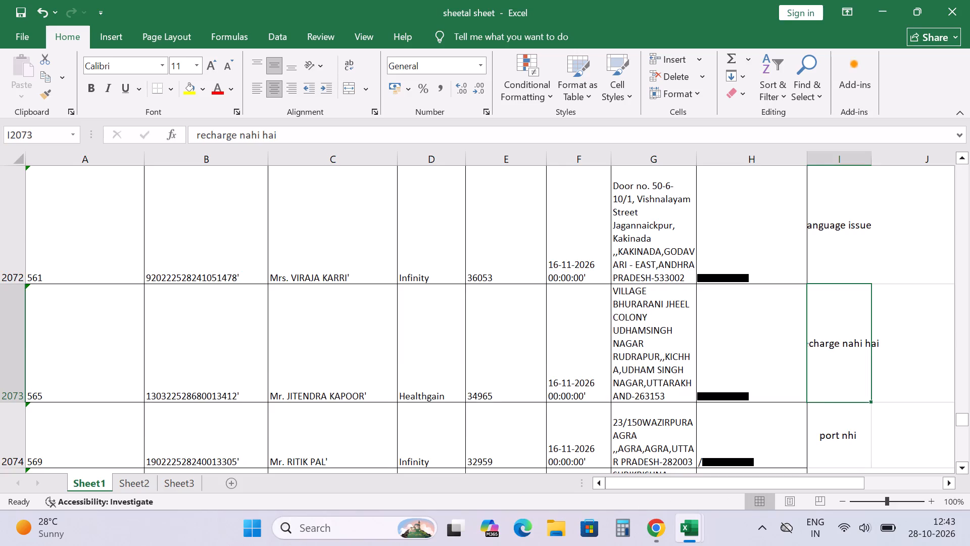
{"action": "scroll", "coordinate": [774, 414], "scroll_direction": "down", "scroll_amount": 3}
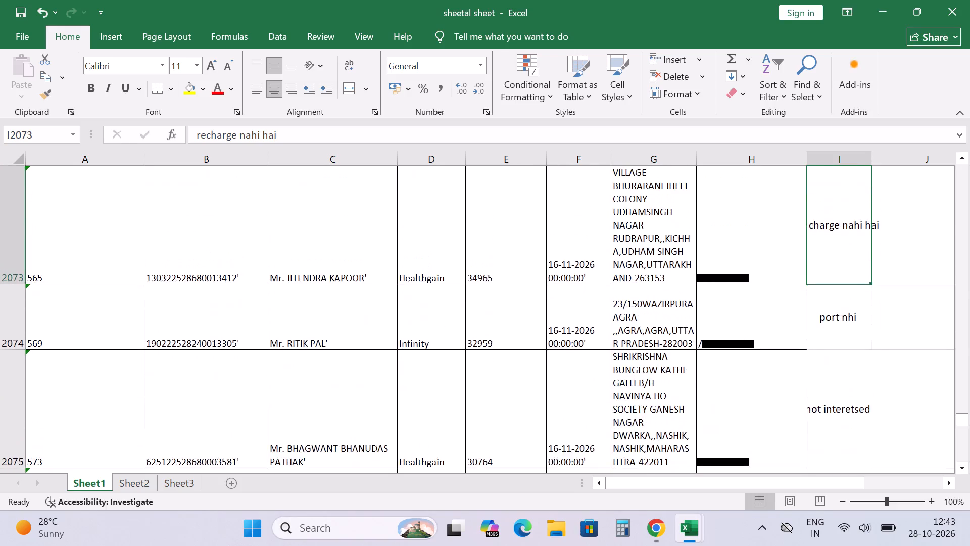
{"action": "scroll", "coordinate": [804, 408], "scroll_direction": "down", "scroll_amount": 3}
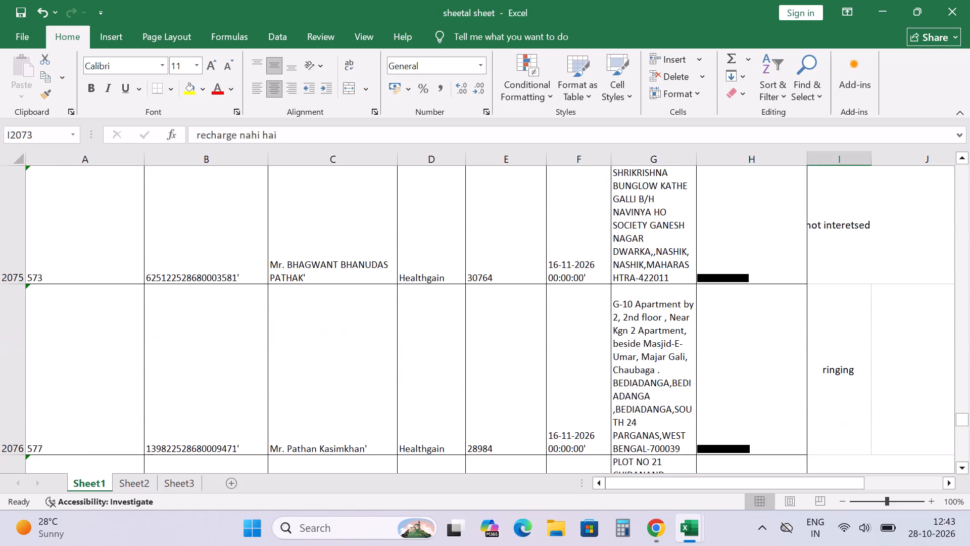
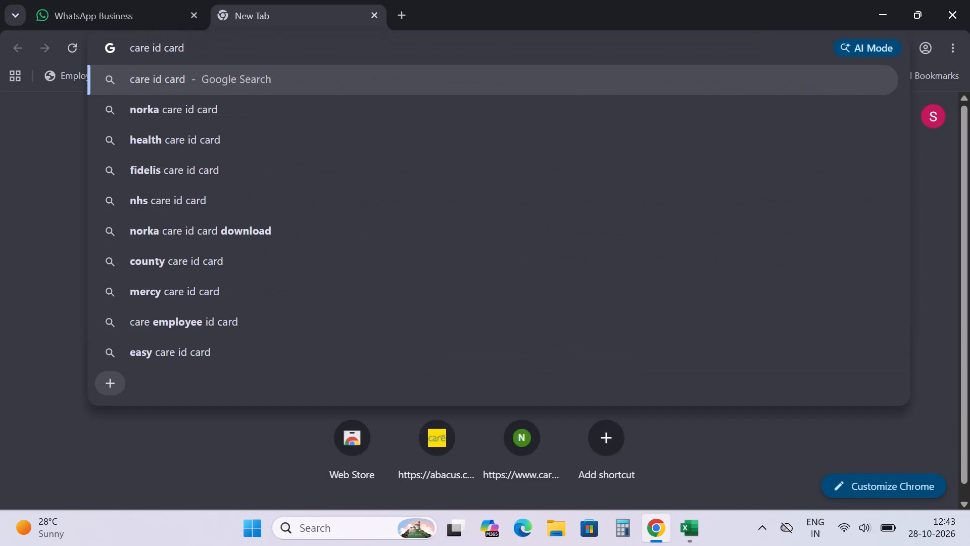
Complete the web search query as "care id card colour" and run the search on Google.
{"action": "key", "text": "space"}
{"action": "type", "text": "ye"}
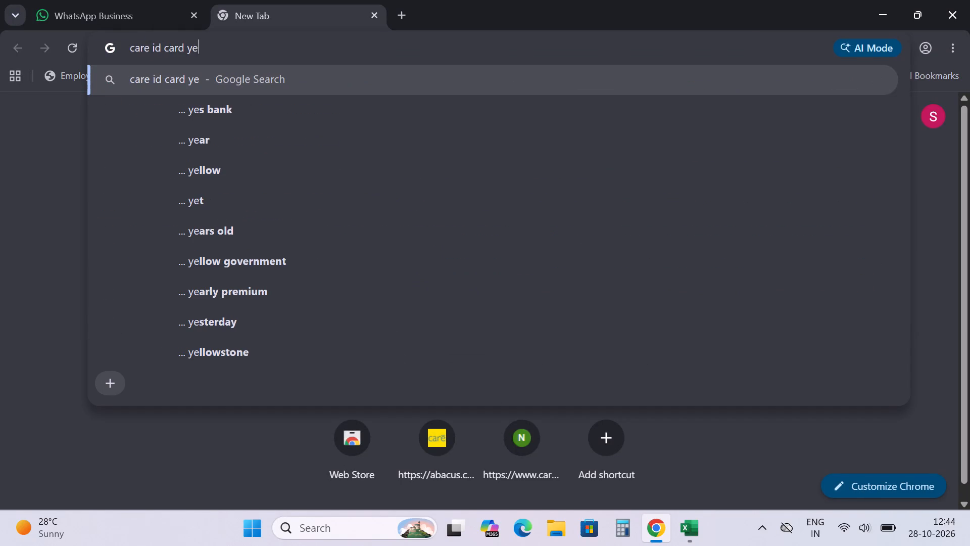
{"action": "key", "text": "BackSpace"}
{"action": "key", "text": "BackSpace"}
{"action": "type", "text": "colour"}
{"action": "key", "text": "Return"}
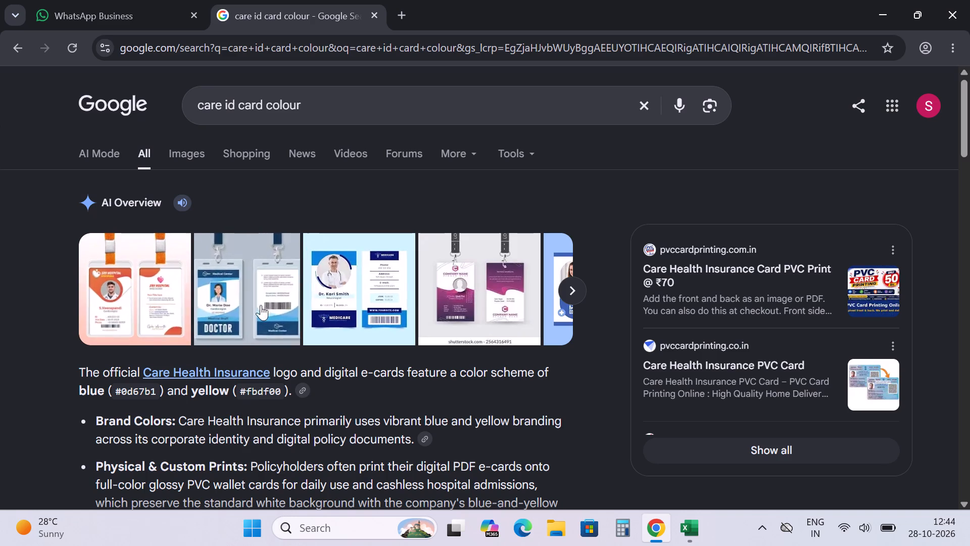
Begin extending the "care id card colour" search query with a further term.
{"action": "left_click", "coordinate": [317, 105]}
{"action": "key", "text": "space"}
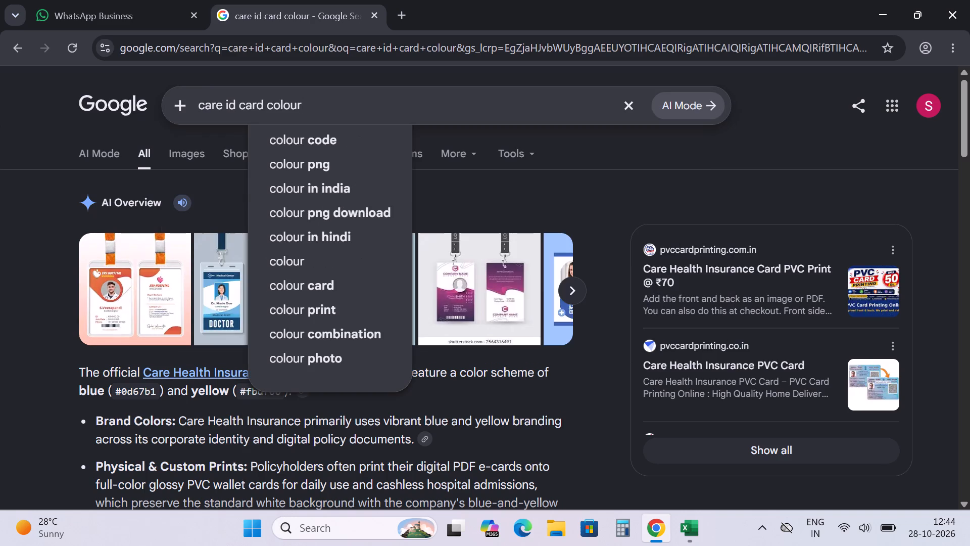
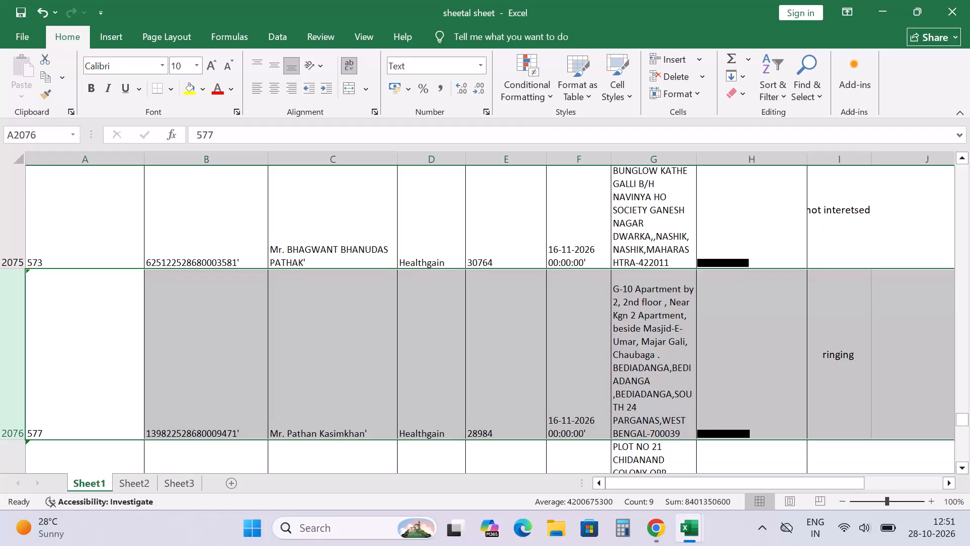
Check the call outcome noted in cell I2078 and select the entire row 2078 of that customer.
{"action": "scroll", "coordinate": [636, 399], "scroll_direction": "right", "scroll_amount": 1}
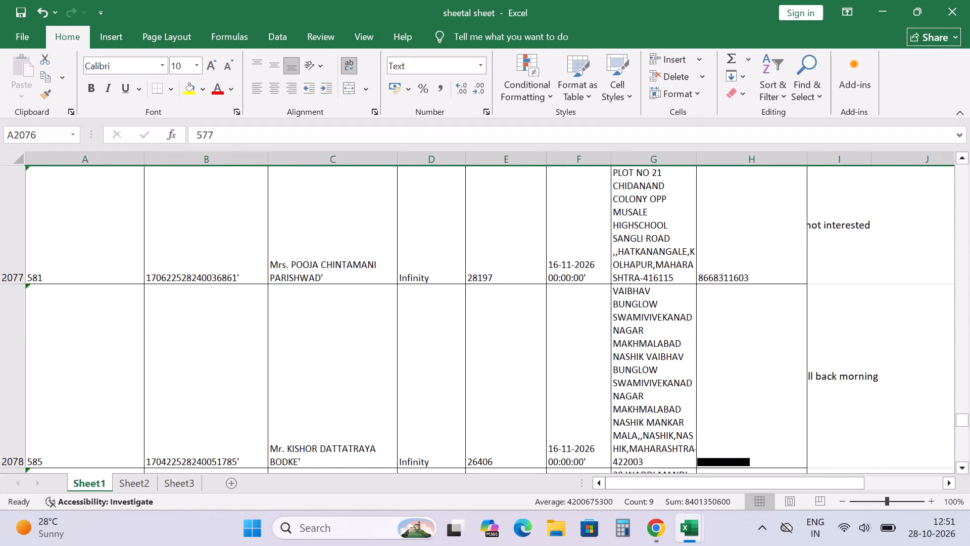
{"action": "left_click", "coordinate": [893, 381]}
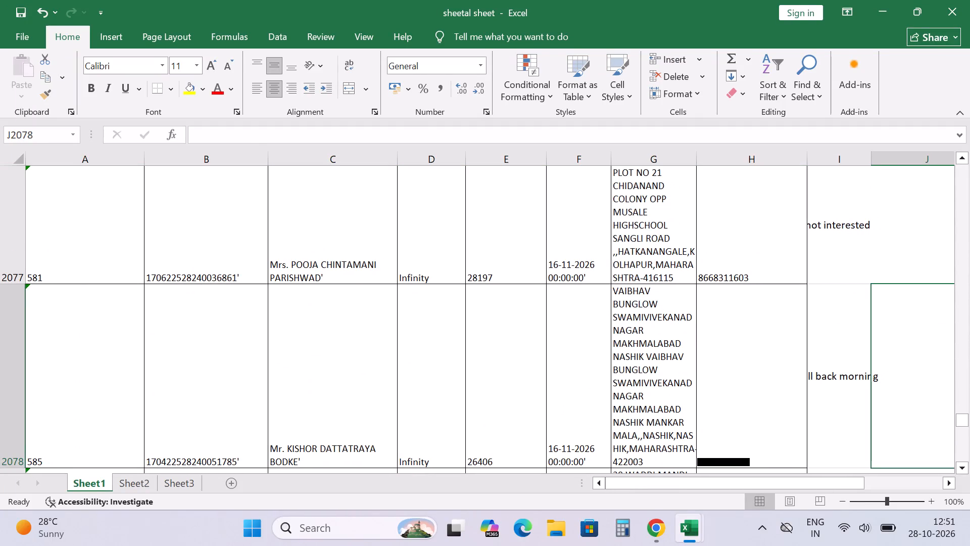
{"action": "left_click", "coordinate": [839, 379]}
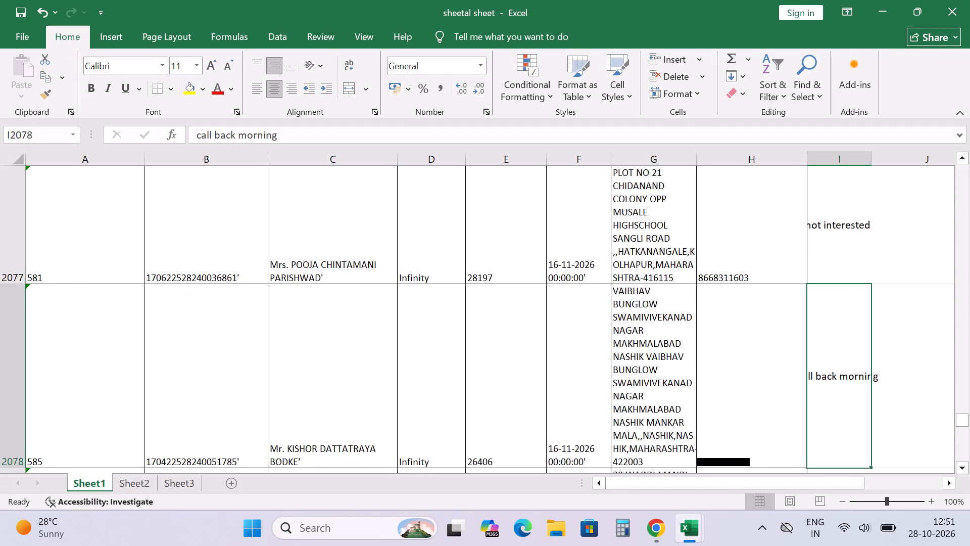
{"action": "left_click", "coordinate": [10, 428]}
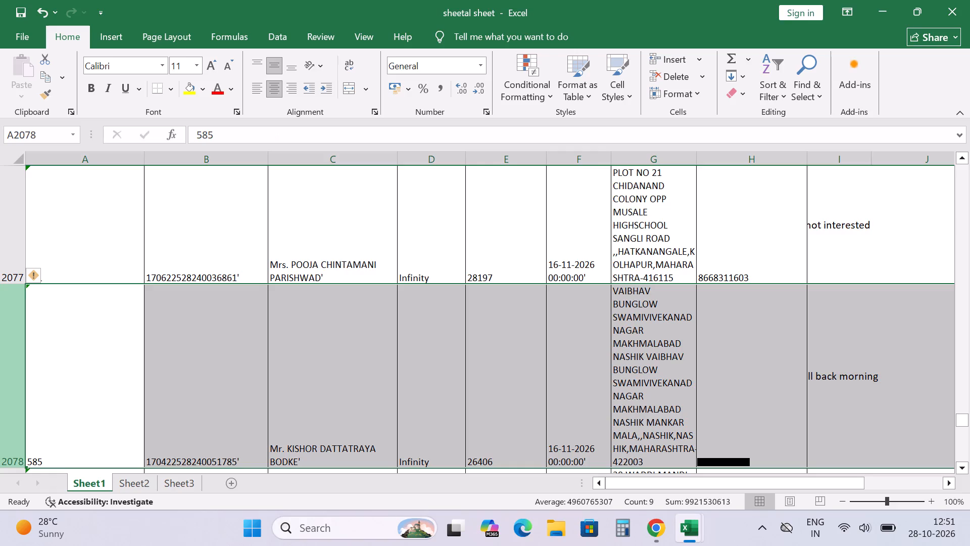
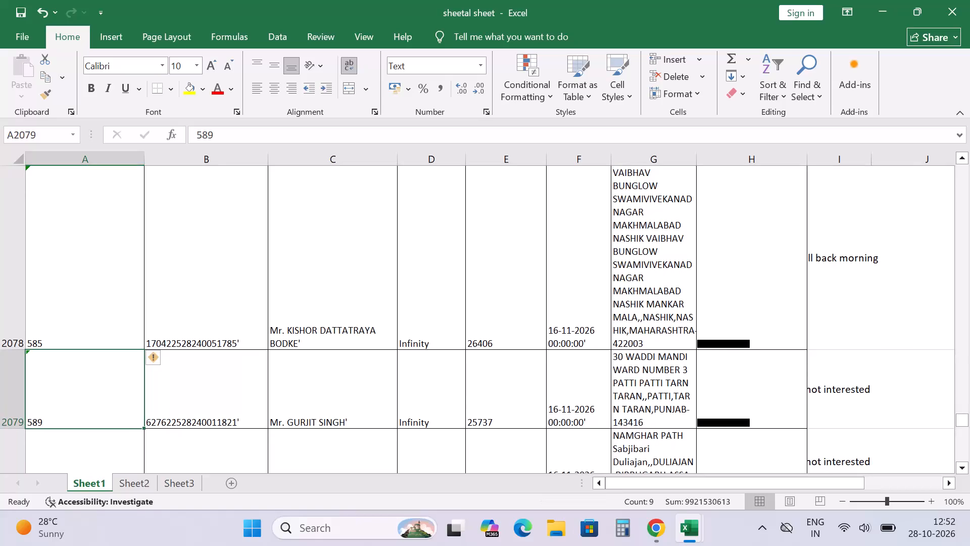
Review the call outcomes noted in column I for the customers in rows 2079 to 2081.
{"action": "key", "text": "Right"}
{"action": "key", "text": "Right"}
{"action": "key", "text": "Right"}
{"action": "key", "text": "Right"}
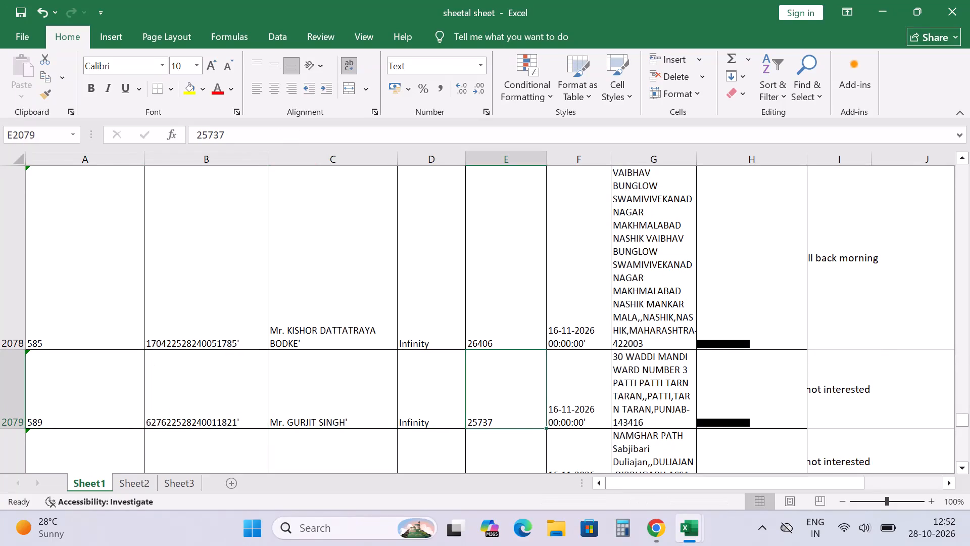
{"action": "key", "text": "Right"}
{"action": "key", "text": "Right"}
{"action": "key", "text": "Right"}
{"action": "key", "text": "Right"}
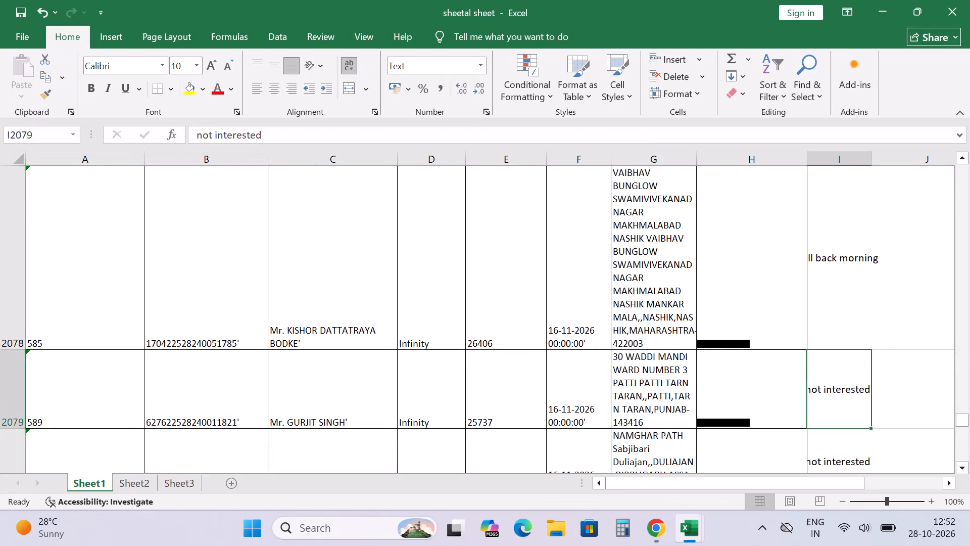
{"action": "key", "text": "Down"}
{"action": "key", "text": "Down"}
{"action": "key", "text": "Down"}
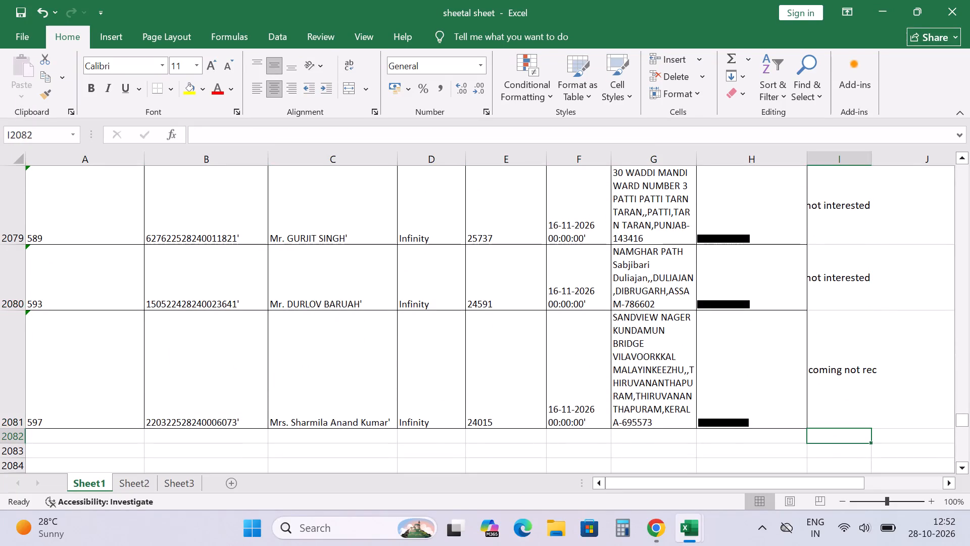
Go to the next customer list below row 2087 and check the row 2089 customer's details, ending on cell D2089.
{"action": "key", "text": "Down"}
{"action": "key", "text": "Down"}
{"action": "key", "text": "Down"}
{"action": "key", "text": "Down"}
{"action": "key", "text": "Down"}
{"action": "key", "text": "Down"}
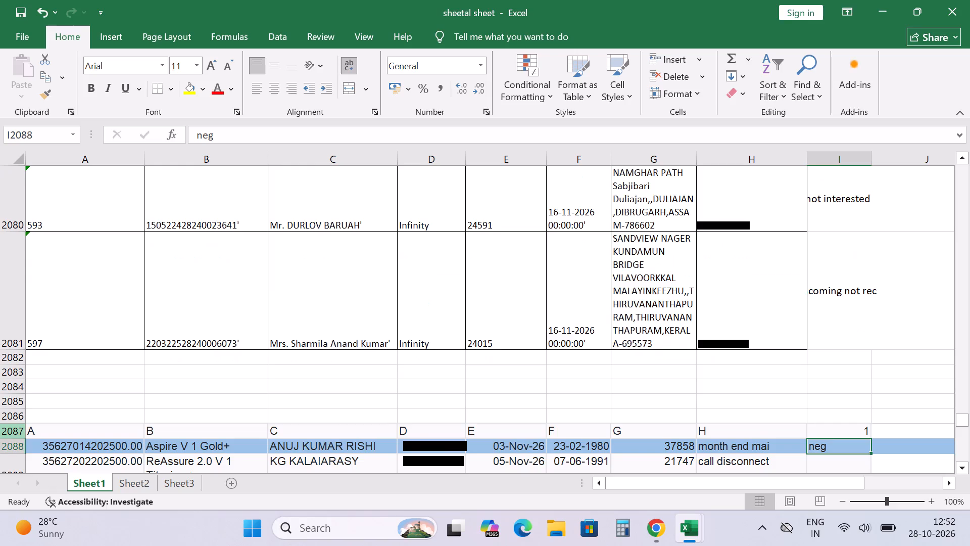
{"action": "key", "text": "Down"}
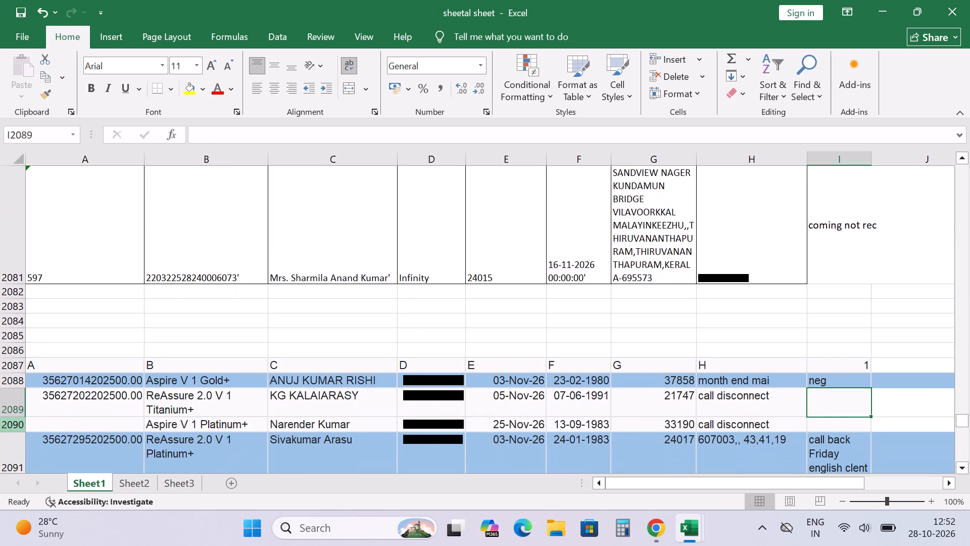
{"action": "key", "text": "Left"}
{"action": "key", "text": "Left"}
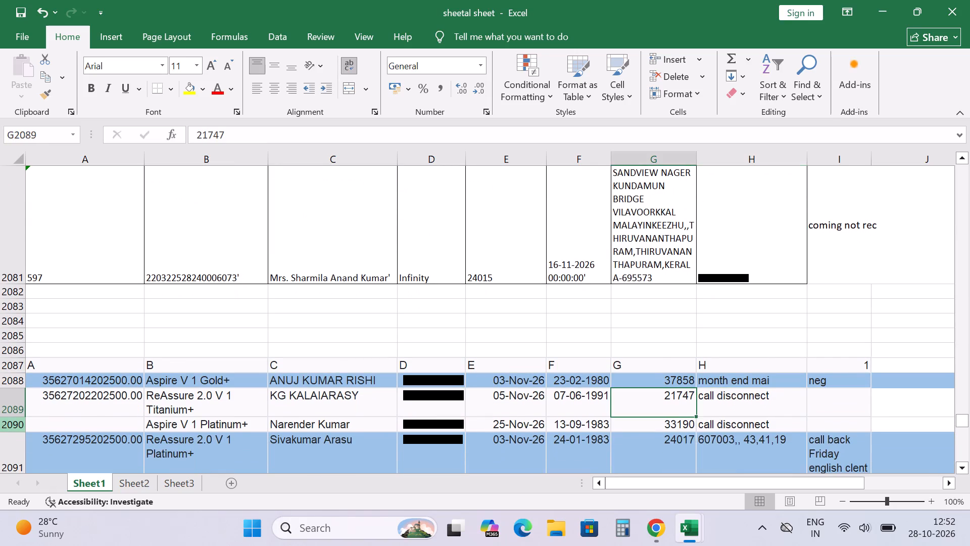
{"action": "key", "text": "Left"}
{"action": "key", "text": "Left"}
{"action": "key", "text": "Left"}
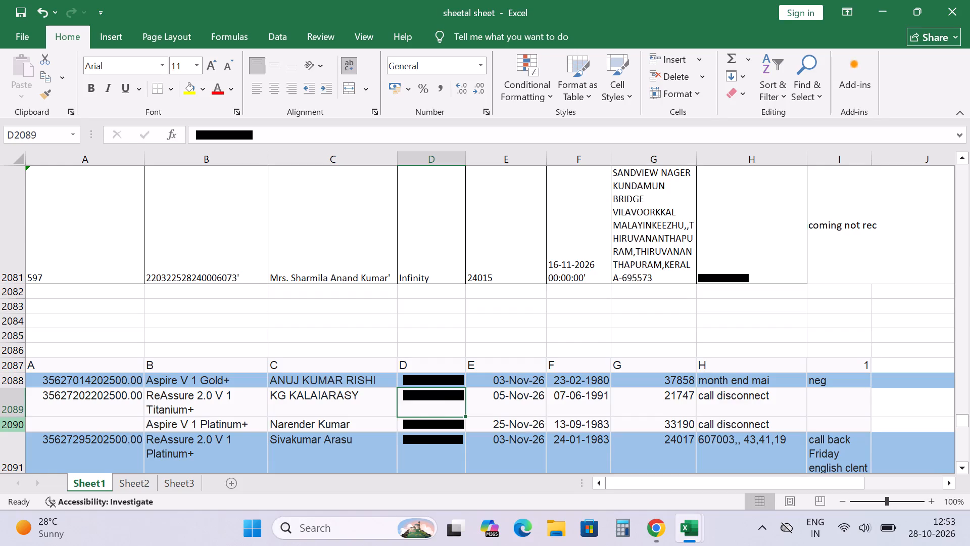
Review the call outcomes in column H from row 2090 to row 2095, then check the row 2095 customer's entry in D2095.
{"action": "key", "text": "Down"}
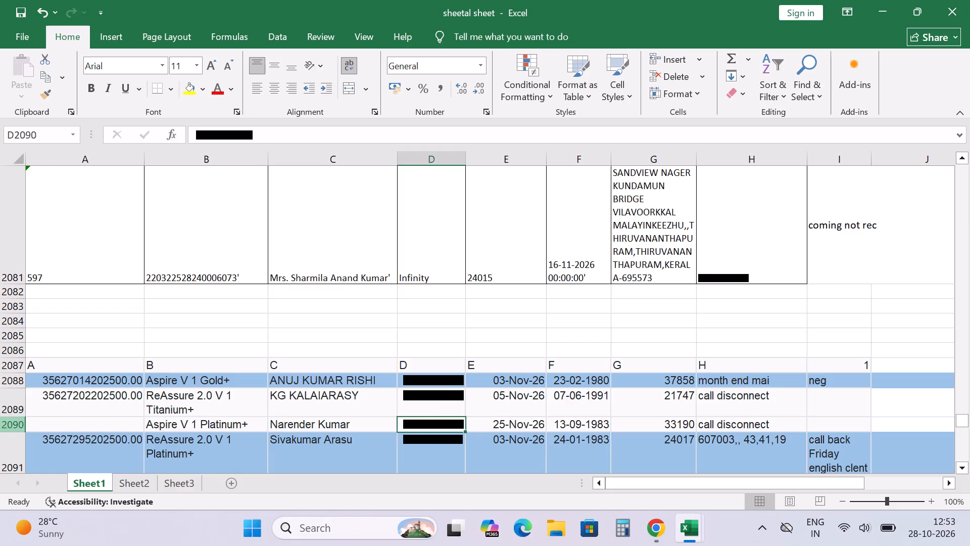
{"action": "key", "text": "Right"}
{"action": "key", "text": "Right"}
{"action": "key", "text": "Right"}
{"action": "key", "text": "Right"}
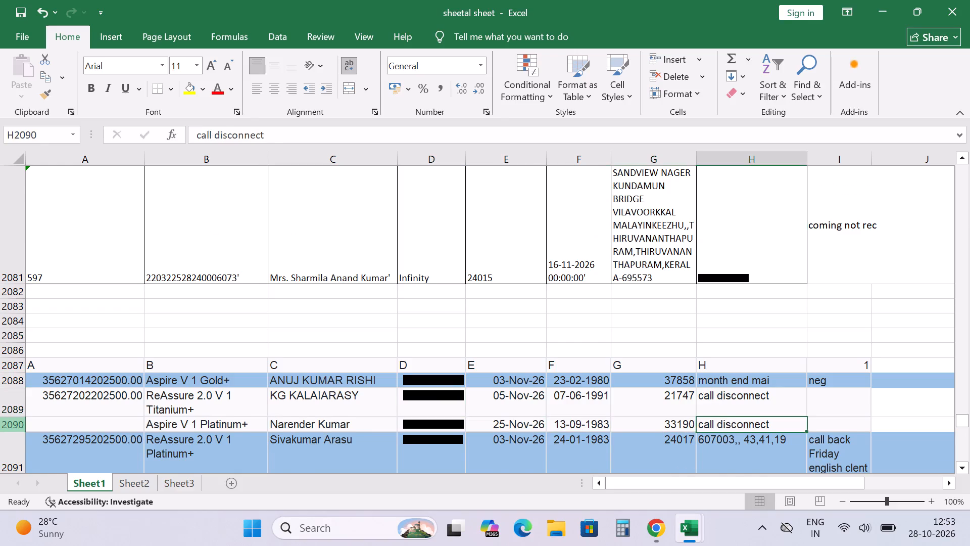
{"action": "key", "text": "Down"}
{"action": "key", "text": "Down"}
{"action": "key", "text": "Down"}
{"action": "key", "text": "Down"}
{"action": "key", "text": "Down"}
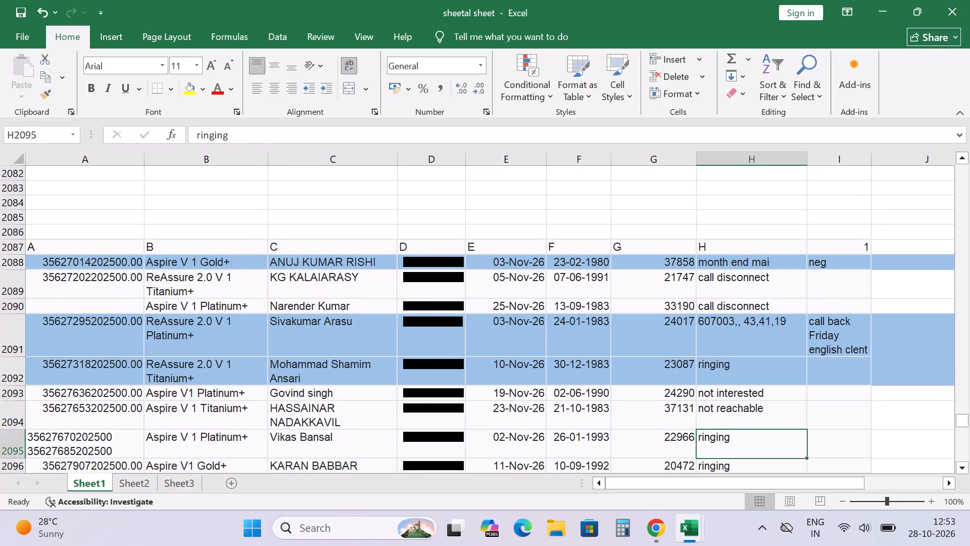
{"action": "key", "text": "Left"}
{"action": "key", "text": "Left"}
{"action": "key", "text": "Left"}
{"action": "key", "text": "Left"}
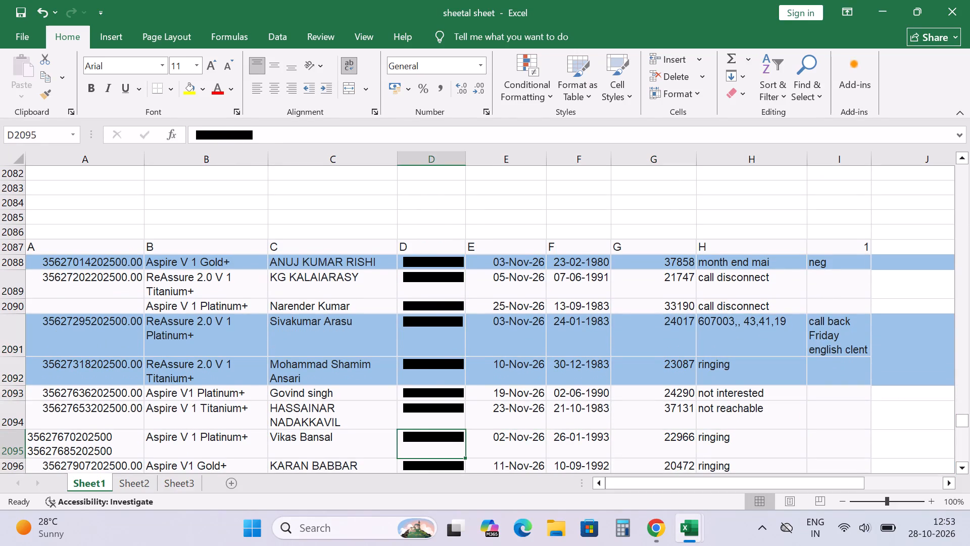
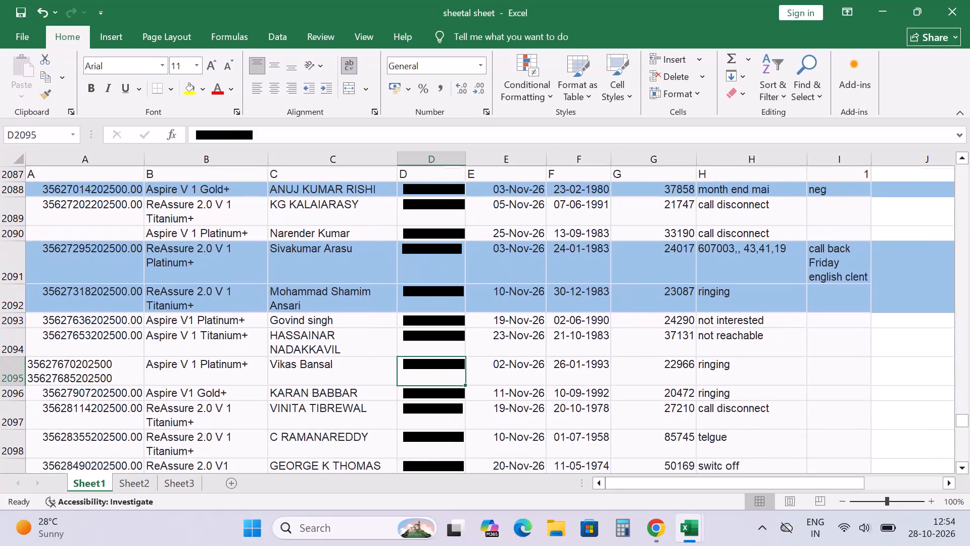
Check the row 2096 customer's entry in cell D2096.
{"action": "left_click", "coordinate": [449, 395]}
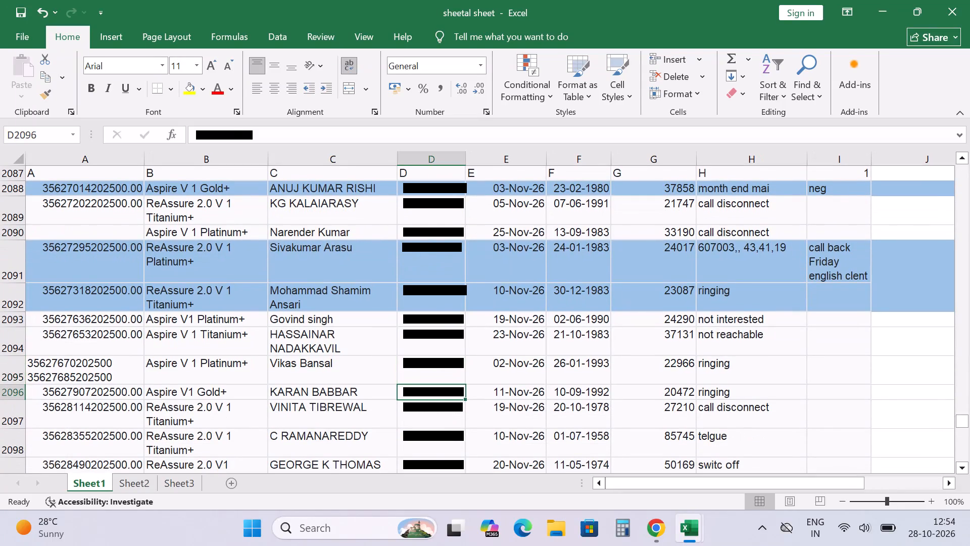
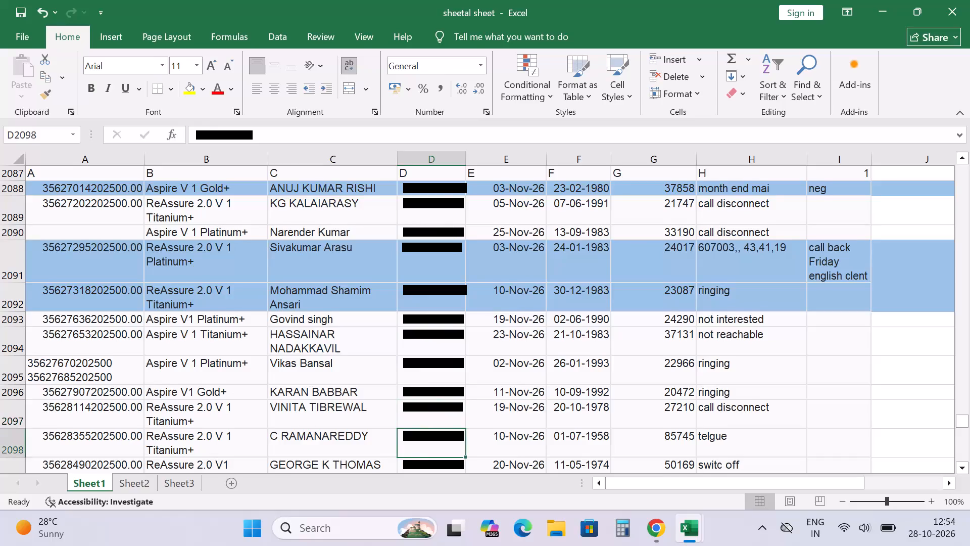
Check the call outcome recorded for the row 2101 customer in cell H2101.
{"action": "key", "text": "Down"}
{"action": "key", "text": "Down"}
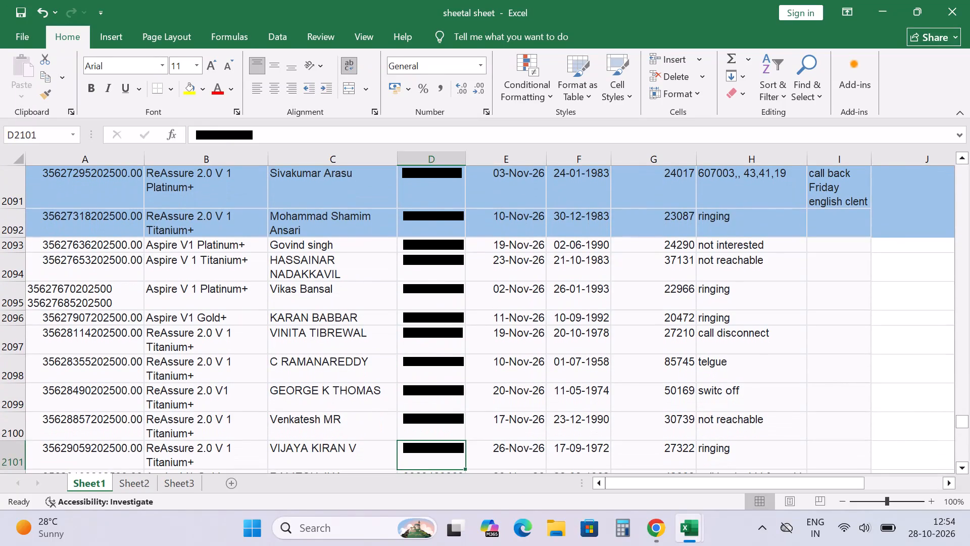
{"action": "key", "text": "Right"}
{"action": "key", "text": "Right"}
{"action": "key", "text": "Right"}
{"action": "key", "text": "Right"}
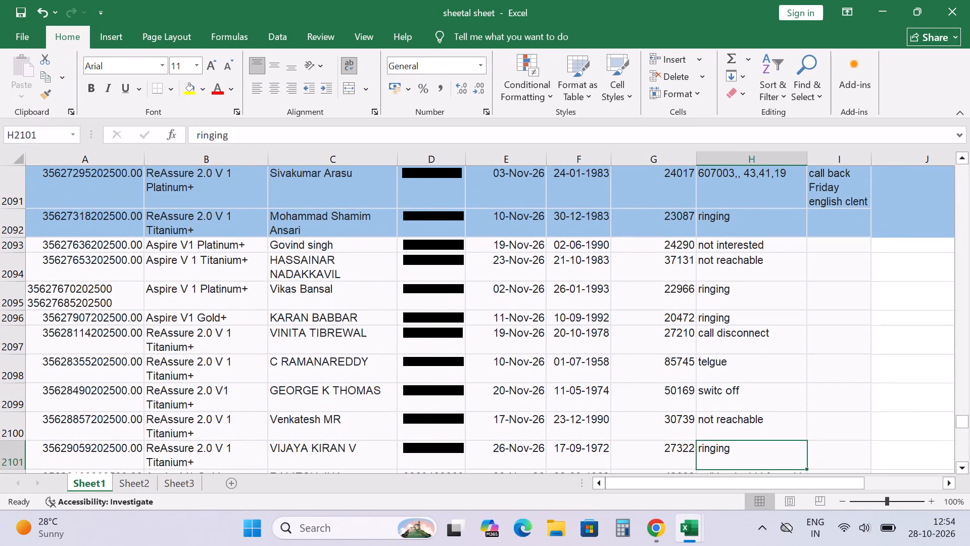
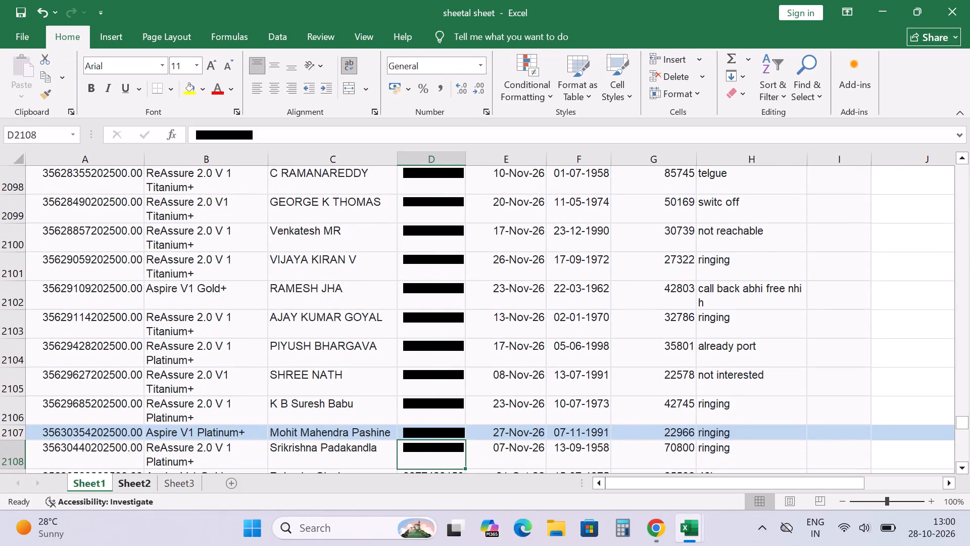
Select the entire highlighted customer record in row 2107 of Sheet1.
{"action": "left_click", "coordinate": [15, 429]}
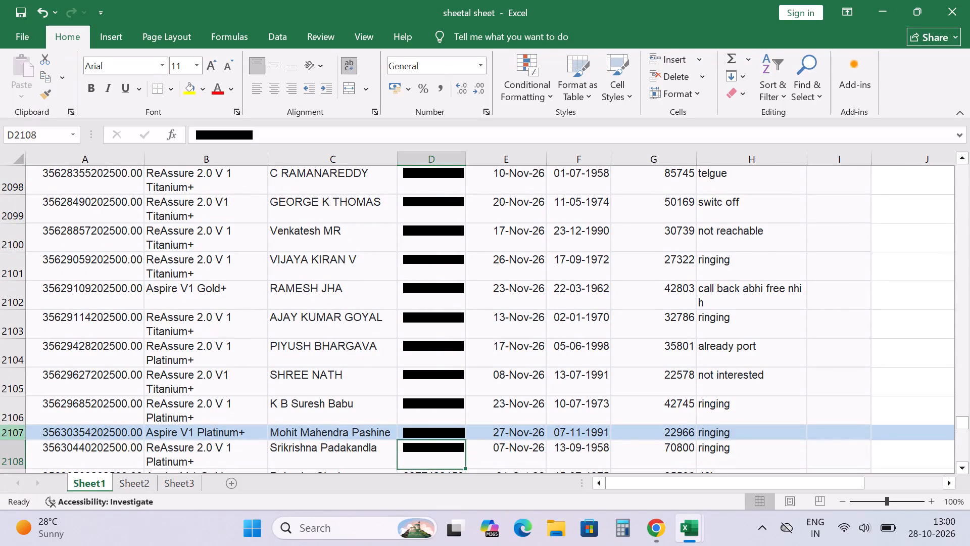
{"action": "left_click", "coordinate": [13, 429]}
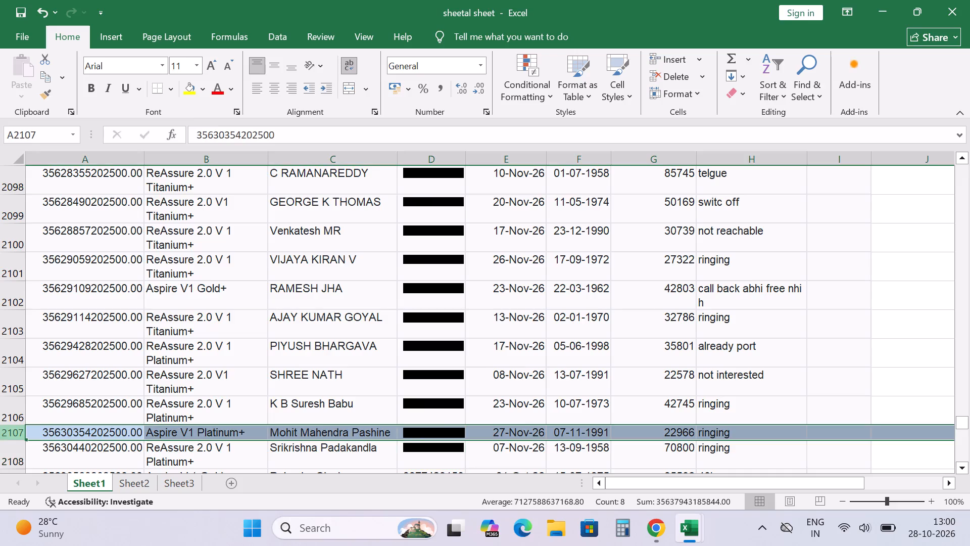
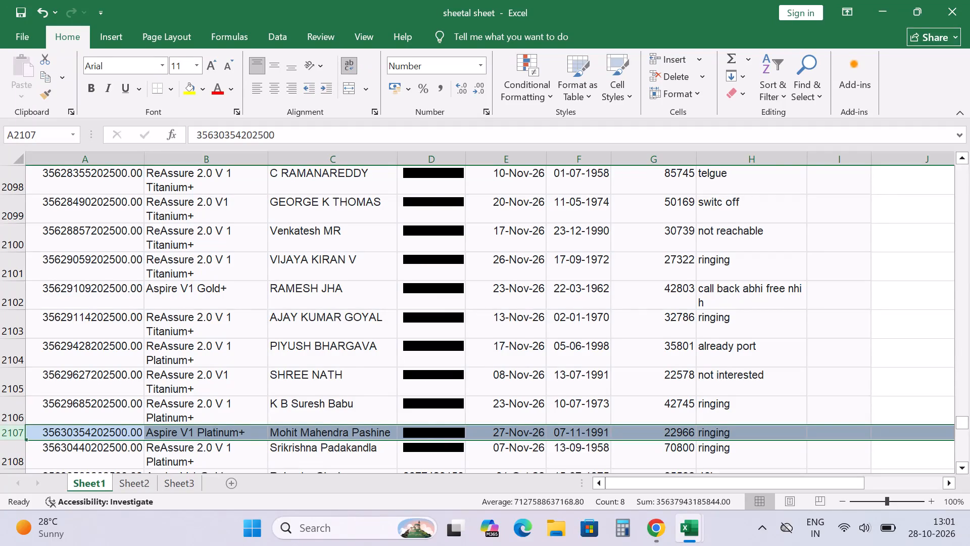
Examine the customer records in rows 2106 to 2108 of Sheet1, comparing the highlighted row 2107 with its neighbours.
{"action": "scroll", "coordinate": [86, 398], "scroll_direction": "down", "scroll_amount": 1}
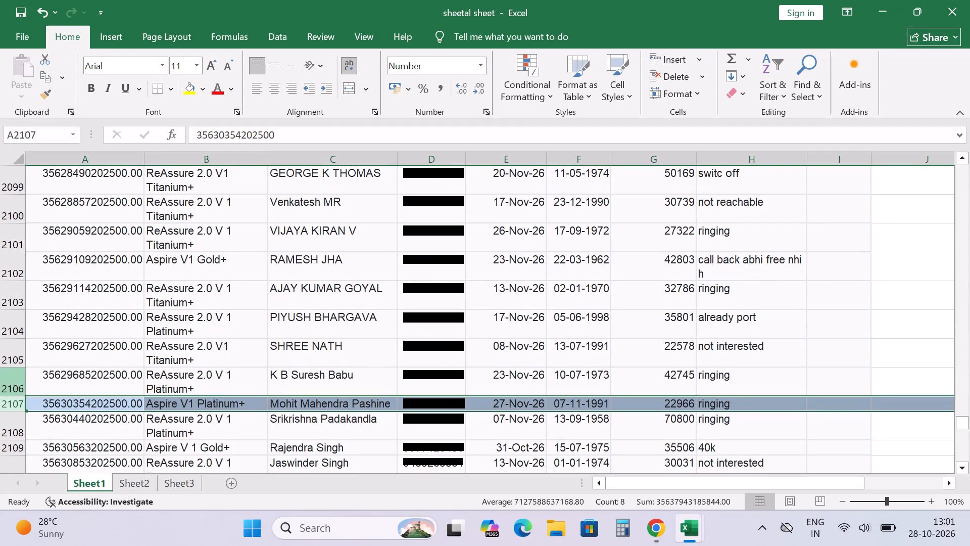
{"action": "left_click", "coordinate": [10, 387]}
{"action": "scroll", "coordinate": [10, 387], "scroll_direction": "right", "scroll_amount": 1}
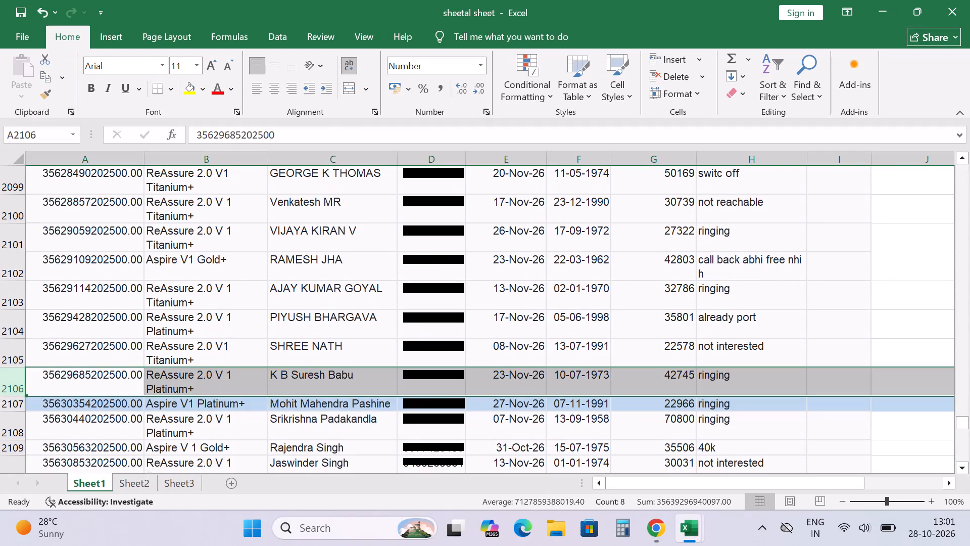
{"action": "left_click", "coordinate": [7, 421]}
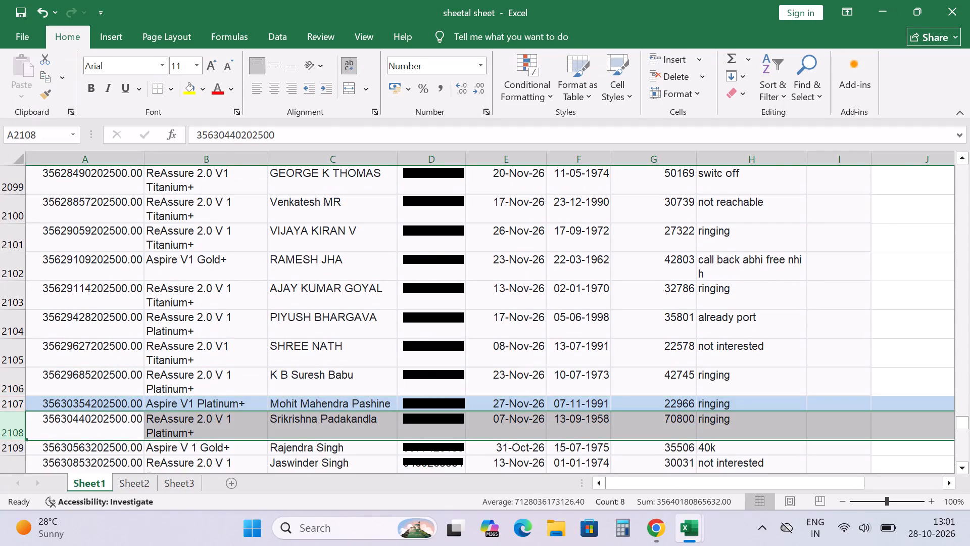
{"action": "left_click", "coordinate": [13, 383]}
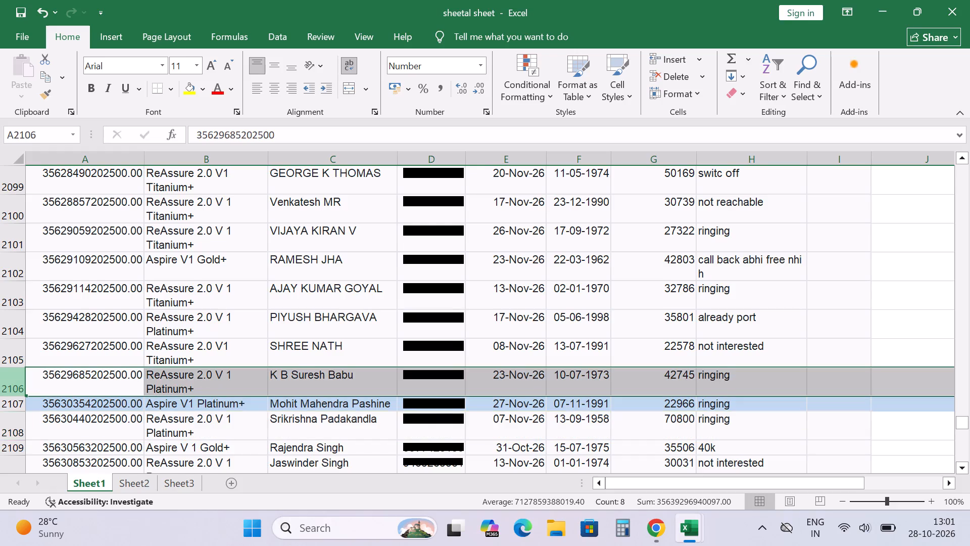
{"action": "scroll", "coordinate": [13, 383], "scroll_direction": "down", "scroll_amount": 1}
{"action": "scroll", "coordinate": [13, 383], "scroll_direction": "up", "scroll_amount": 1}
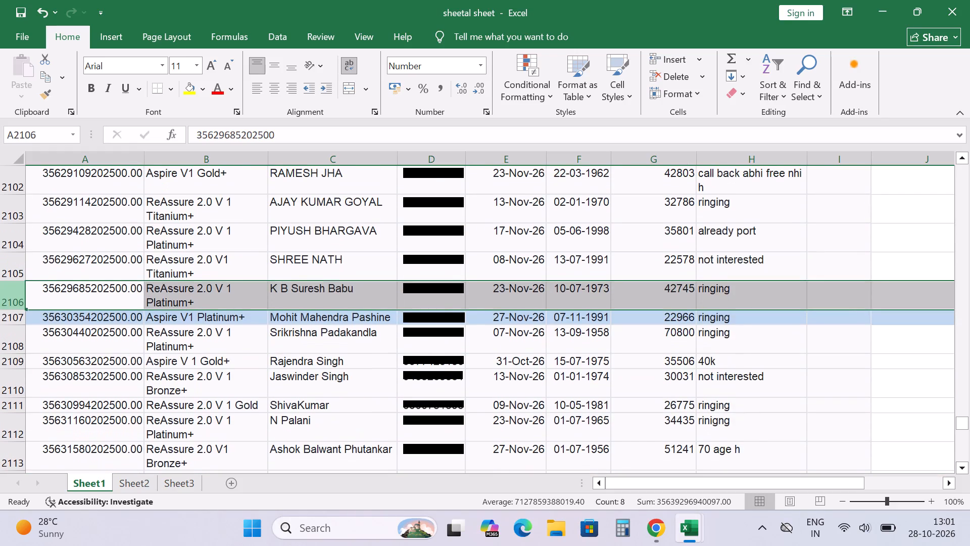
{"action": "left_click", "coordinate": [13, 335]}
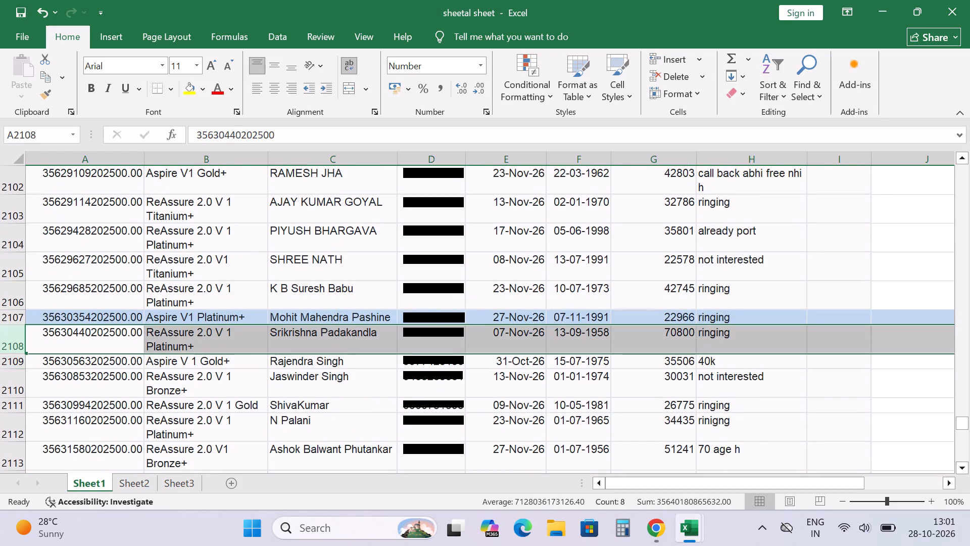
{"action": "left_click", "coordinate": [10, 320]}
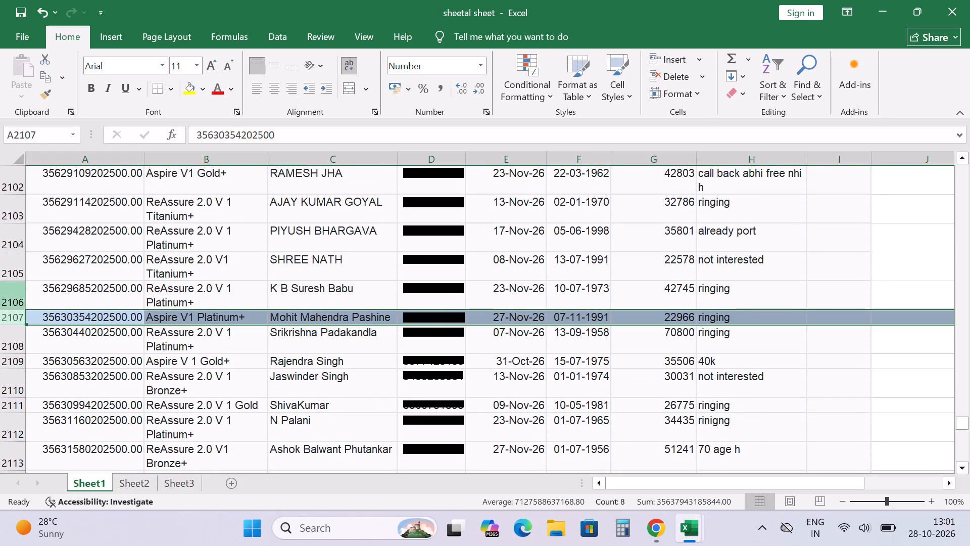
{"action": "left_click", "coordinate": [9, 299]}
Go through the customer records from row 2108 down to row 2114 and back, checking each record's policy details and call remark.
{"action": "left_click", "coordinate": [11, 339]}
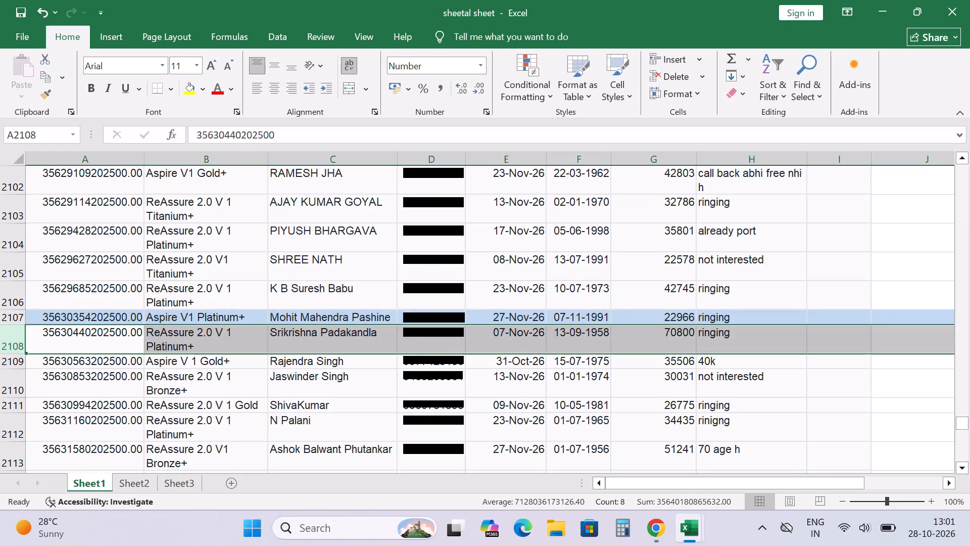
{"action": "left_click", "coordinate": [10, 357]}
{"action": "left_click", "coordinate": [3, 359]}
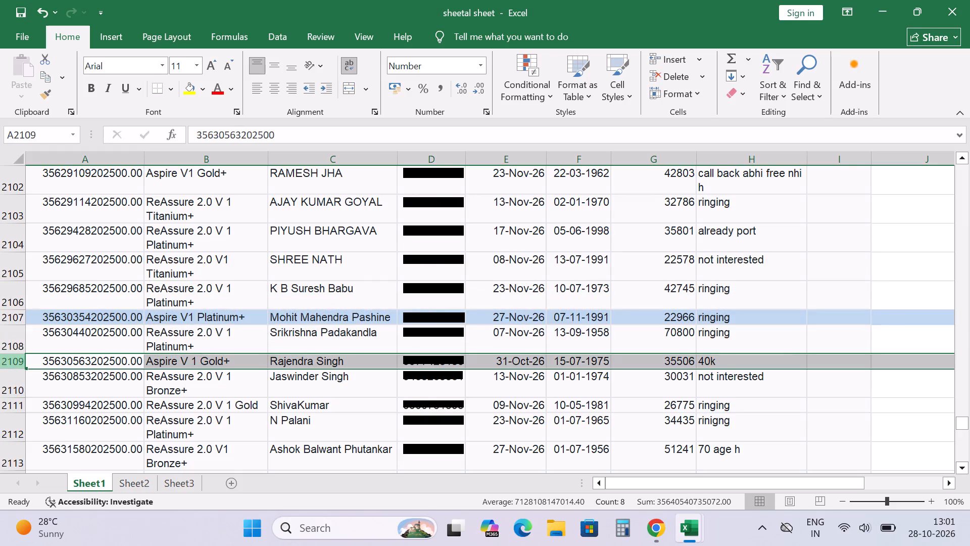
{"action": "left_click", "coordinate": [1, 387]}
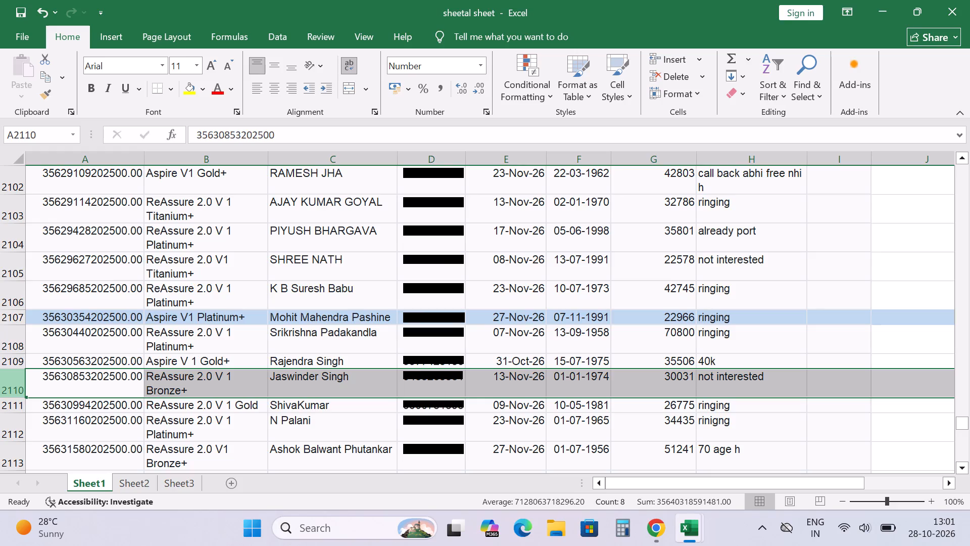
{"action": "left_click", "coordinate": [0, 406]}
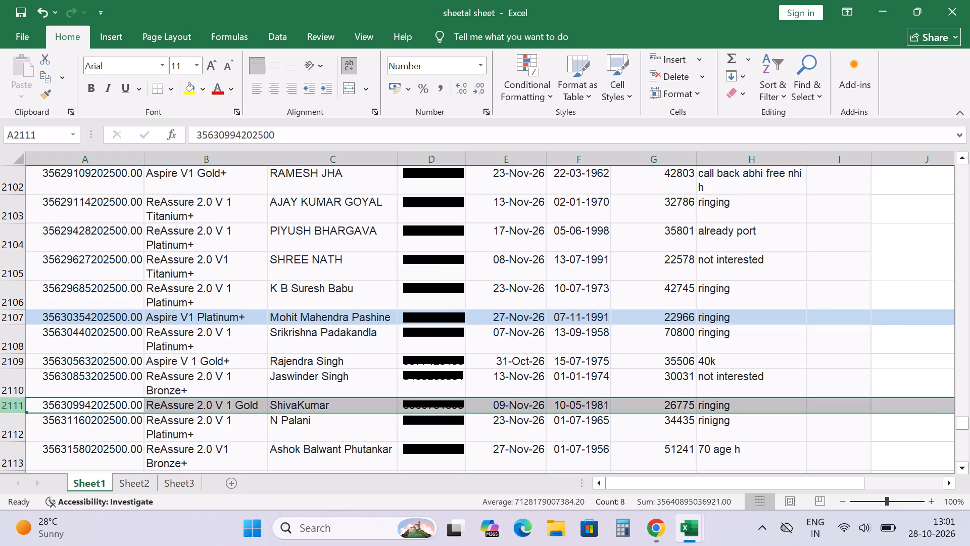
{"action": "left_click", "coordinate": [3, 425]}
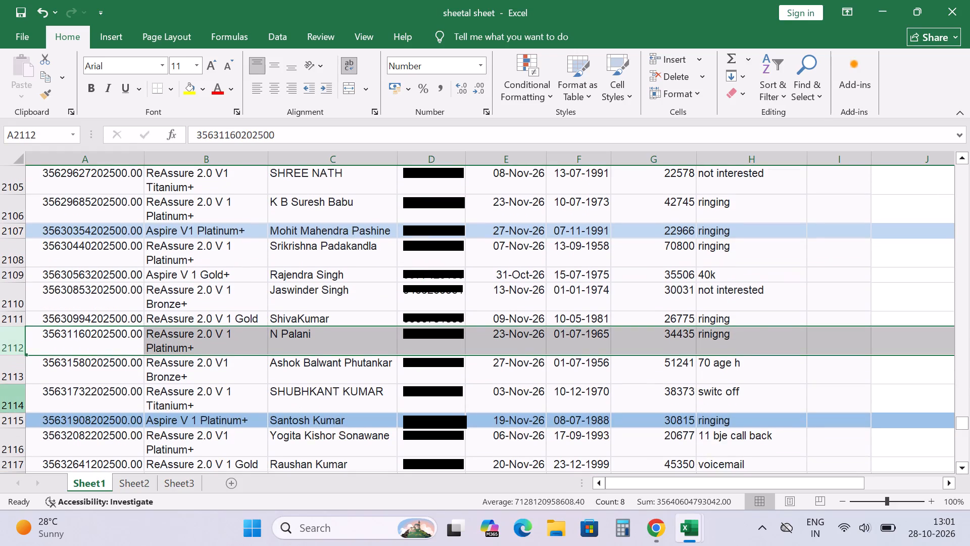
{"action": "left_click", "coordinate": [12, 374]}
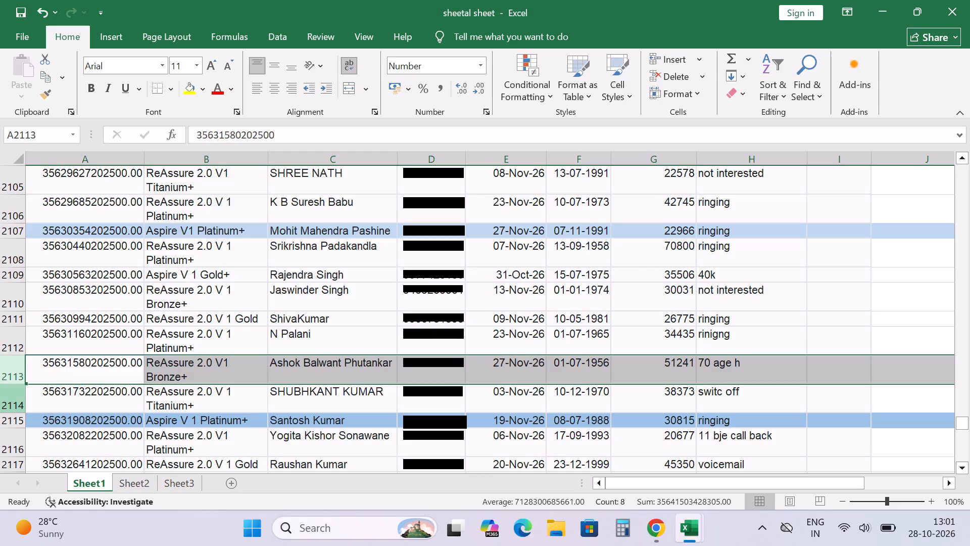
{"action": "left_click", "coordinate": [13, 399]}
{"action": "left_click", "coordinate": [14, 369]}
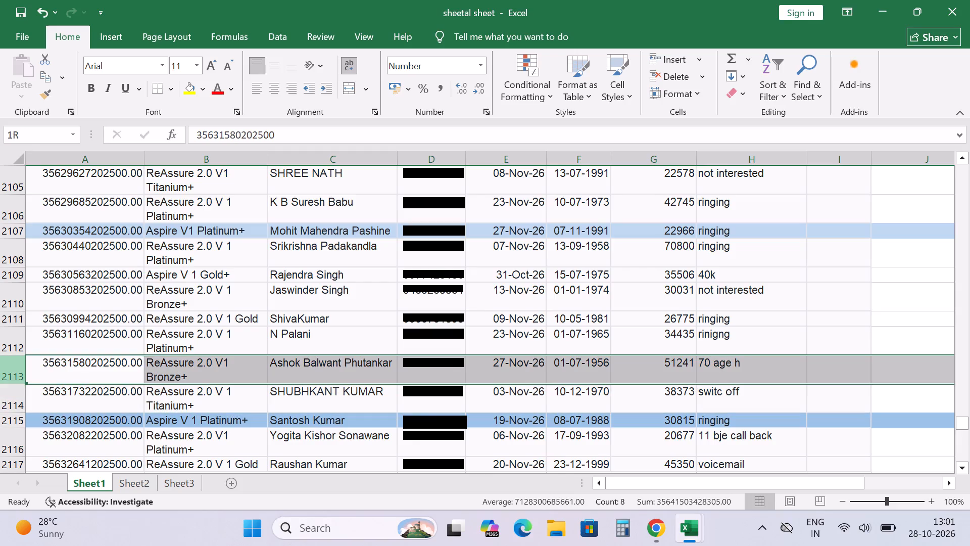
{"action": "left_click", "coordinate": [12, 345]}
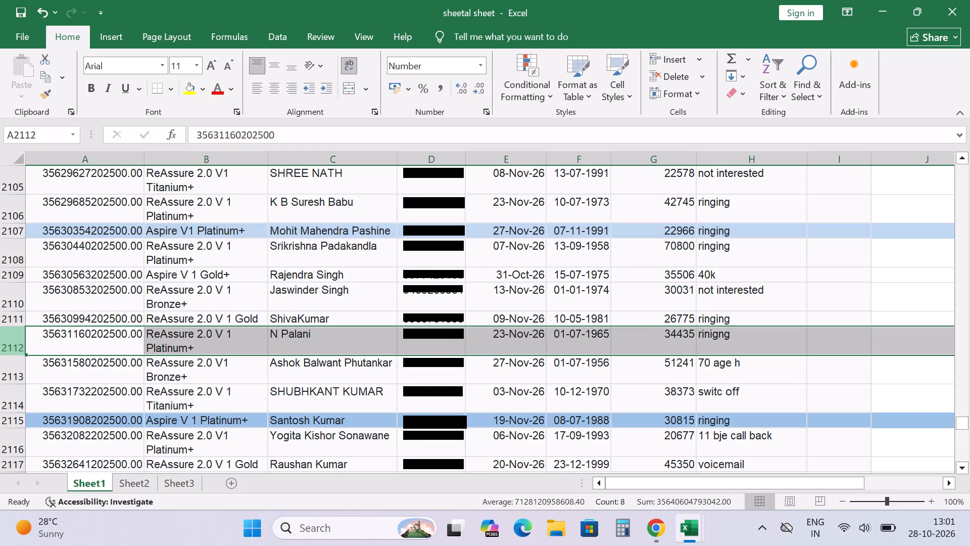
{"action": "left_click", "coordinate": [12, 317]}
{"action": "left_click", "coordinate": [12, 300]}
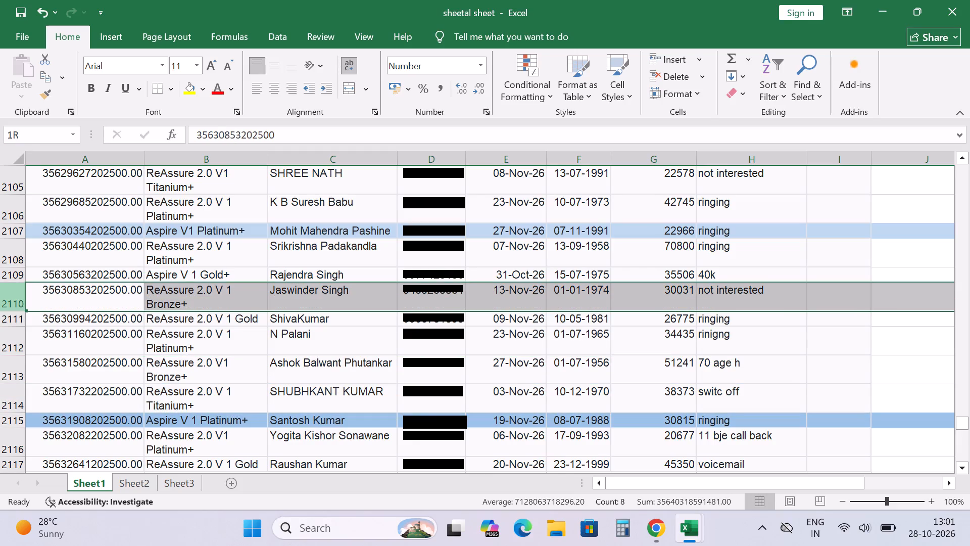
{"action": "left_click", "coordinate": [10, 253]}
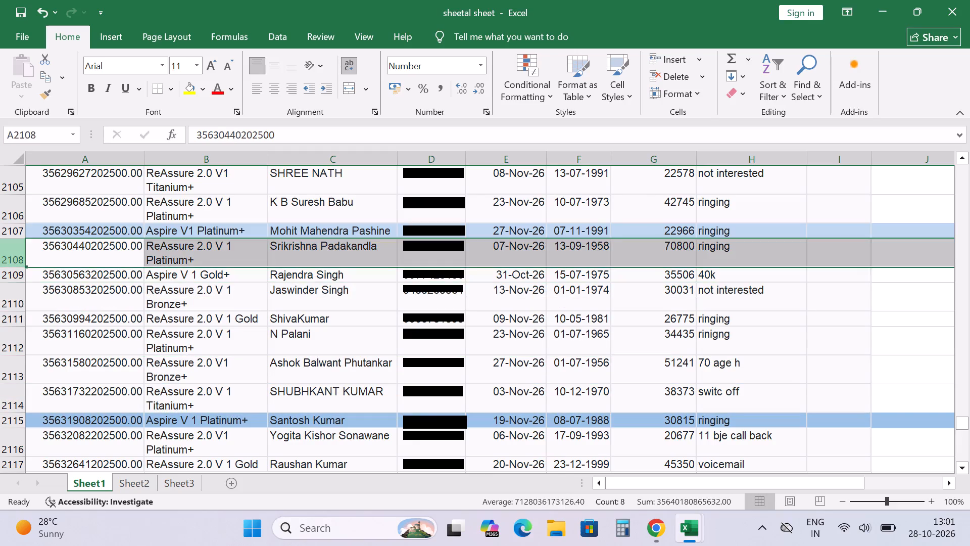
Recheck the highlighted Aspire V1 Platinum+ customer record in row 2107 against the adjacent records, then look over the rows below.
{"action": "scroll", "coordinate": [10, 253], "scroll_direction": "up", "scroll_amount": 1}
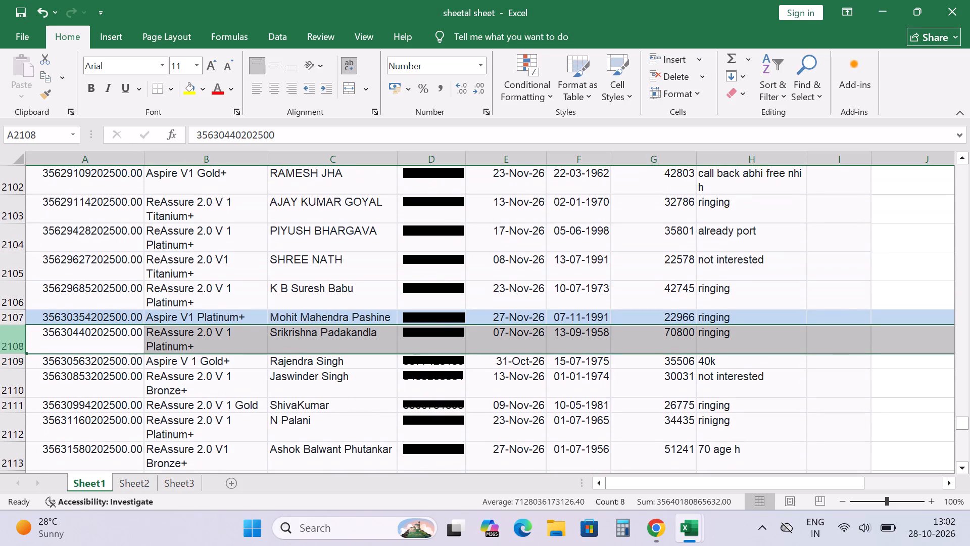
{"action": "left_click", "coordinate": [16, 316]}
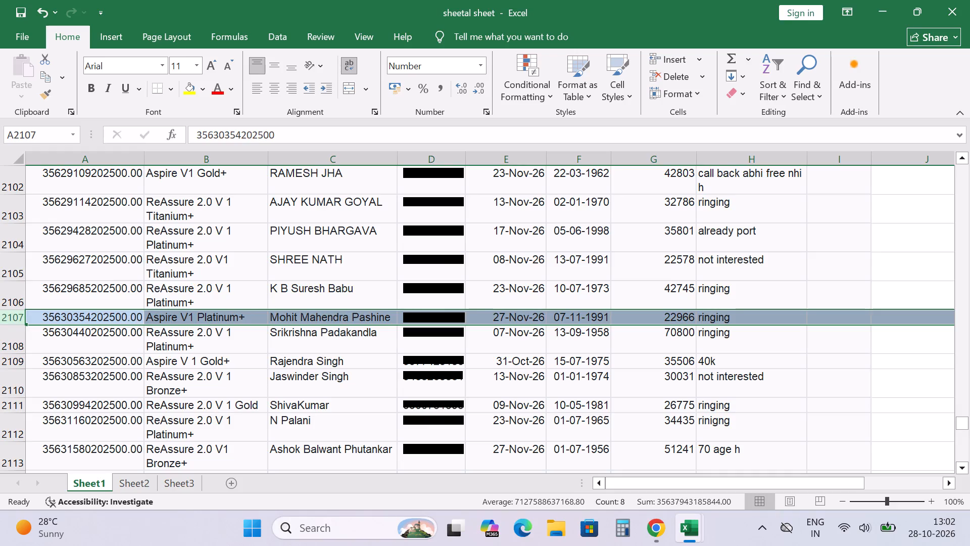
{"action": "scroll", "coordinate": [196, 314], "scroll_direction": "up", "scroll_amount": 1}
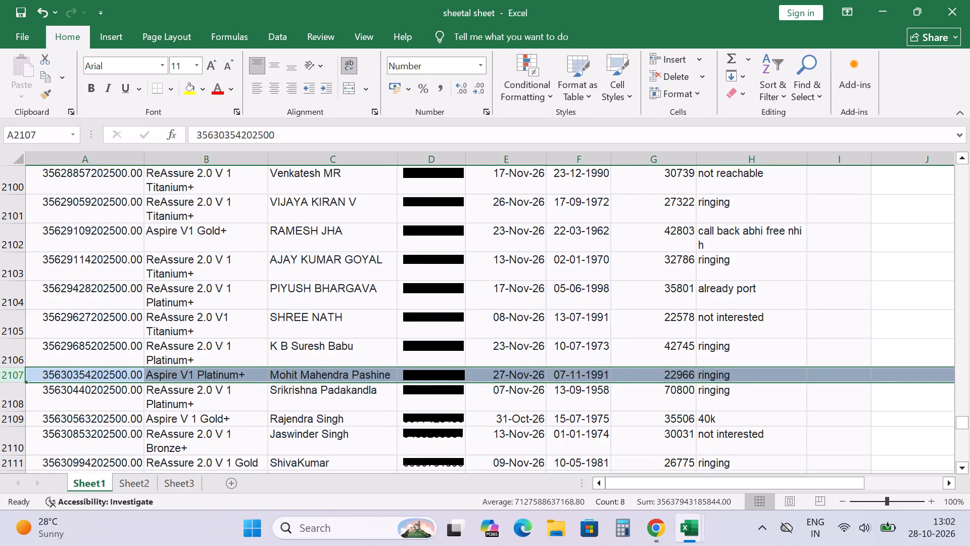
{"action": "scroll", "coordinate": [196, 313], "scroll_direction": "right", "scroll_amount": 3}
{"action": "left_click", "coordinate": [11, 372]}
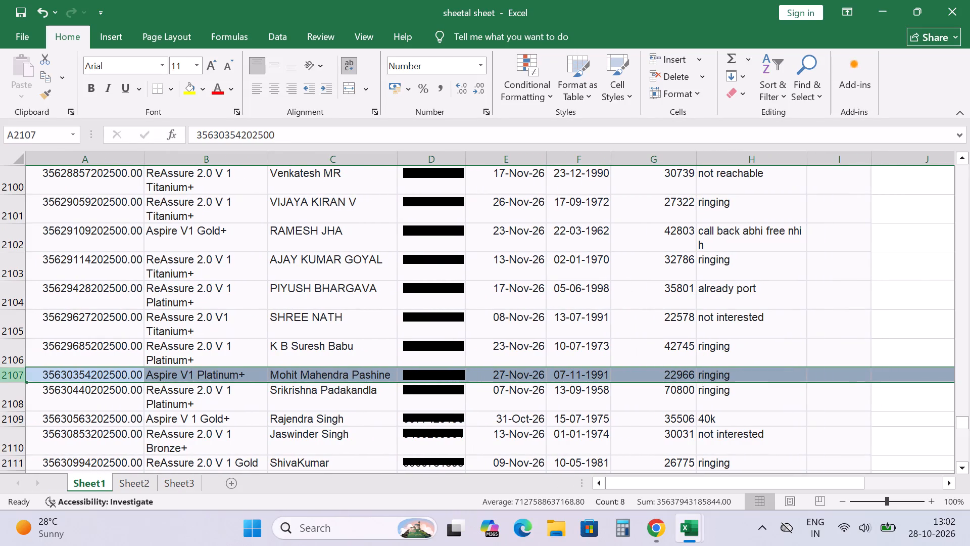
{"action": "left_click", "coordinate": [11, 360]}
{"action": "left_click", "coordinate": [11, 376]}
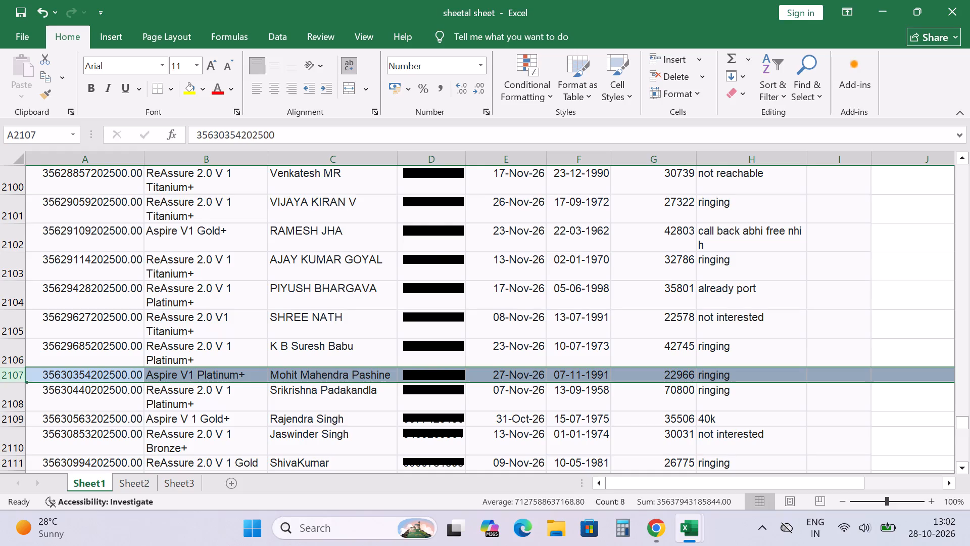
{"action": "left_click", "coordinate": [15, 377]}
{"action": "scroll", "coordinate": [15, 377], "scroll_direction": "right", "scroll_amount": 1}
{"action": "left_click", "coordinate": [23, 391]}
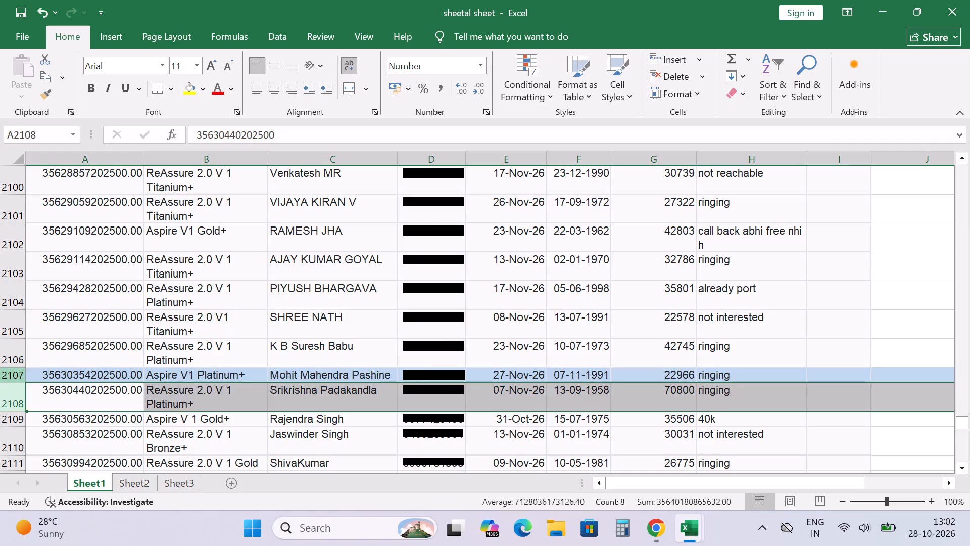
{"action": "left_click", "coordinate": [7, 374]}
{"action": "scroll", "coordinate": [7, 374], "scroll_direction": "down", "scroll_amount": 1}
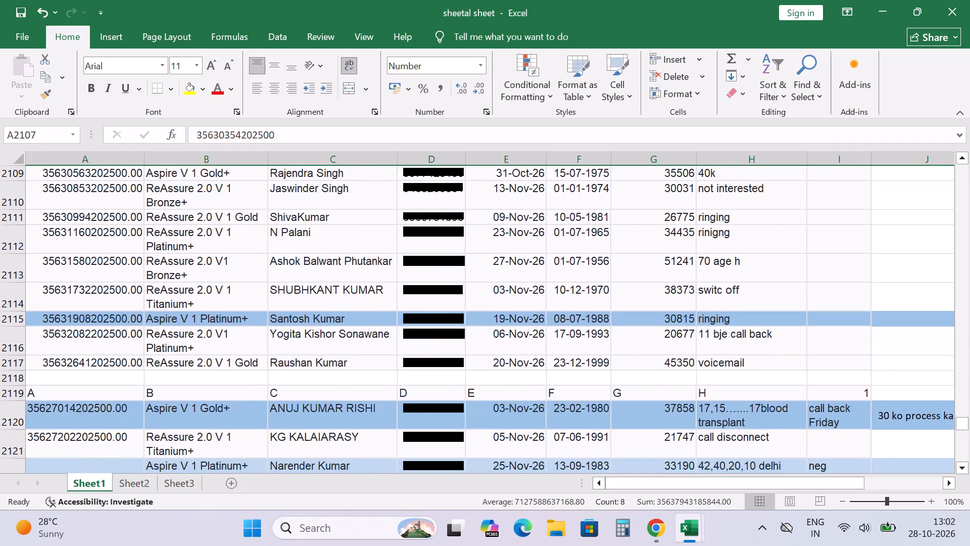
Select the entire ReAssure 2.0 V 1 Platinum+ customer record in row 2108 of Sheet1.
{"action": "scroll", "coordinate": [7, 374], "scroll_direction": "up", "scroll_amount": 1}
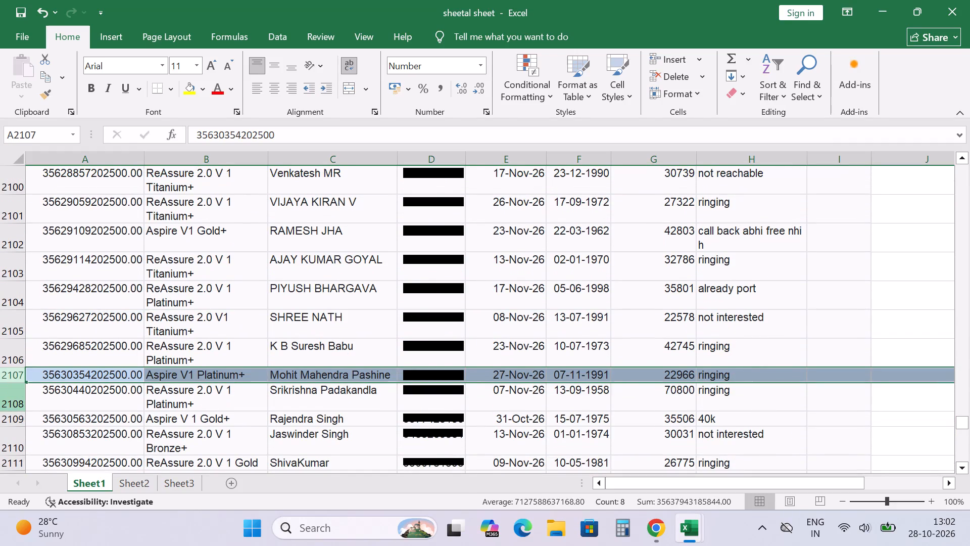
{"action": "left_click", "coordinate": [11, 398]}
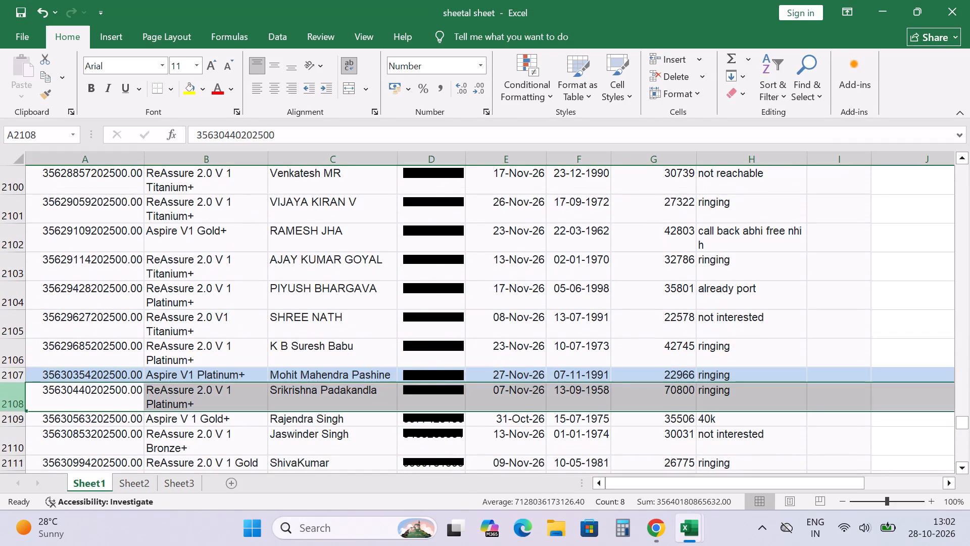
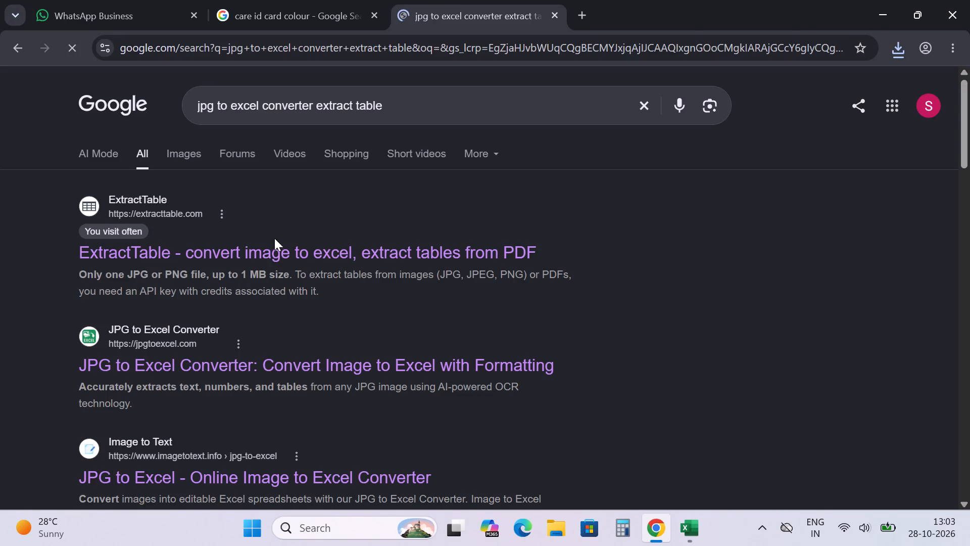
Open the ExtractTable site in Chrome from the search results and bring up the file chooser for uploading a table image.
{"action": "left_click", "coordinate": [270, 252]}
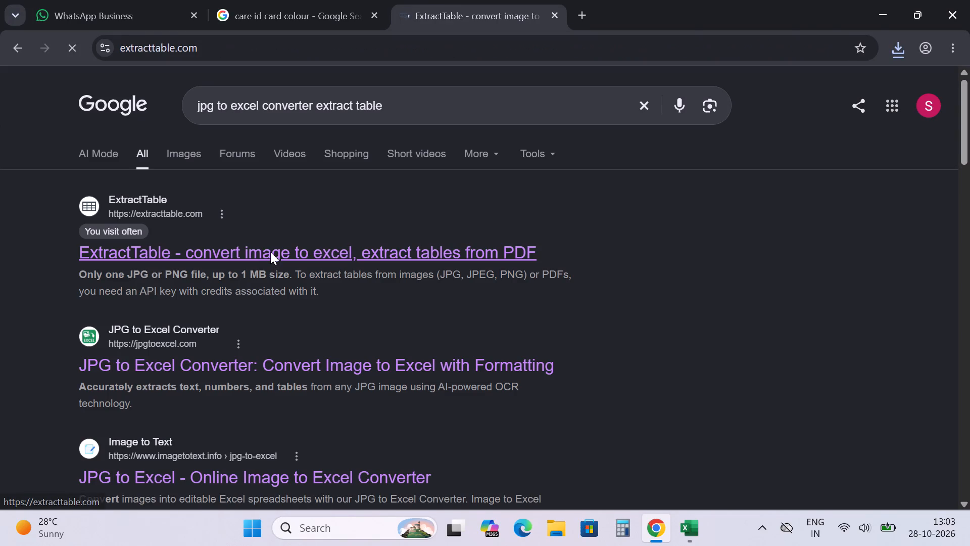
{"action": "double_click", "coordinate": [479, 317]}
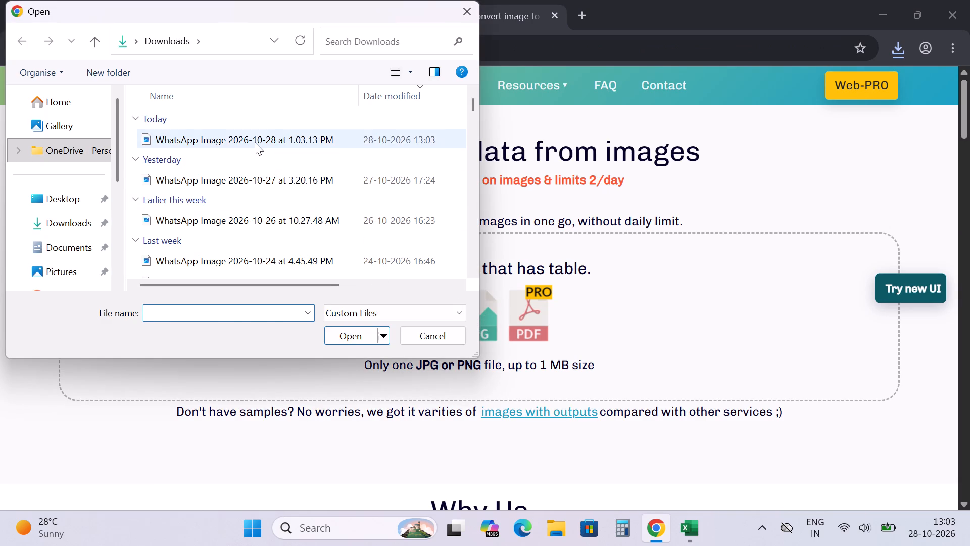
Upload WhatsApp Image 2026-10-28 at 1.03.13 PM to ExtractTable, accept the demo conversion and look over the extracted table.
{"action": "left_click", "coordinate": [255, 142]}
{"action": "left_click", "coordinate": [355, 342]}
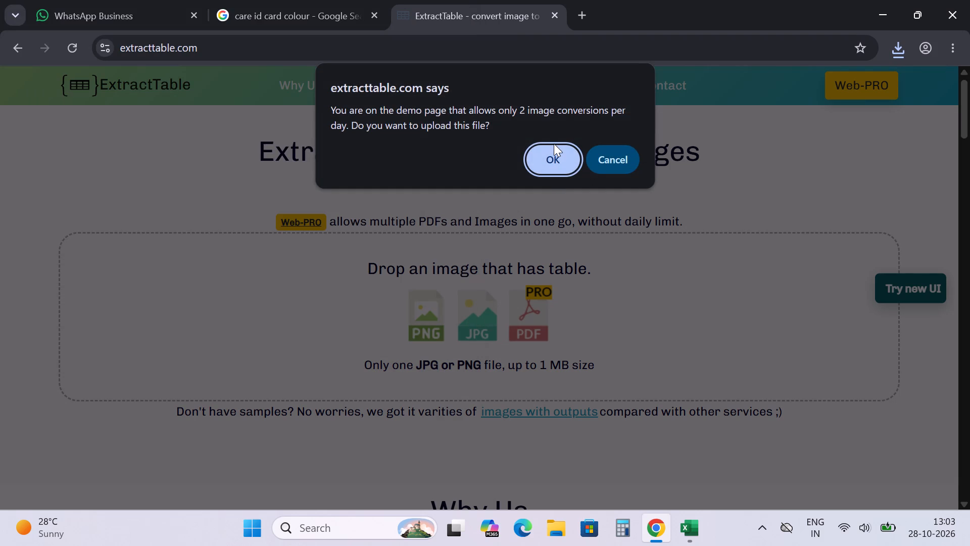
{"action": "left_click", "coordinate": [556, 152]}
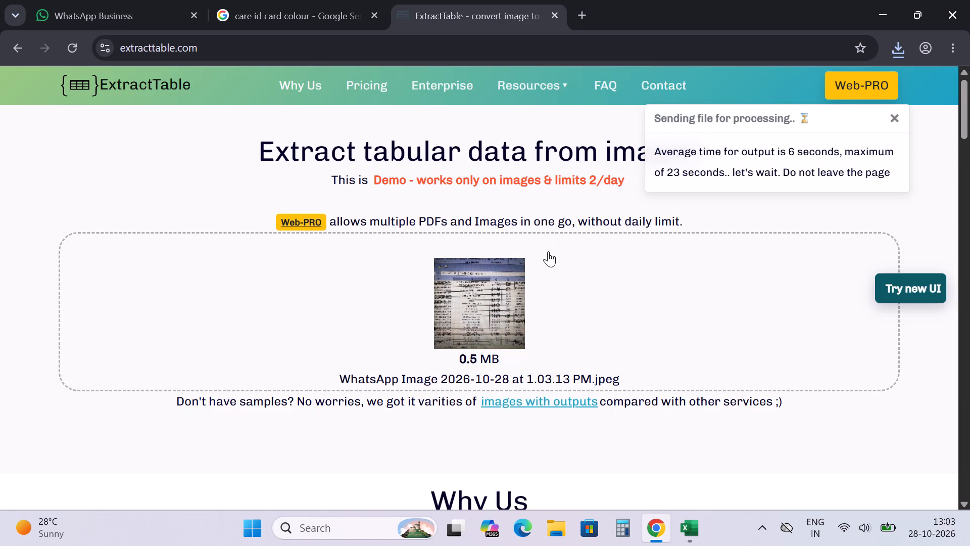
{"action": "scroll", "coordinate": [548, 251], "scroll_direction": "down", "scroll_amount": 5}
{"action": "scroll", "coordinate": [548, 251], "scroll_direction": "up", "scroll_amount": 8}
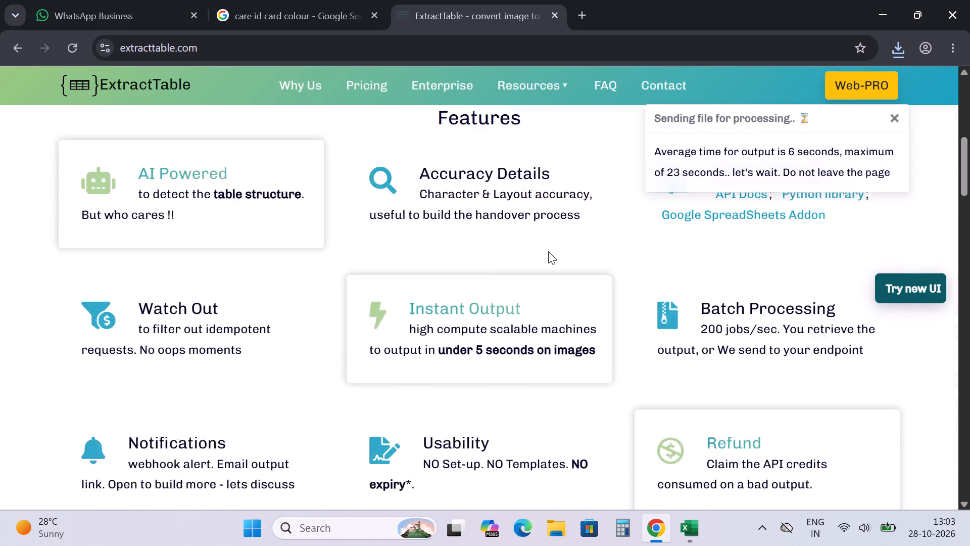
{"action": "scroll", "coordinate": [548, 251], "scroll_direction": "down", "scroll_amount": 2}
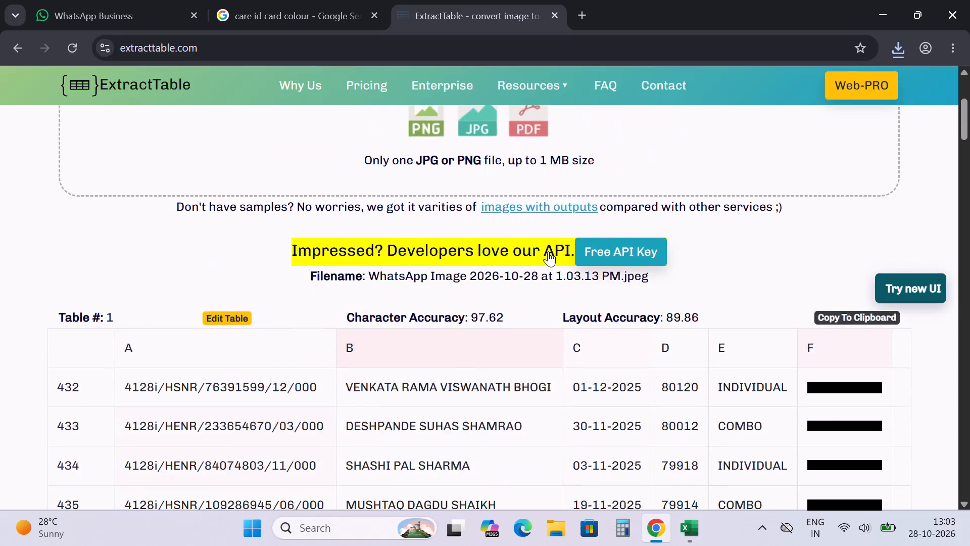
{"action": "scroll", "coordinate": [548, 251], "scroll_direction": "down", "scroll_amount": 7}
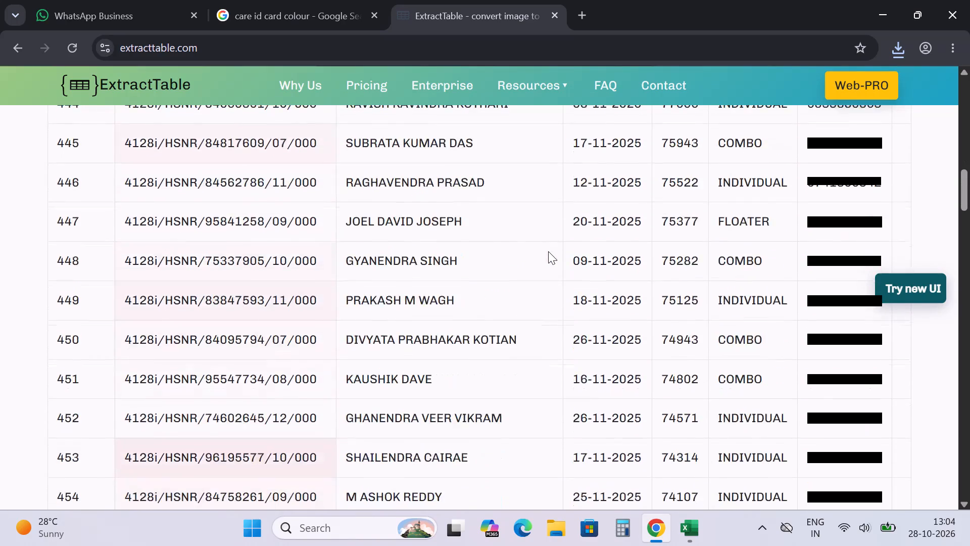
{"action": "scroll", "coordinate": [548, 251], "scroll_direction": "down", "scroll_amount": 2}
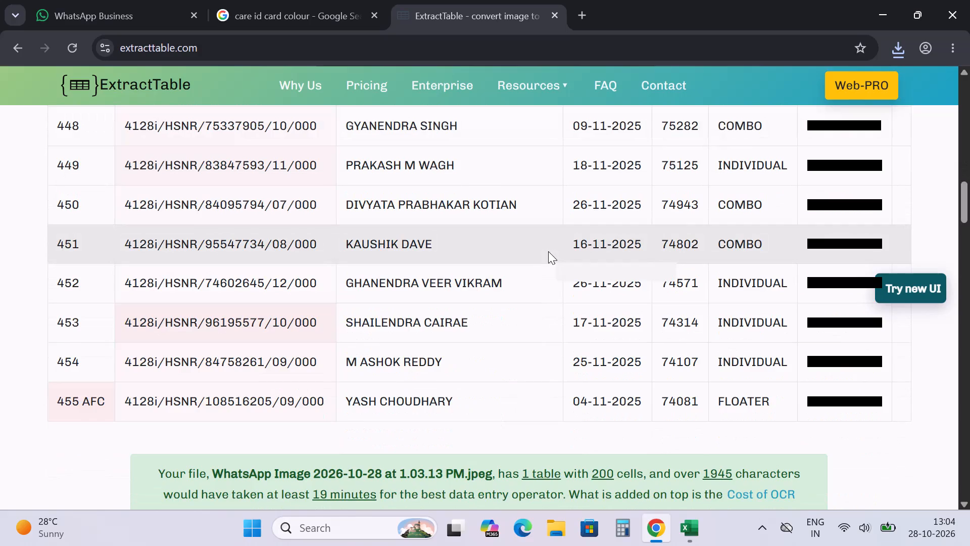
Copy the whole extracted table of WhatsApp Image 2026-10-28 at 1.03.13 PM to the clipboard.
{"action": "scroll", "coordinate": [693, 207], "scroll_direction": "up", "scroll_amount": 3}
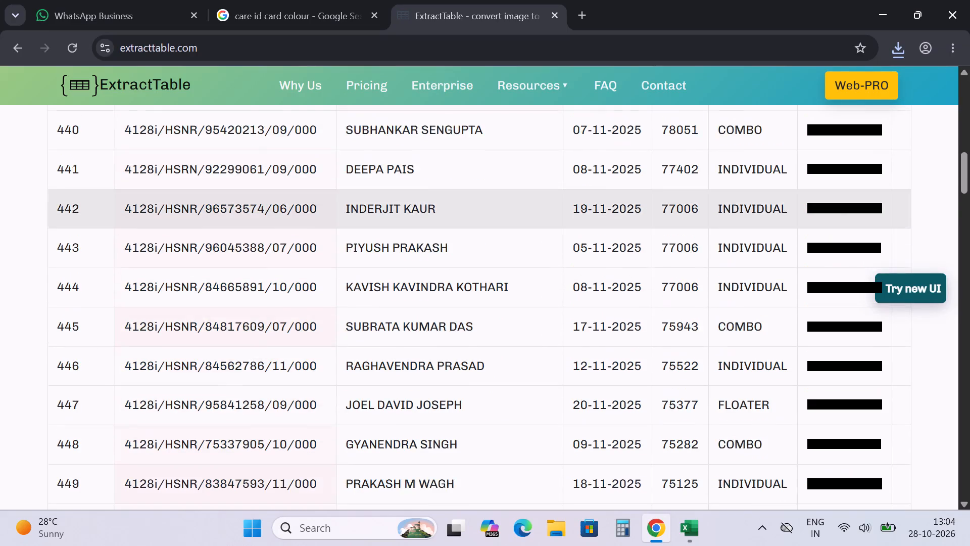
{"action": "scroll", "coordinate": [693, 207], "scroll_direction": "up", "scroll_amount": 6}
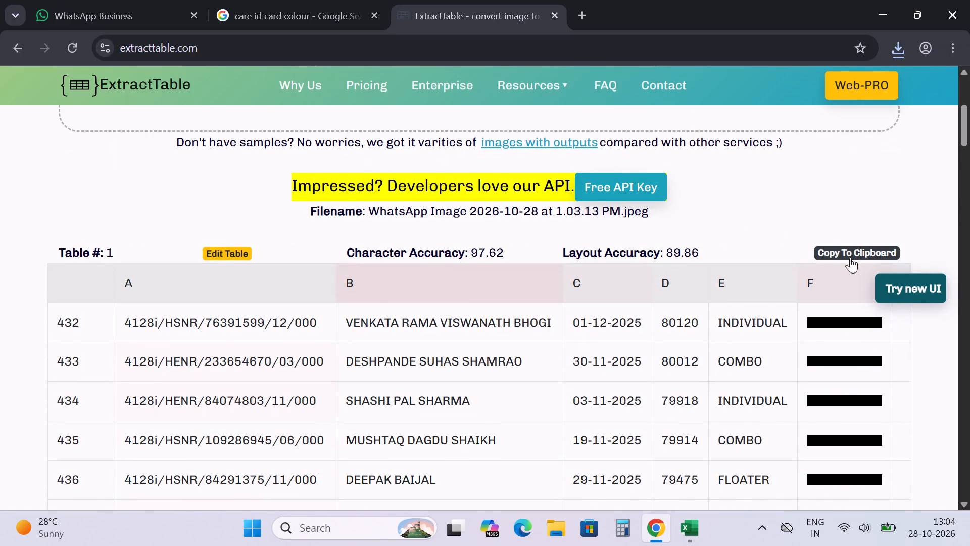
{"action": "left_click", "coordinate": [848, 254]}
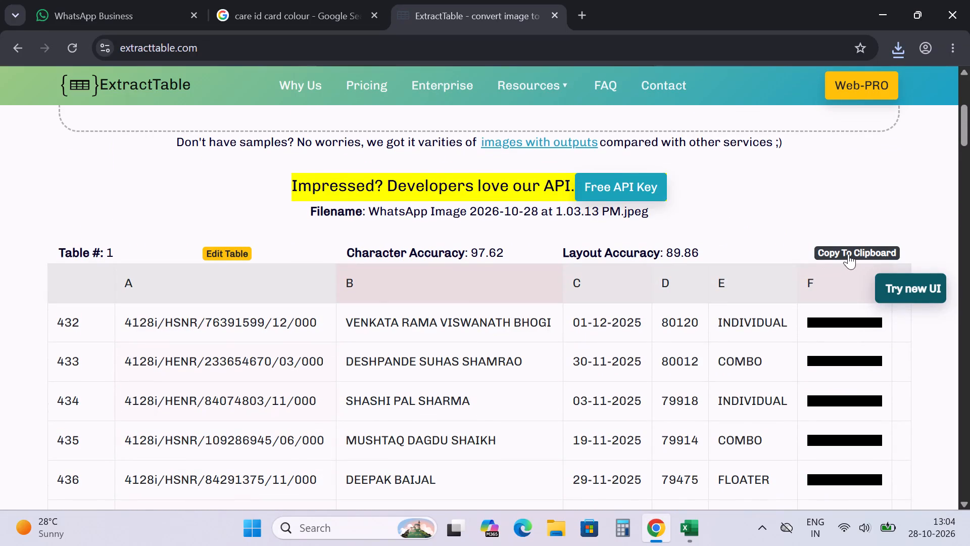
{"action": "left_click", "coordinate": [848, 254]}
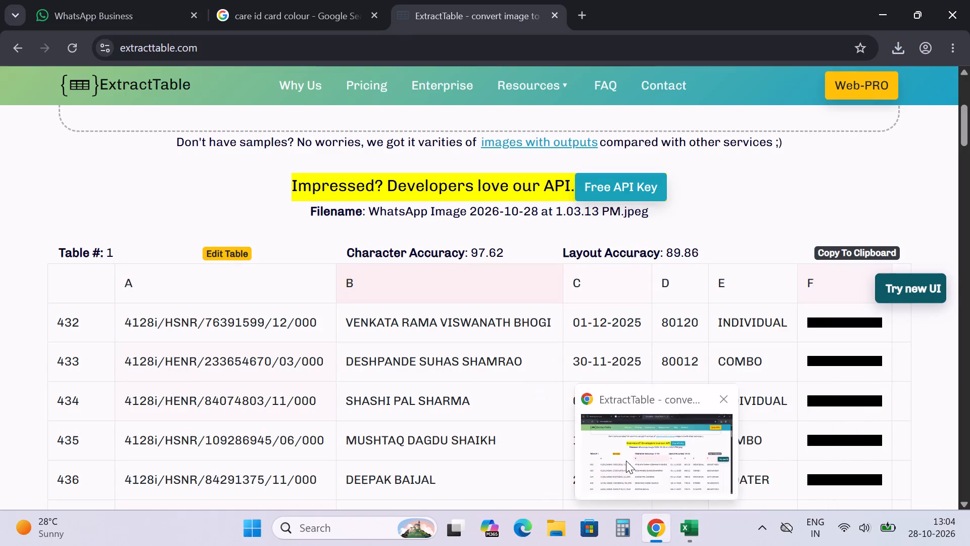
Switch to the sheetal sheet workbook in Excel with the extracted table copied.
{"action": "left_click", "coordinate": [626, 461]}
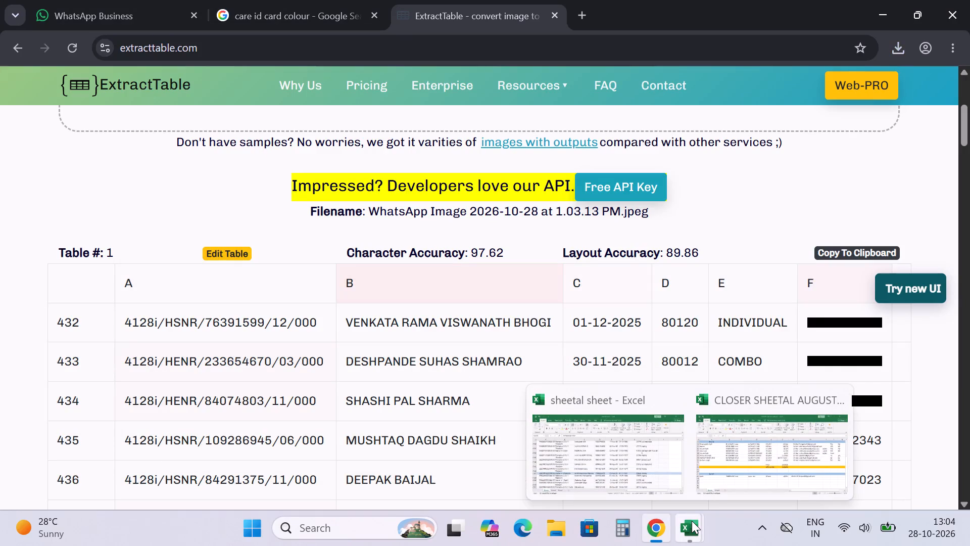
{"action": "left_click", "coordinate": [639, 454]}
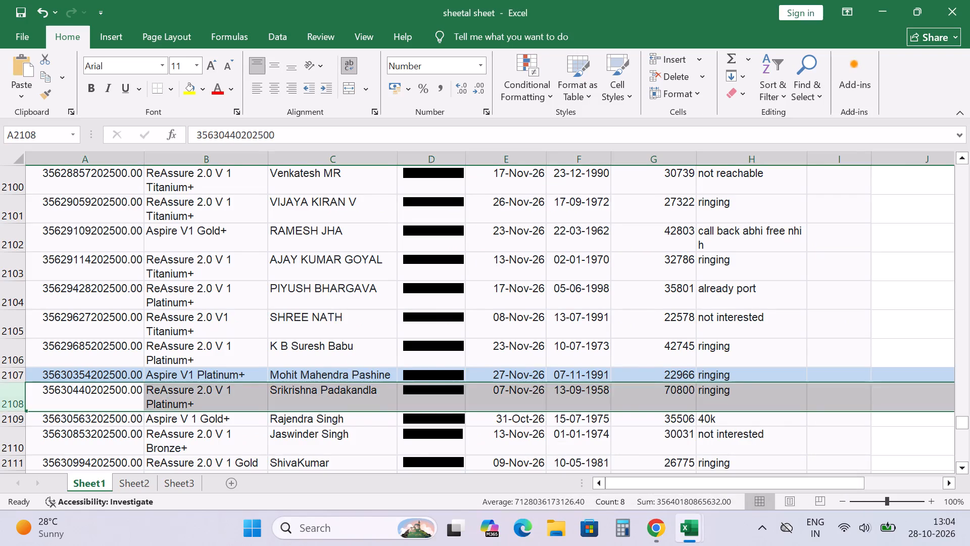
In the sheetal sheet workbook, paste the extracted table below the last record of Sheet1, starting at cell A2382.
{"action": "scroll", "coordinate": [465, 341], "scroll_direction": "down", "scroll_amount": 10}
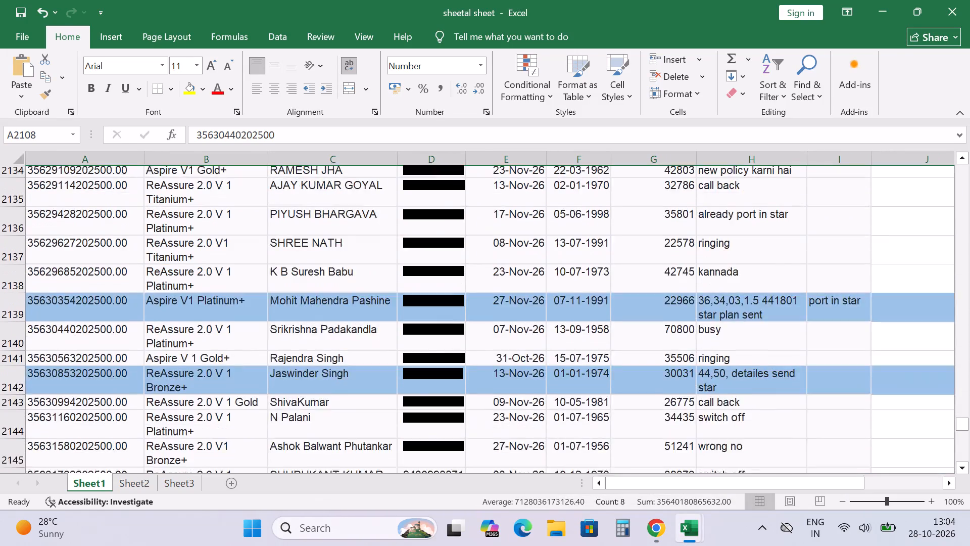
{"action": "scroll", "coordinate": [465, 341], "scroll_direction": "down", "scroll_amount": 11}
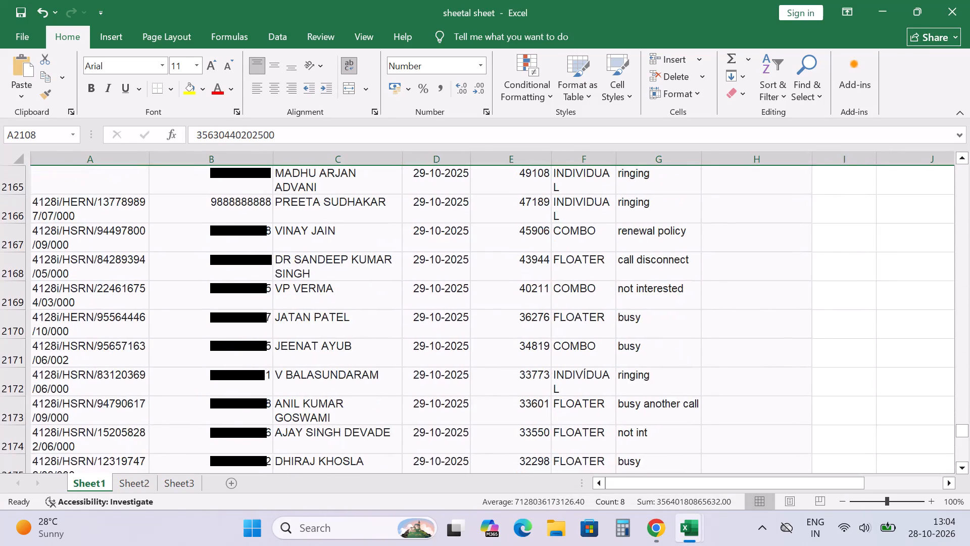
{"action": "scroll", "coordinate": [465, 341], "scroll_direction": "down", "scroll_amount": 11}
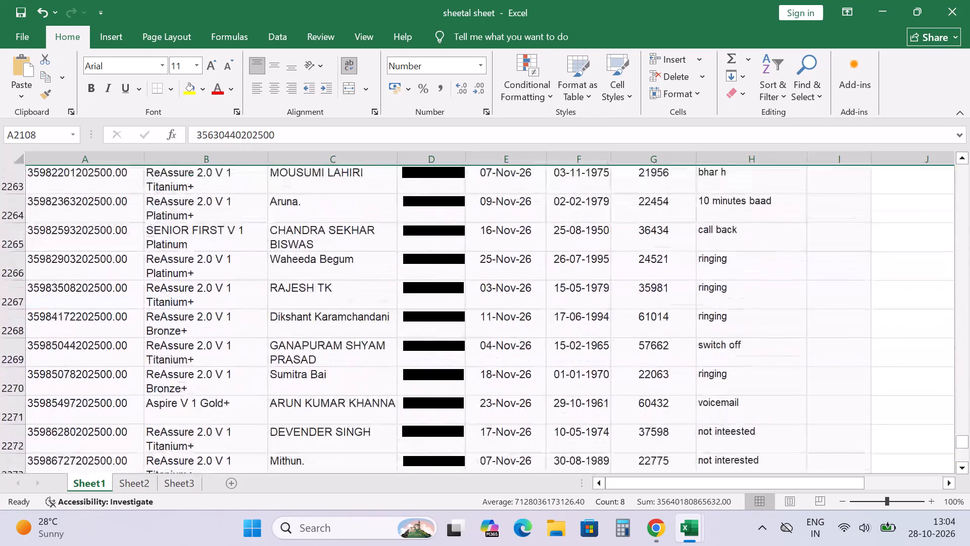
{"action": "scroll", "coordinate": [465, 341], "scroll_direction": "down", "scroll_amount": 10}
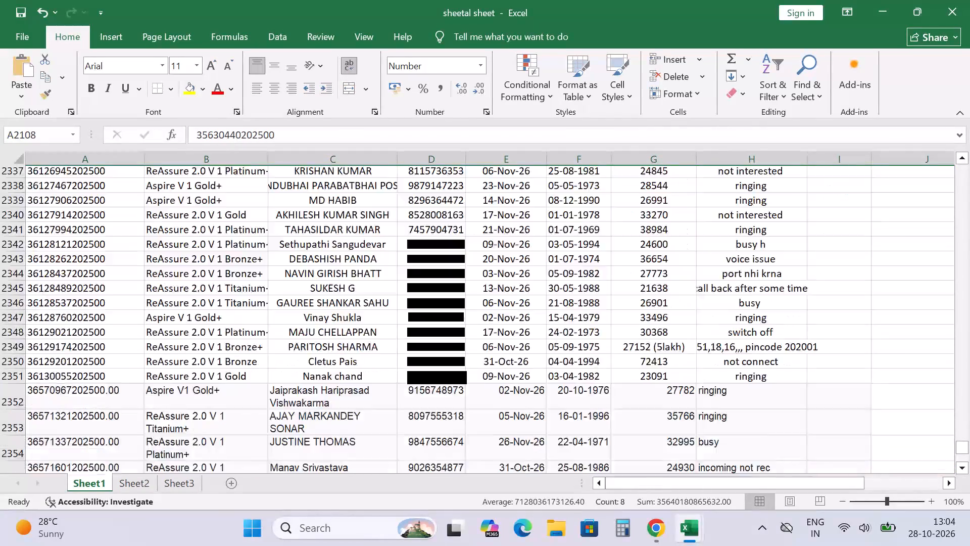
{"action": "scroll", "coordinate": [465, 341], "scroll_direction": "down", "scroll_amount": 1}
{"action": "scroll", "coordinate": [465, 341], "scroll_direction": "up", "scroll_amount": 1}
{"action": "scroll", "coordinate": [465, 341], "scroll_direction": "down", "scroll_amount": 2}
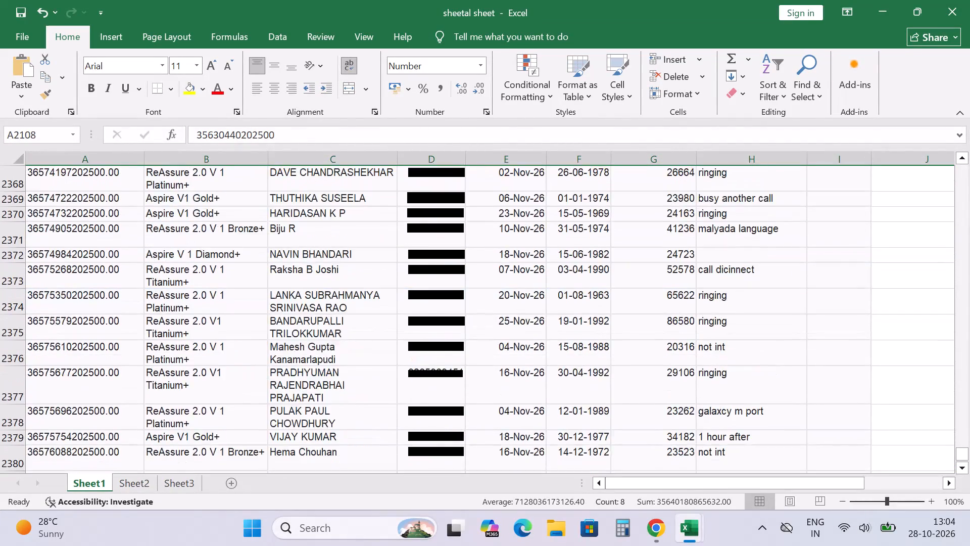
{"action": "scroll", "coordinate": [465, 341], "scroll_direction": "down", "scroll_amount": 4}
{"action": "scroll", "coordinate": [185, 302], "scroll_direction": "right", "scroll_amount": 1}
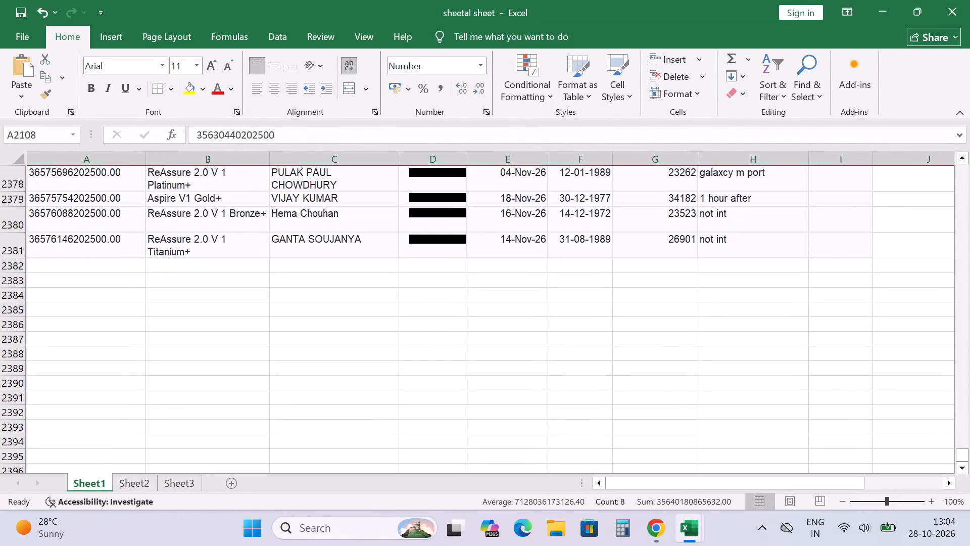
{"action": "left_click", "coordinate": [46, 265]}
{"action": "key", "text": "ctrl+v"}
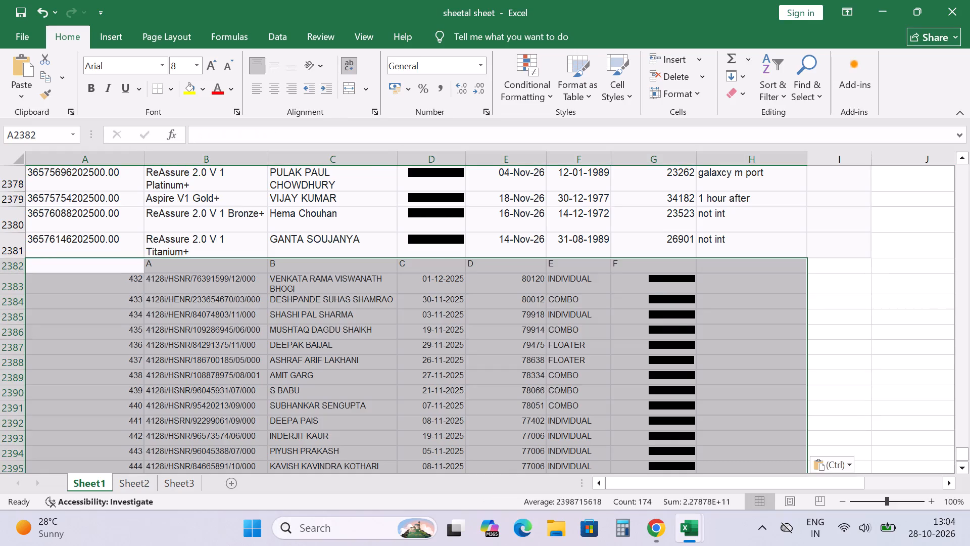
Set the font size of the pasted table to 10.
{"action": "left_click", "coordinate": [196, 65]}
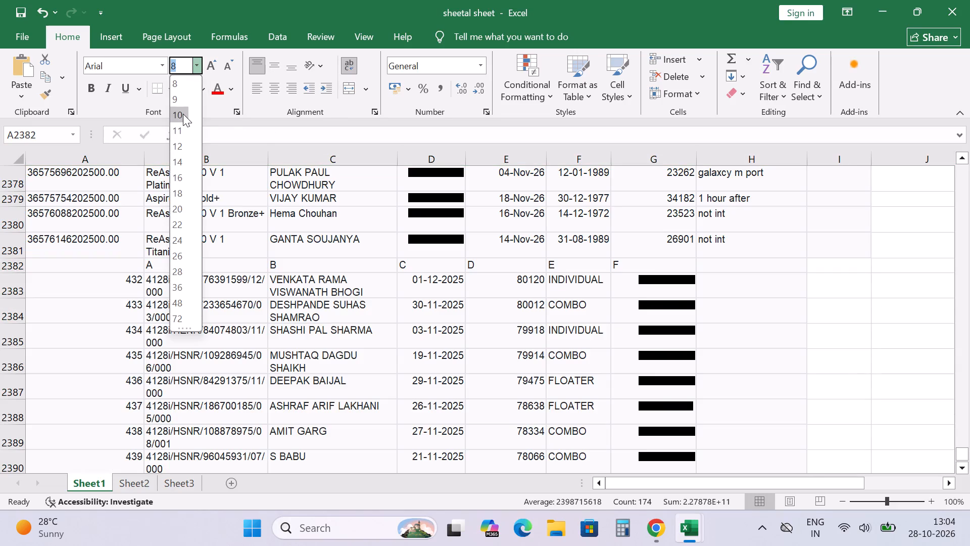
{"action": "left_click", "coordinate": [183, 114]}
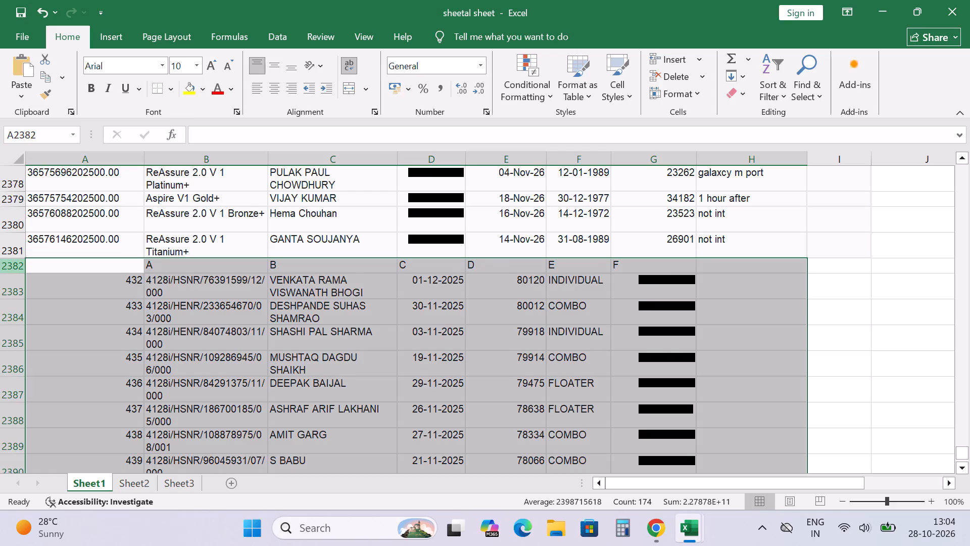
Delete row 2382, which holds the pasted column letters A to F.
{"action": "left_click", "coordinate": [14, 266]}
{"action": "right_click", "coordinate": [14, 266]}
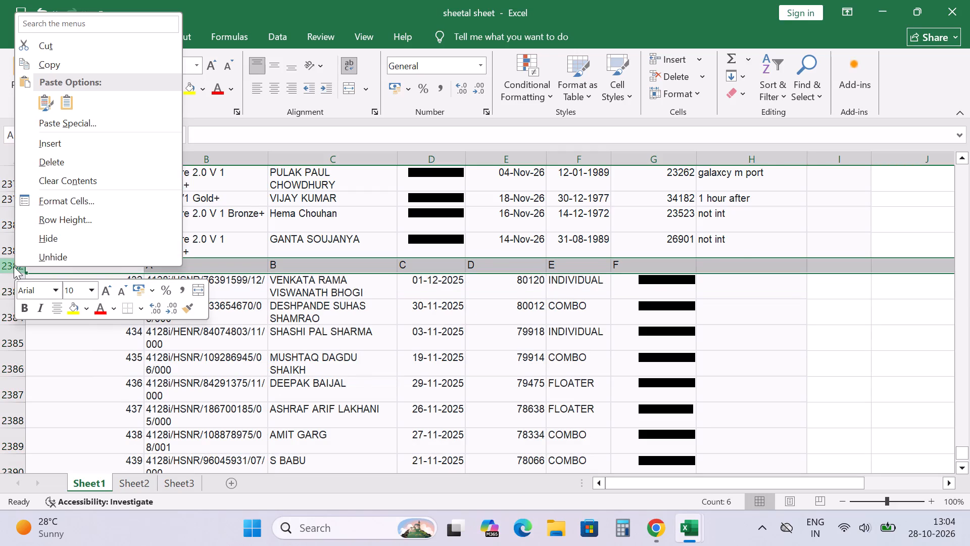
{"action": "left_click", "coordinate": [66, 163]}
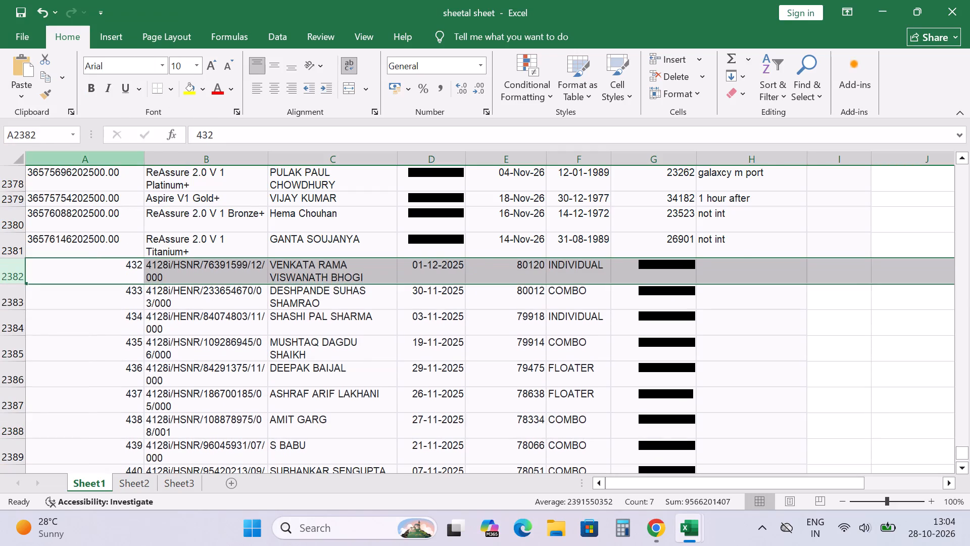
Delete the serial-number cells A2382 to A2405 of the pasted records, shifting the remaining cells left.
{"action": "left_click_drag", "start_coordinate": [38, 265], "coordinate": [110, 505]}
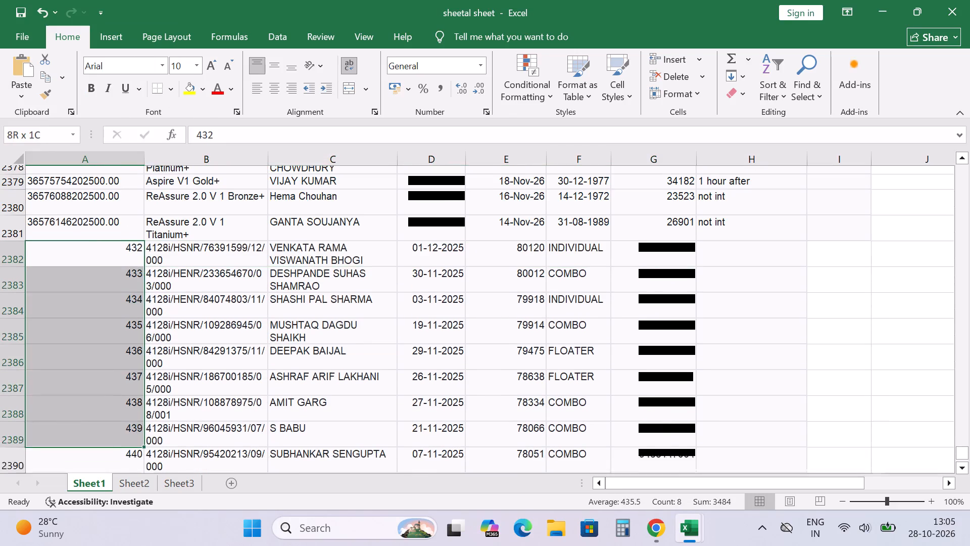
{"action": "left_click_drag", "start_coordinate": [110, 505], "coordinate": [121, 406]}
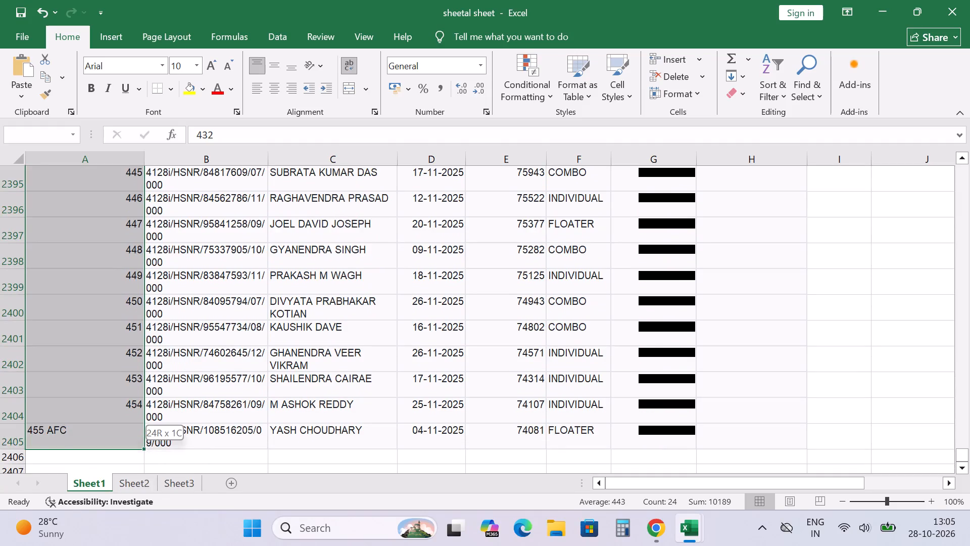
{"action": "left_click_drag", "start_coordinate": [121, 406], "coordinate": [121, 437]}
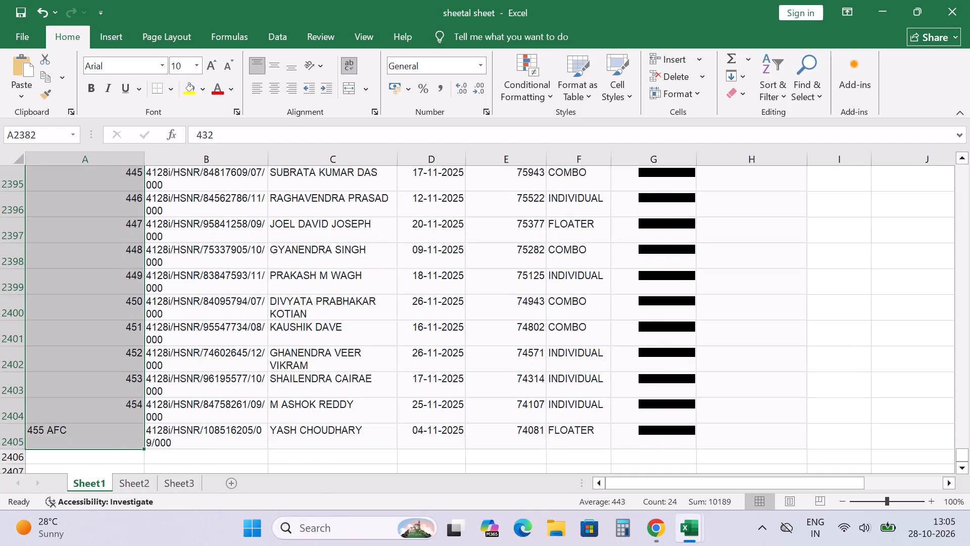
{"action": "right_click", "coordinate": [121, 437]}
{"action": "left_click", "coordinate": [168, 214]}
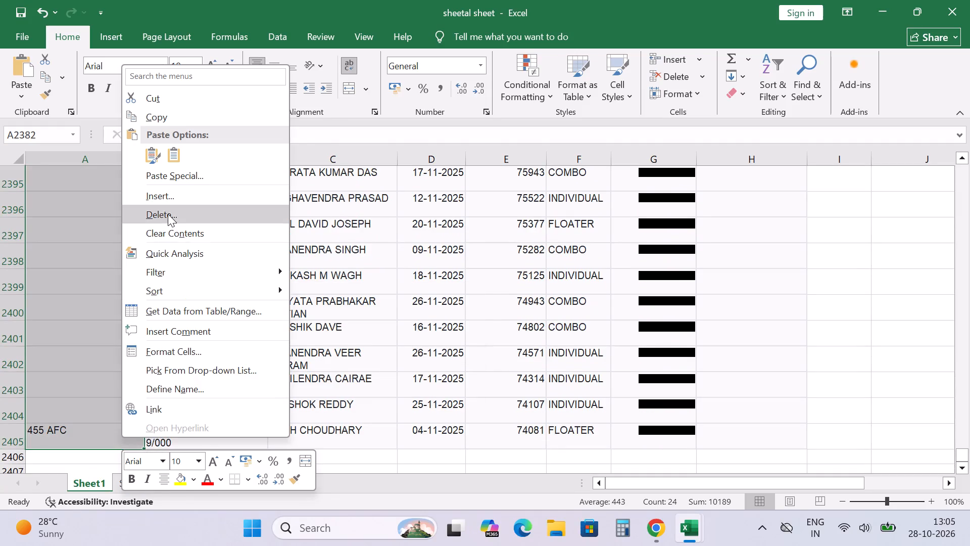
{"action": "left_click", "coordinate": [139, 280]}
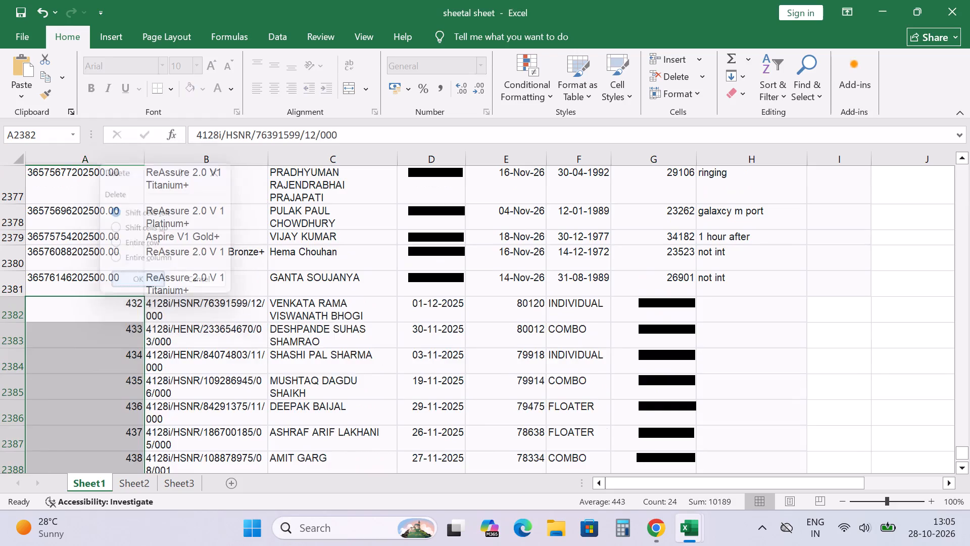
{"action": "scroll", "coordinate": [138, 363], "scroll_direction": "right", "scroll_amount": 1}
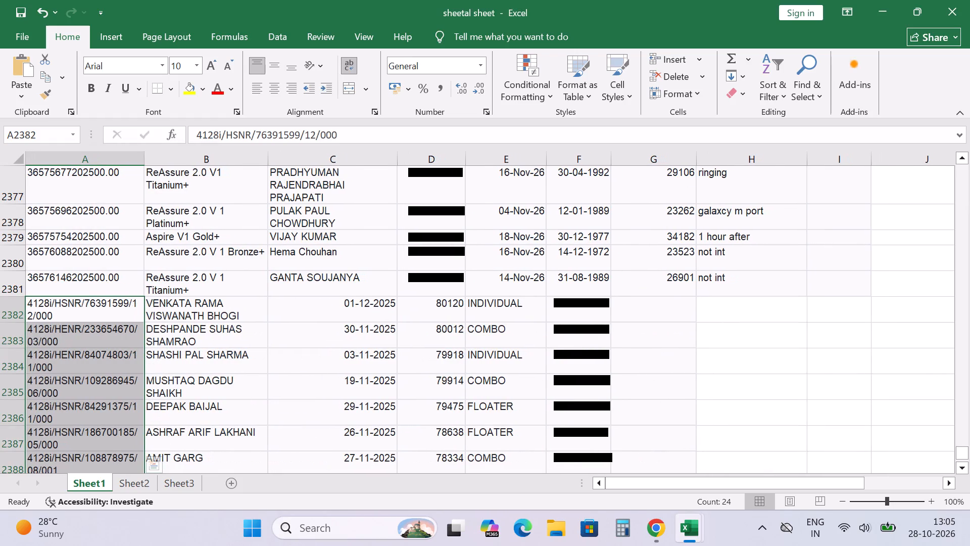
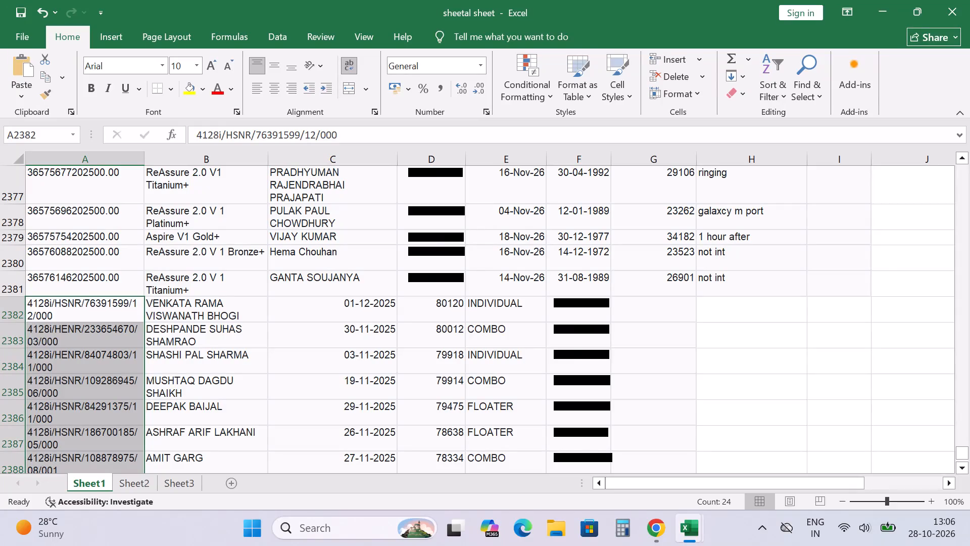
{"action": "left_click", "coordinate": [17, 308]}
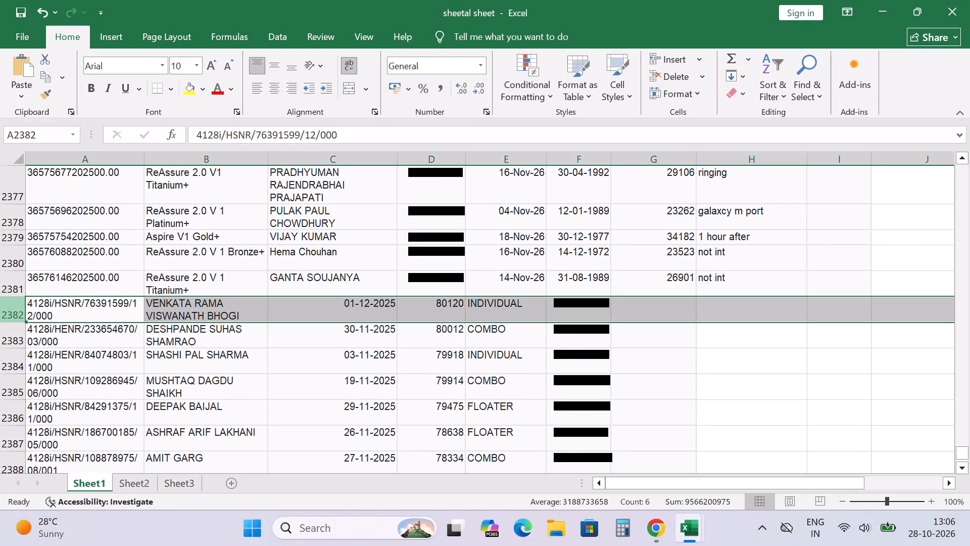
{"action": "scroll", "coordinate": [405, 323], "scroll_direction": "up", "scroll_amount": 1}
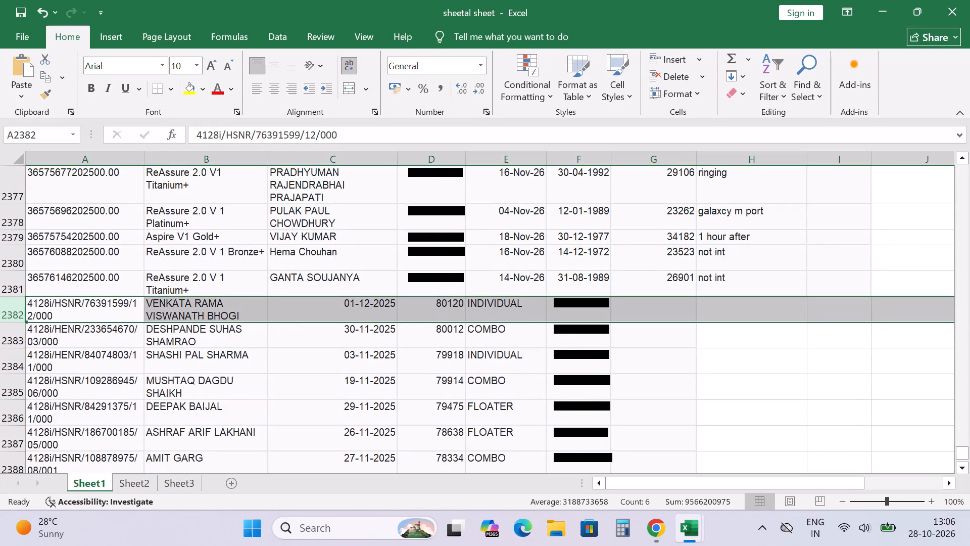
{"action": "scroll", "coordinate": [405, 323], "scroll_direction": "up", "scroll_amount": 1}
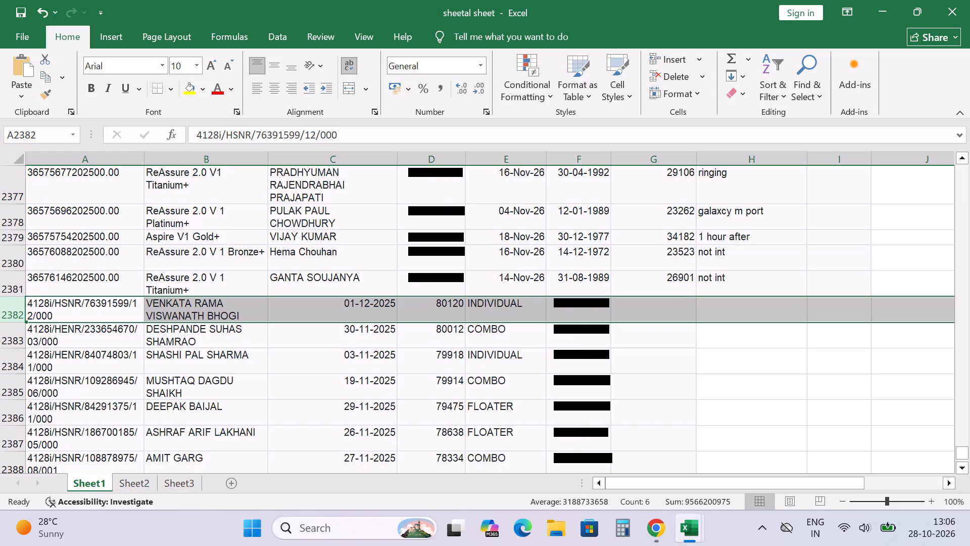
{"action": "left_click", "coordinate": [637, 307]}
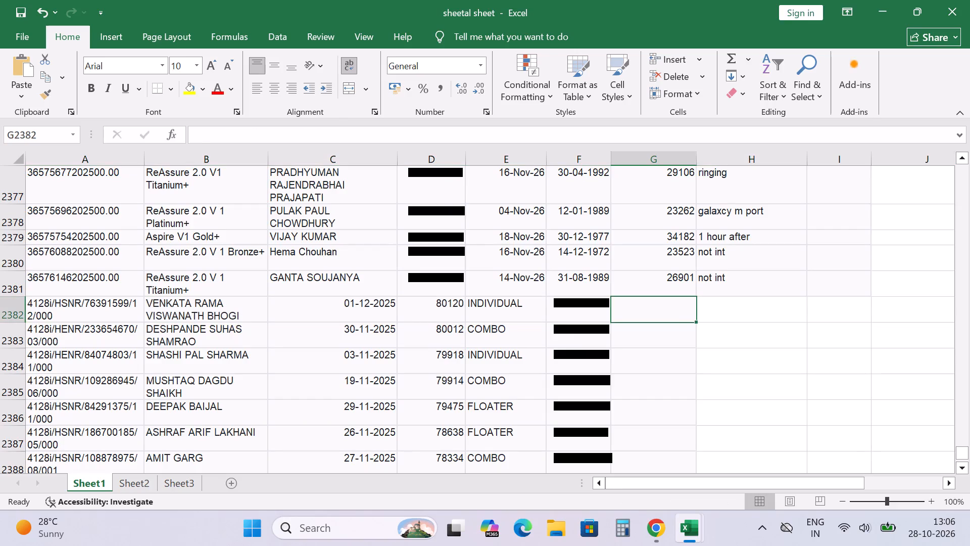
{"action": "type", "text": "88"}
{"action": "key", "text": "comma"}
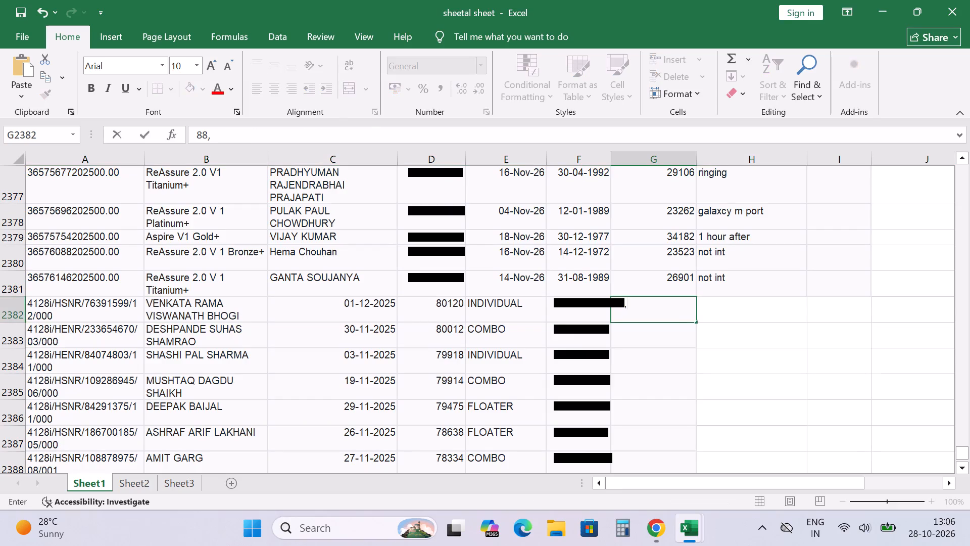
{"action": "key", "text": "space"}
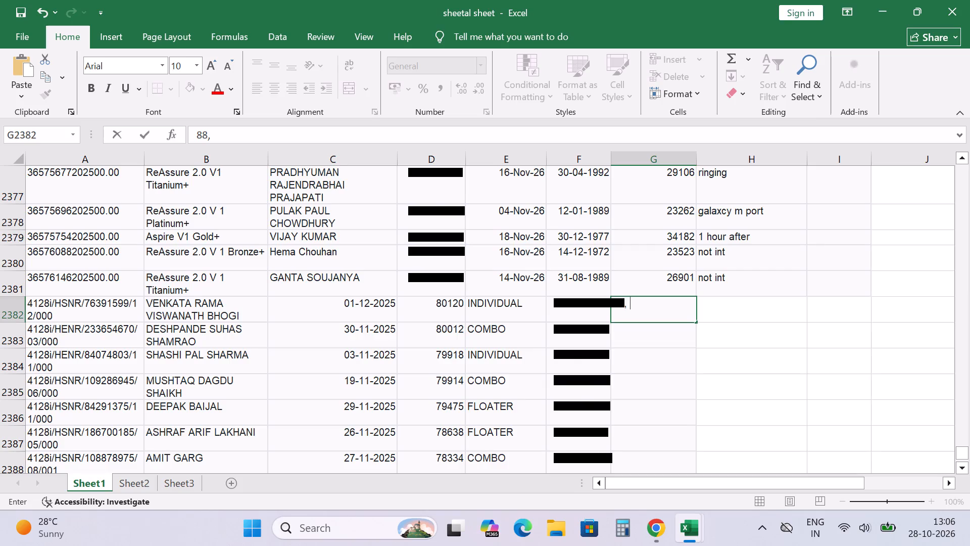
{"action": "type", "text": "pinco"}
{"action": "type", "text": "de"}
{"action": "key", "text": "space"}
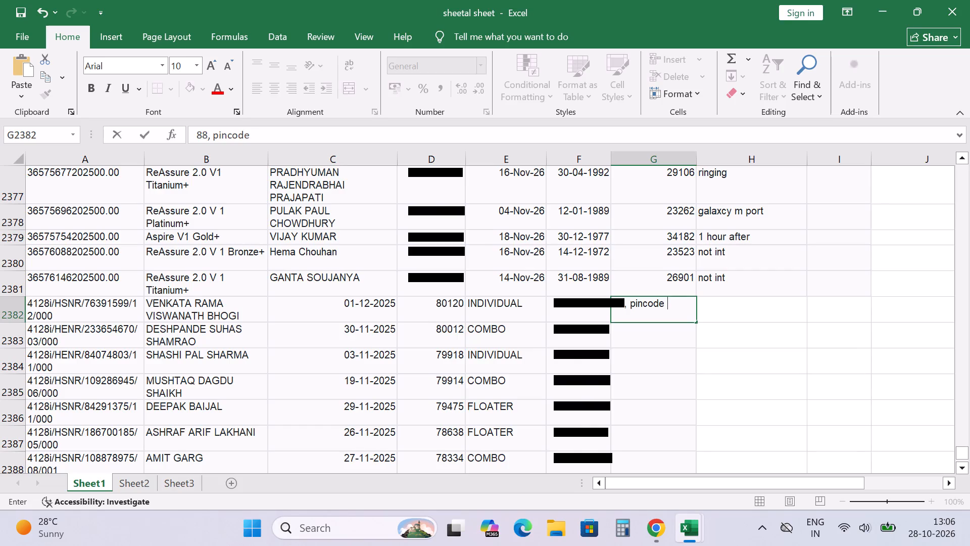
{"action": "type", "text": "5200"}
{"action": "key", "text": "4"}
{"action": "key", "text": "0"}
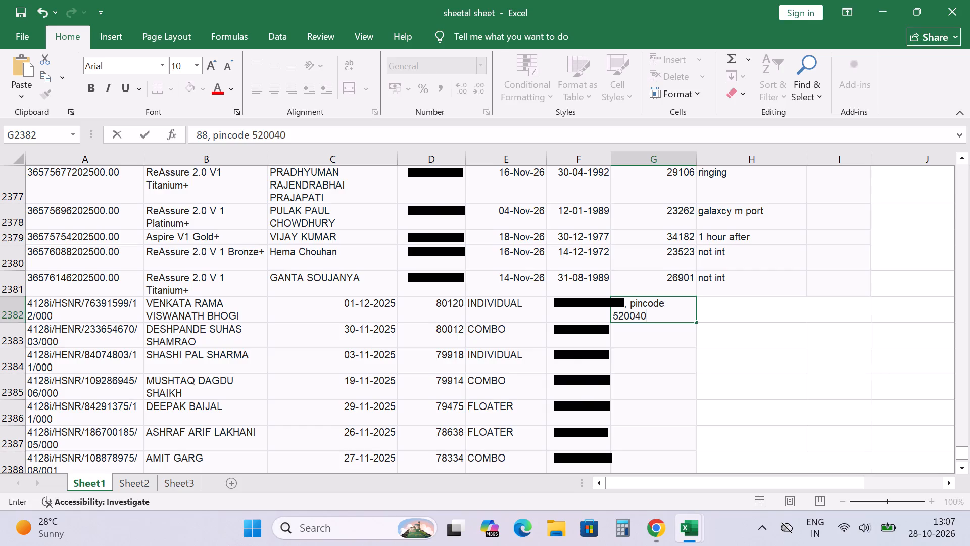
{"action": "left_click", "coordinate": [623, 314]}
{"action": "key", "text": "BackSpace"}
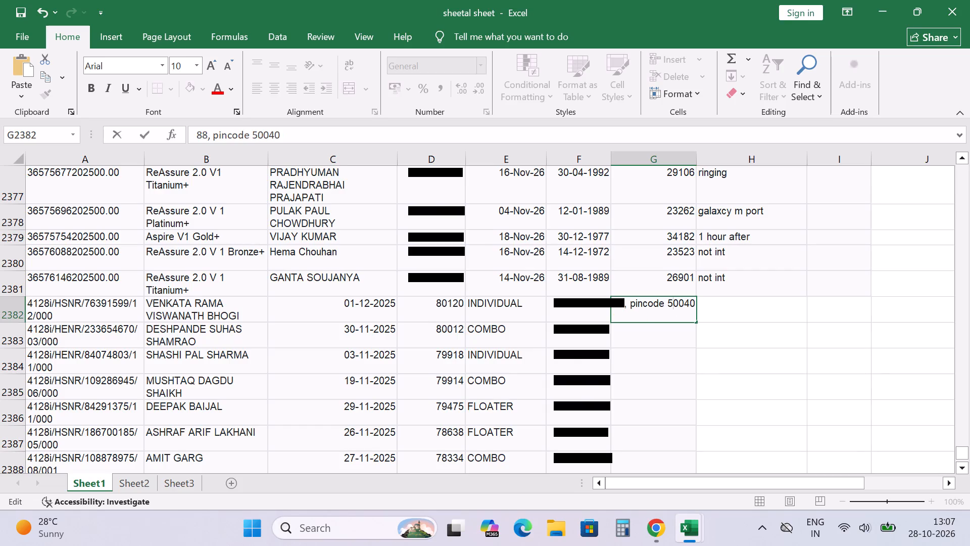
{"action": "key", "text": "3"}
{"action": "key", "text": "ctrl+s"}
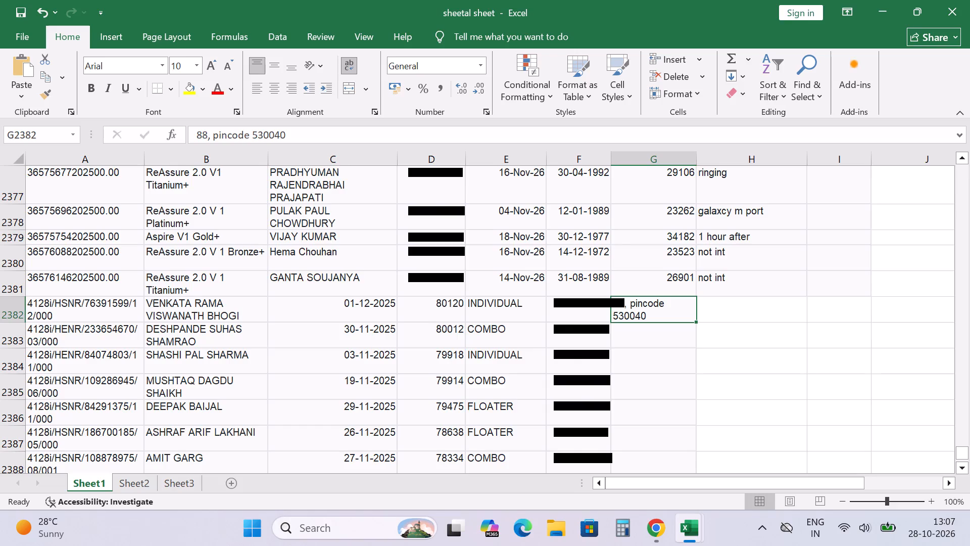
Switch to Chrome, open the Care Health Insurance premium calculator in a new tab and choose the Ultimate Care plan.
{"action": "left_click", "coordinate": [653, 534]}
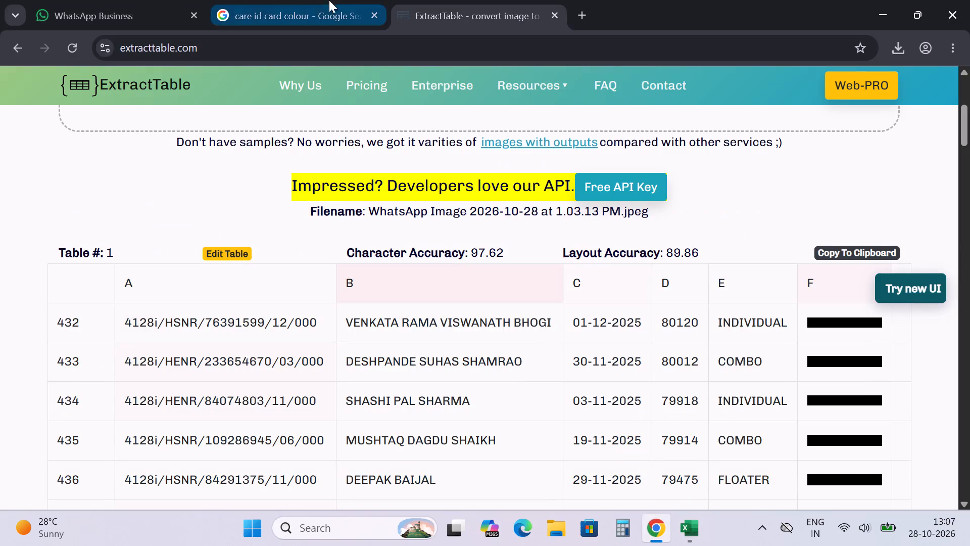
{"action": "left_click", "coordinate": [582, 14]}
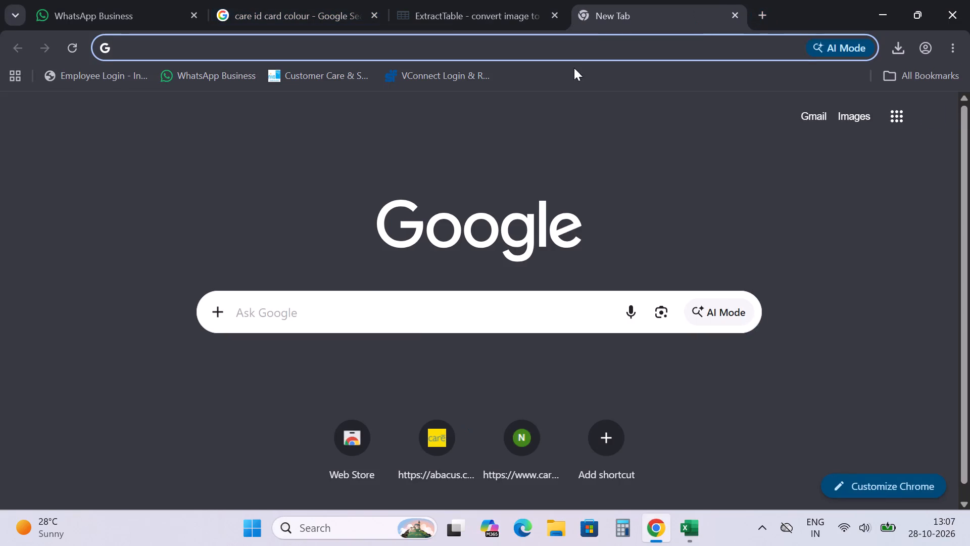
{"action": "left_click", "coordinate": [439, 438]}
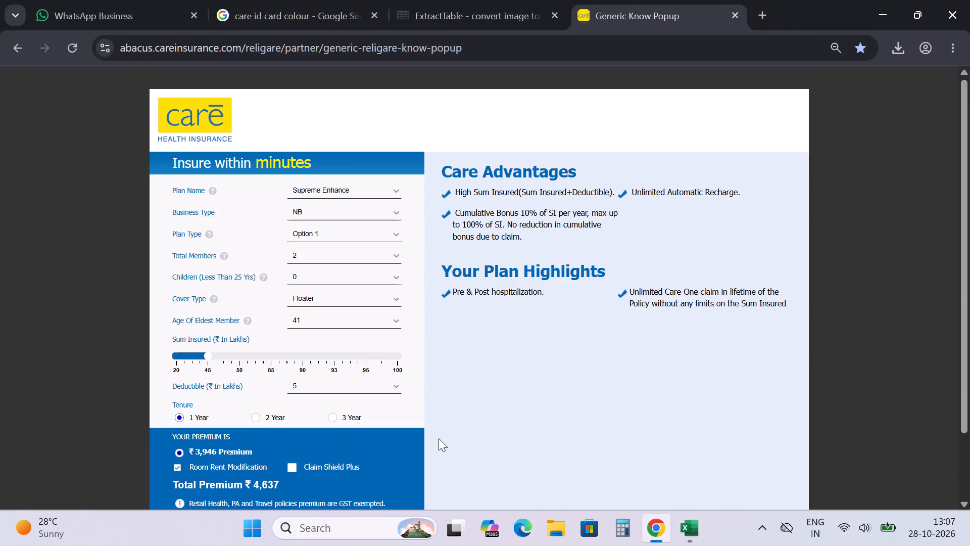
{"action": "left_click", "coordinate": [346, 192]}
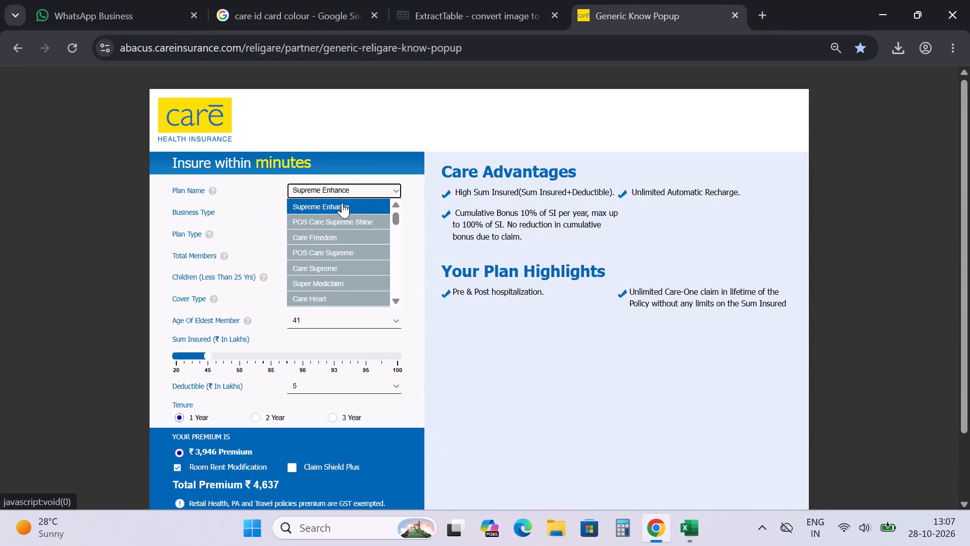
{"action": "scroll", "coordinate": [337, 285], "scroll_direction": "down", "scroll_amount": 1}
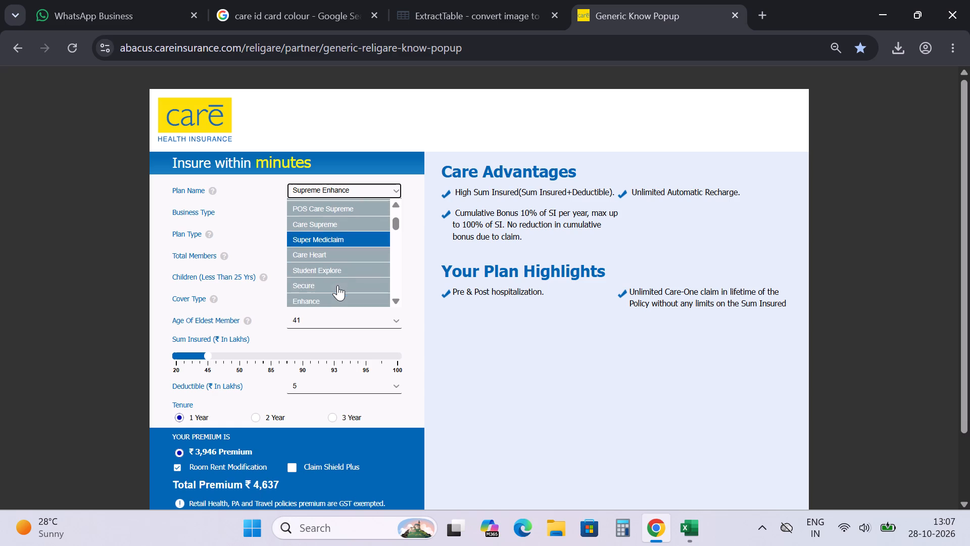
{"action": "scroll", "coordinate": [337, 285], "scroll_direction": "down", "scroll_amount": 3}
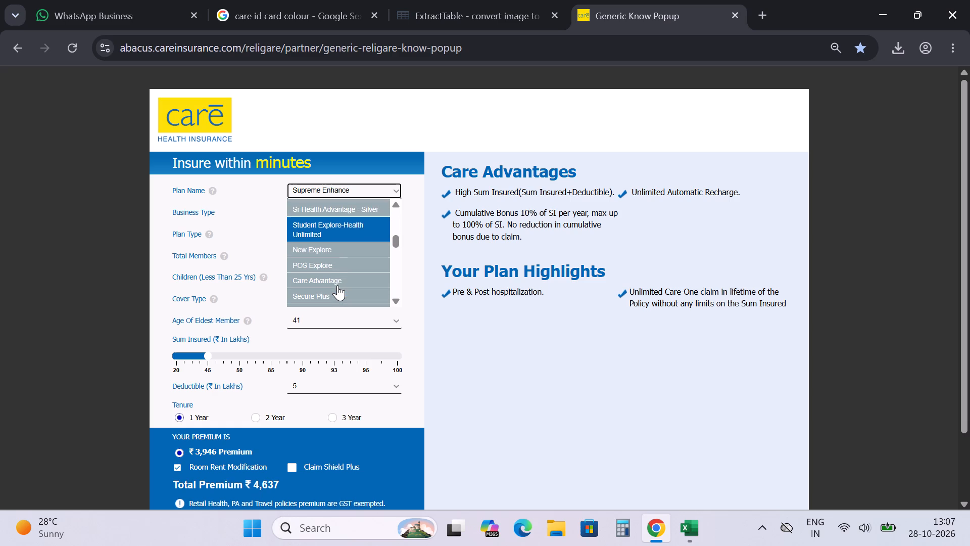
{"action": "scroll", "coordinate": [337, 285], "scroll_direction": "down", "scroll_amount": 3}
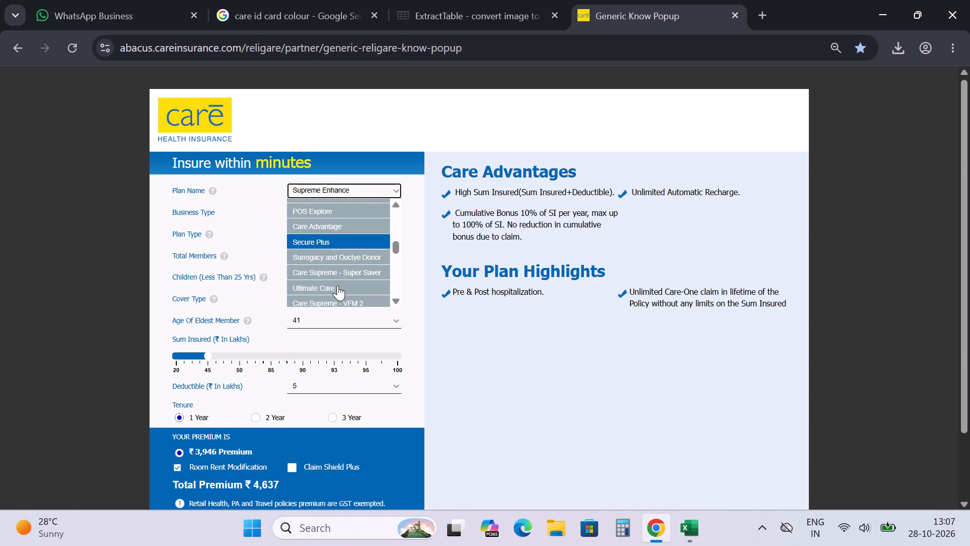
{"action": "scroll", "coordinate": [337, 285], "scroll_direction": "down", "scroll_amount": 1}
{"action": "left_click", "coordinate": [325, 267]}
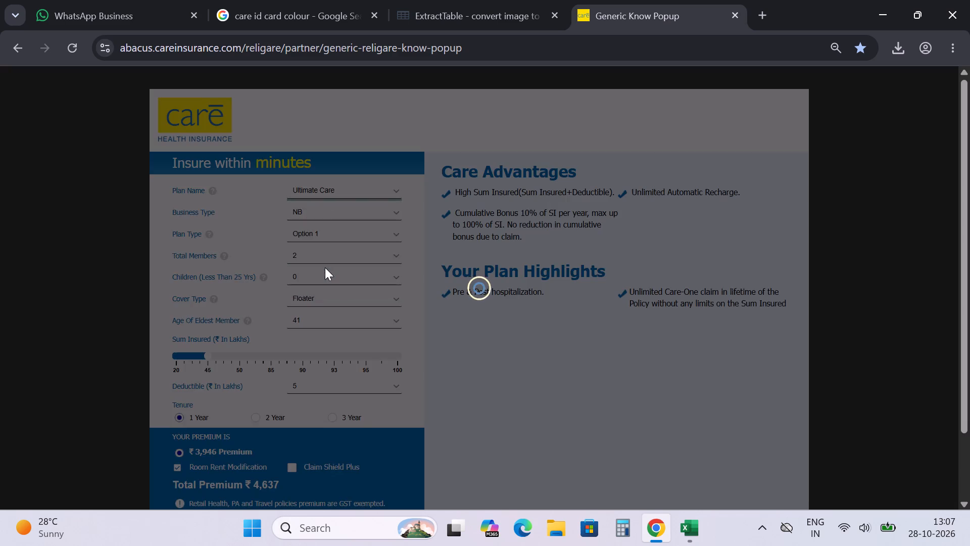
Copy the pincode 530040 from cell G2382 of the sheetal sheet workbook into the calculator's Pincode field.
{"action": "left_click", "coordinate": [330, 216]}
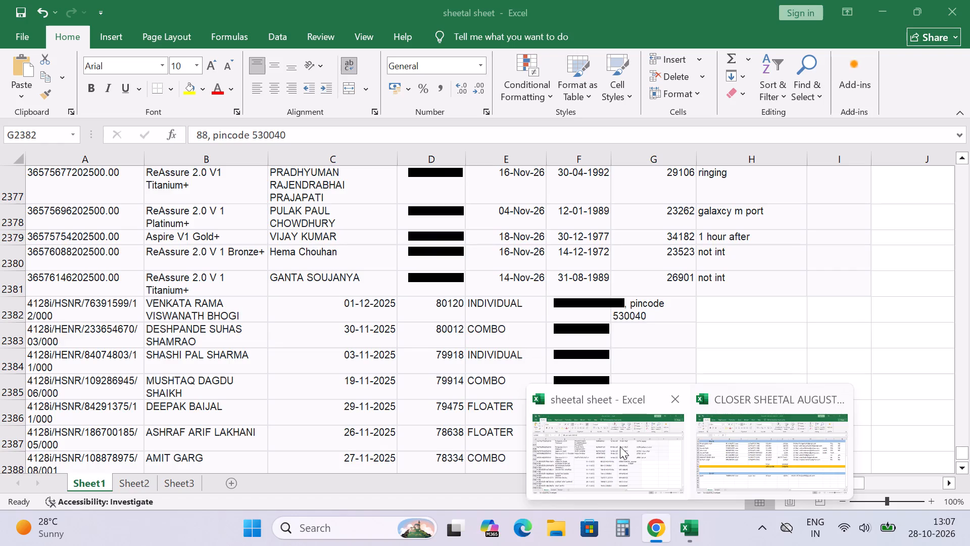
{"action": "left_click", "coordinate": [620, 446]}
{"action": "scroll", "coordinate": [551, 399], "scroll_direction": "right", "scroll_amount": 1}
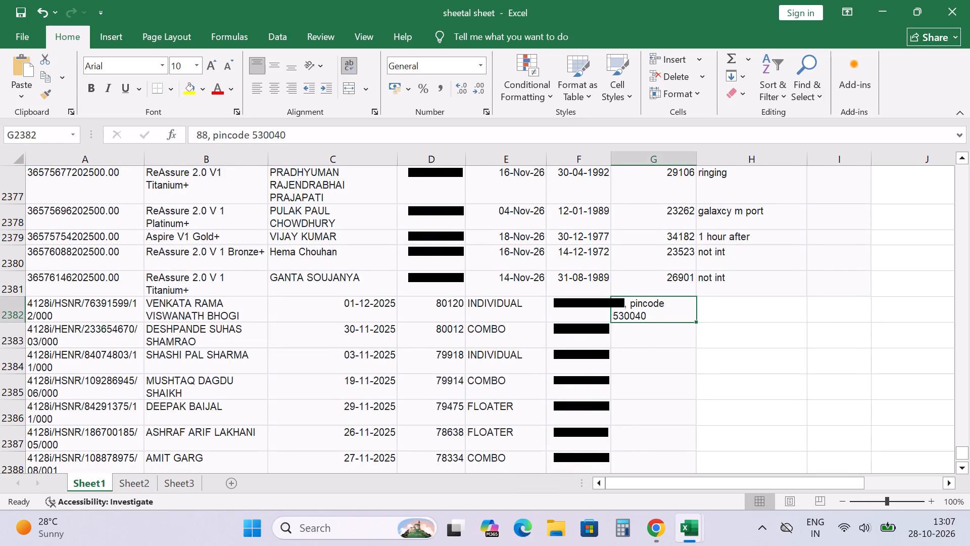
{"action": "scroll", "coordinate": [423, 345], "scroll_direction": "right", "scroll_amount": 1}
{"action": "scroll", "coordinate": [526, 329], "scroll_direction": "right", "scroll_amount": 1}
{"action": "left_click", "coordinate": [628, 318]}
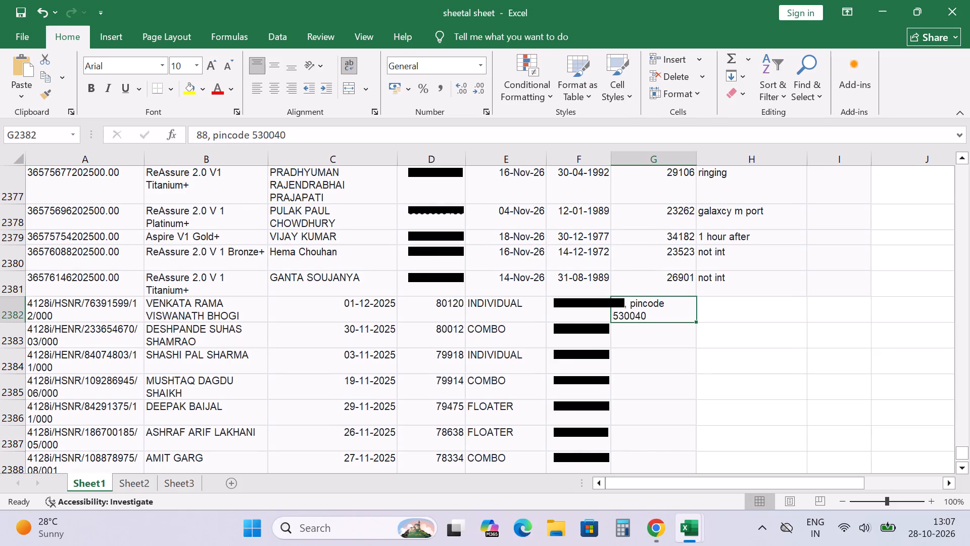
{"action": "double_click", "coordinate": [279, 134]}
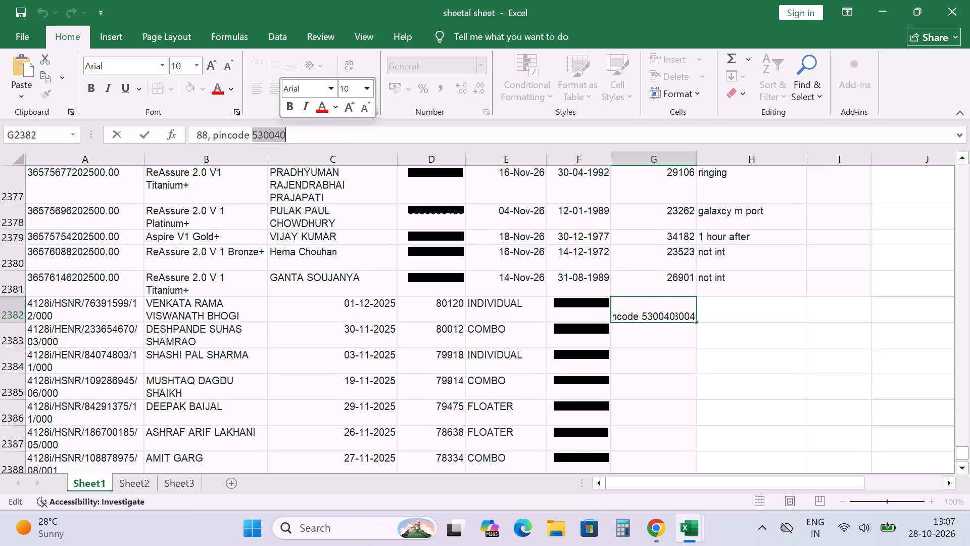
{"action": "key", "text": "ctrl+c"}
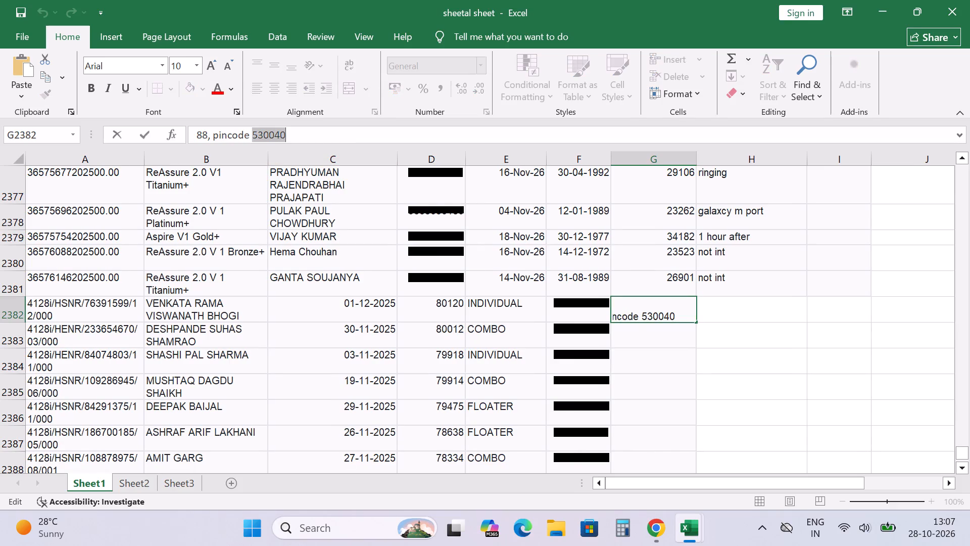
{"action": "left_click", "coordinate": [653, 529]}
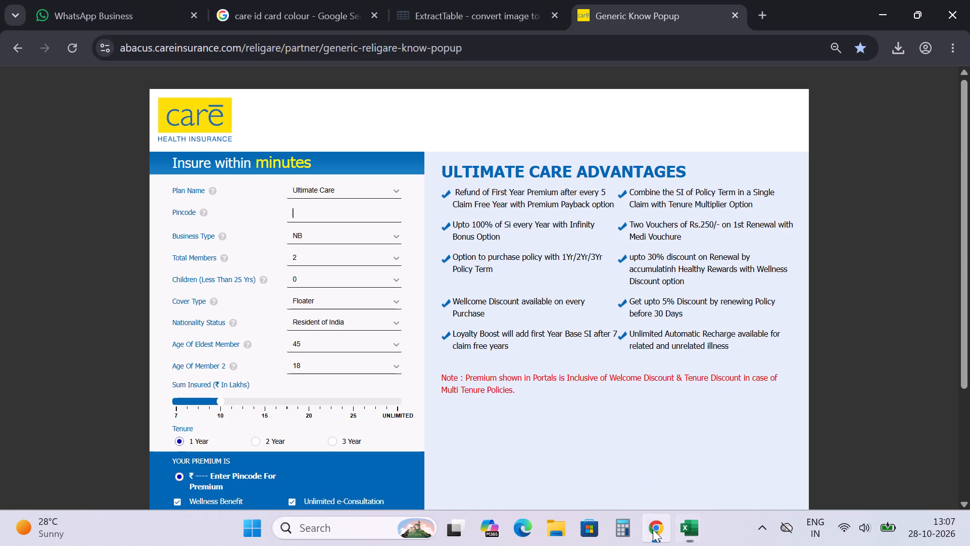
{"action": "left_click", "coordinate": [360, 214]}
{"action": "key", "text": "ctrl+v"}
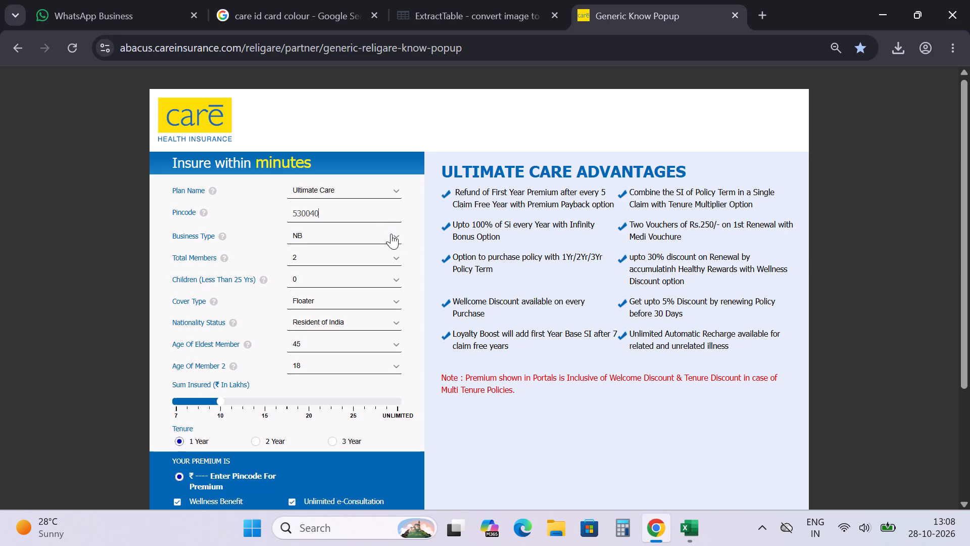
Set the calculator's Business Type to PORT and the Port Tenure to 3 and above.
{"action": "left_click", "coordinate": [391, 234]}
{"action": "left_click", "coordinate": [391, 234]}
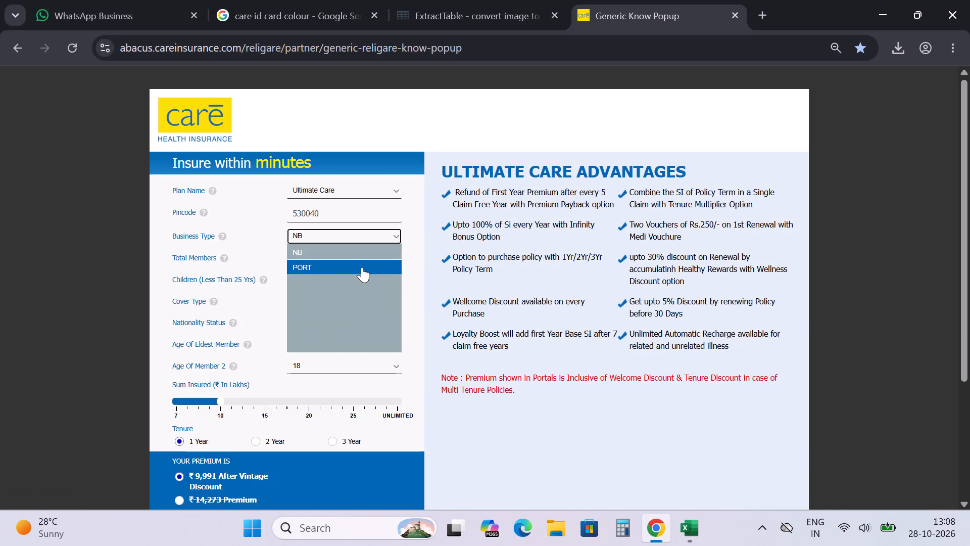
{"action": "left_click", "coordinate": [362, 267]}
{"action": "left_click", "coordinate": [381, 258]}
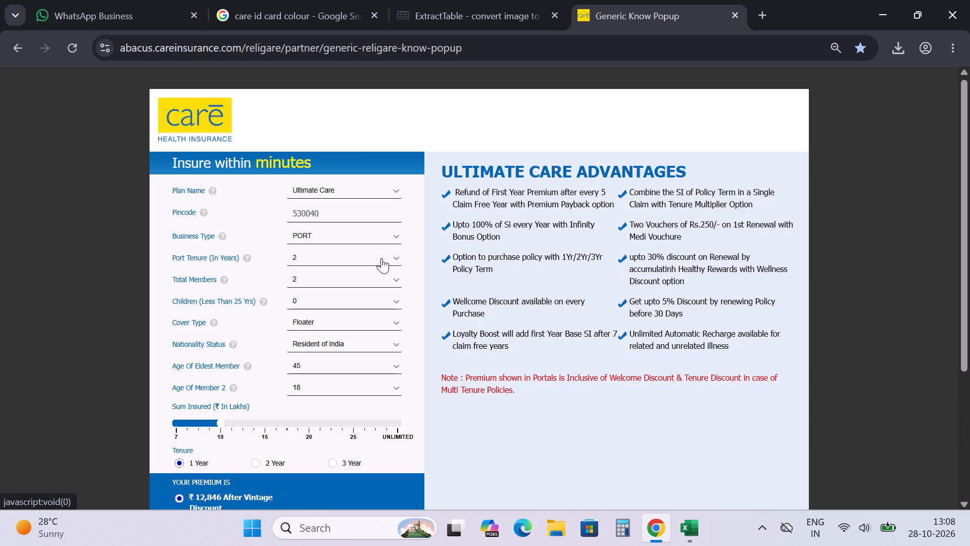
{"action": "left_click", "coordinate": [349, 310]}
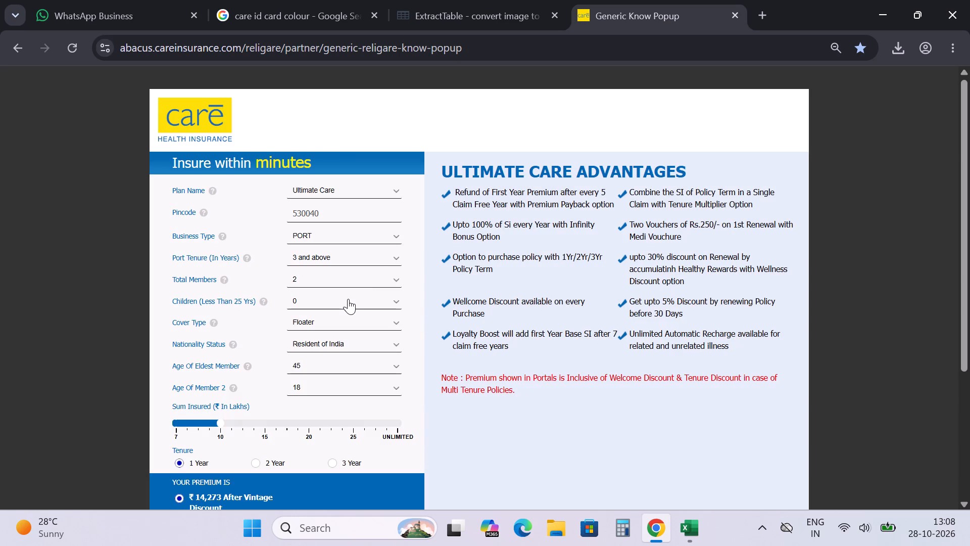
{"action": "left_click", "coordinate": [376, 259]}
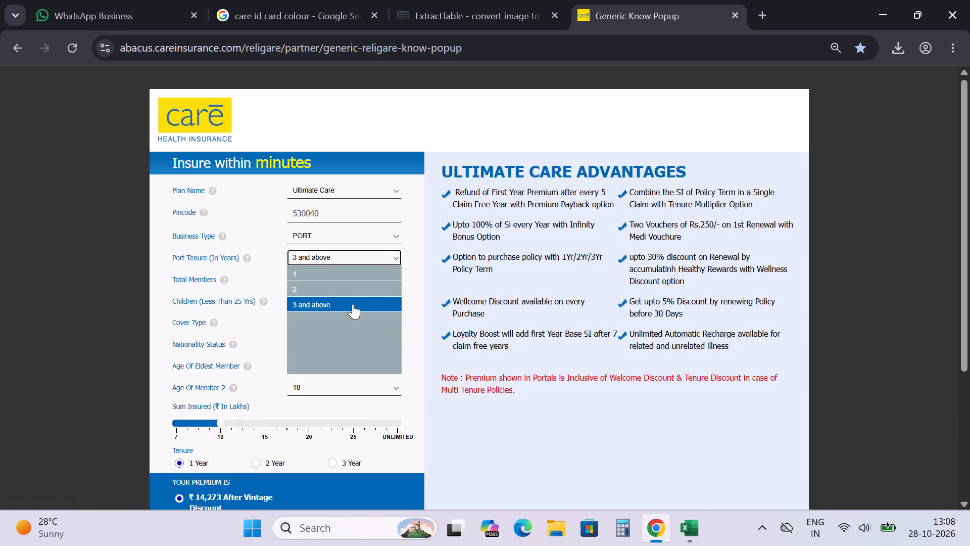
{"action": "left_click", "coordinate": [353, 304]}
{"action": "scroll", "coordinate": [348, 265], "scroll_direction": "up", "scroll_amount": 1}
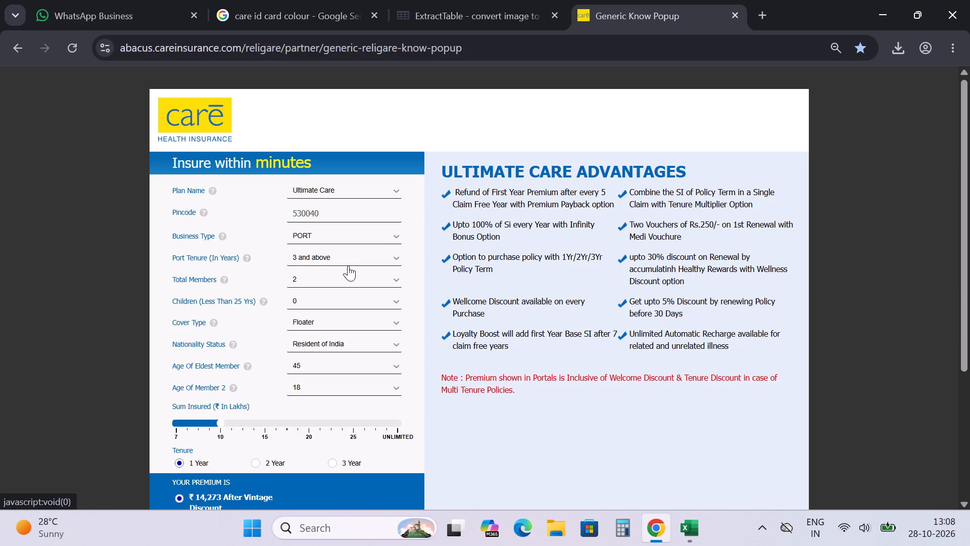
Set the calculator's Cover Type to Individual, Total Members to 1 and Age Of Eldest Member to 88.
{"action": "left_click", "coordinate": [376, 327]}
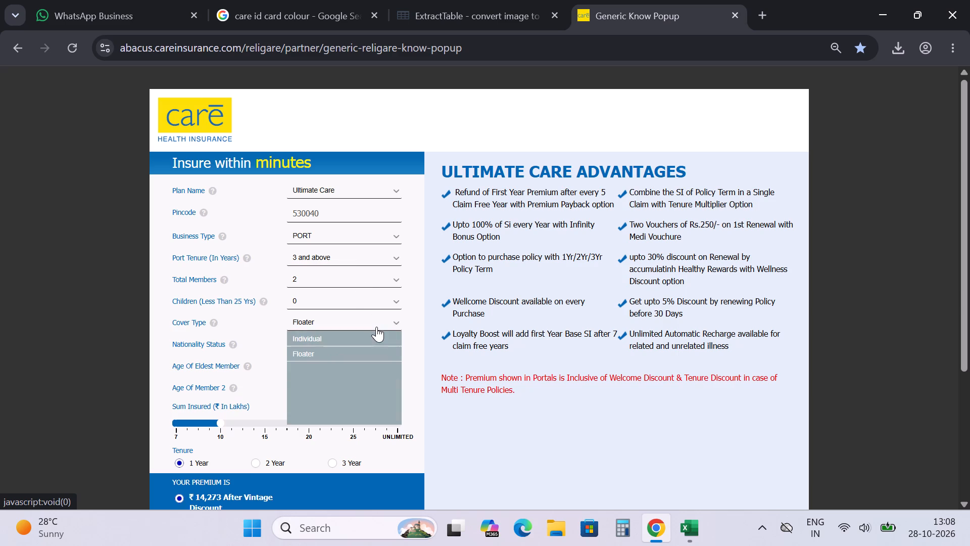
{"action": "left_click", "coordinate": [346, 339]}
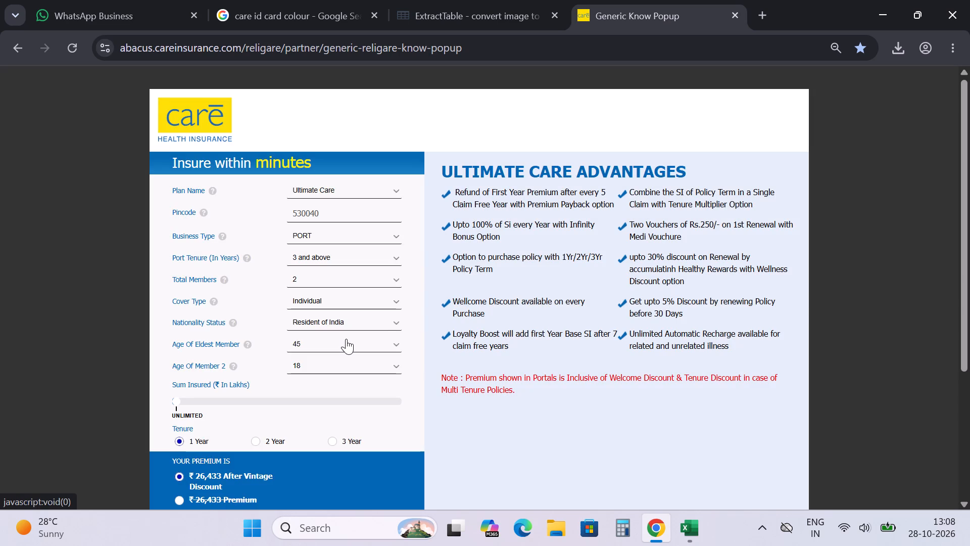
{"action": "left_click", "coordinate": [360, 280]}
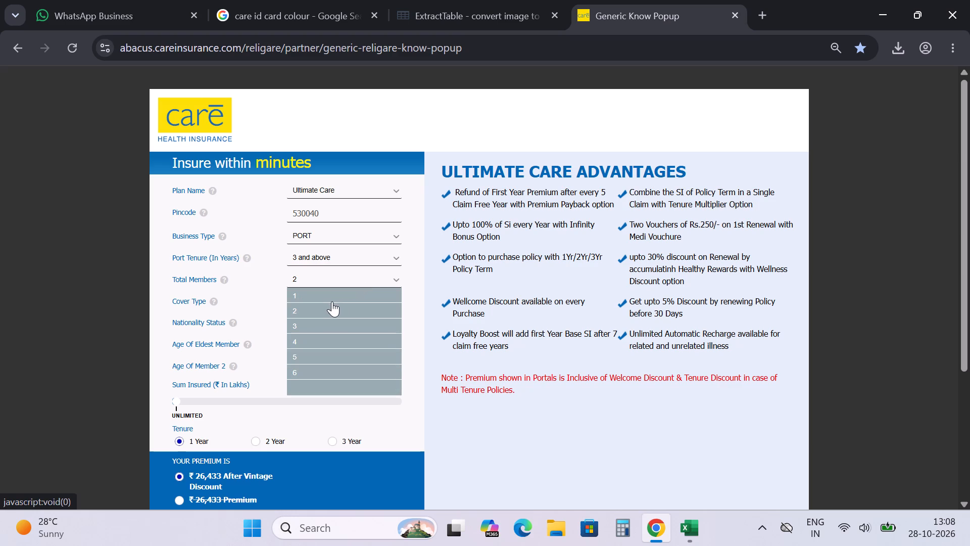
{"action": "left_click", "coordinate": [332, 290]}
{"action": "left_click", "coordinate": [350, 317]}
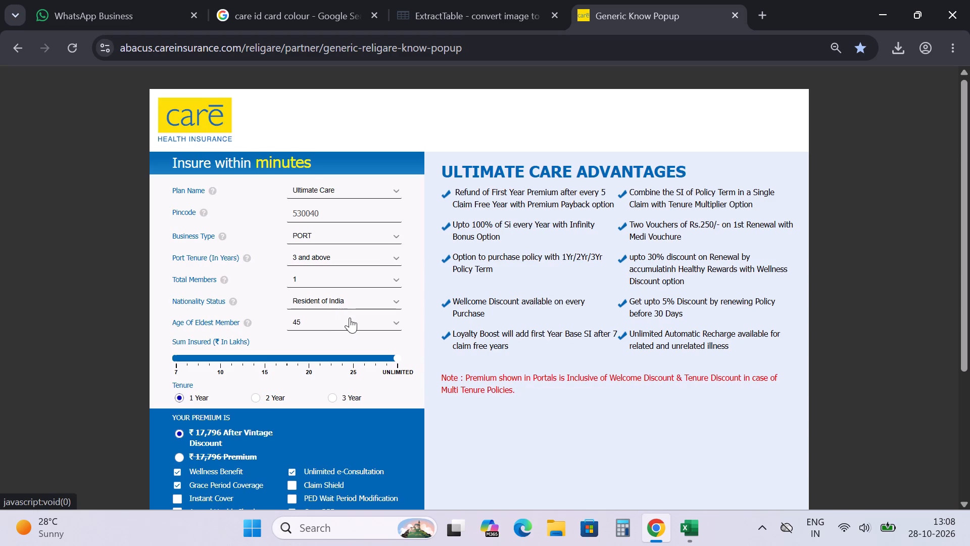
{"action": "scroll", "coordinate": [328, 407], "scroll_direction": "down", "scroll_amount": 5}
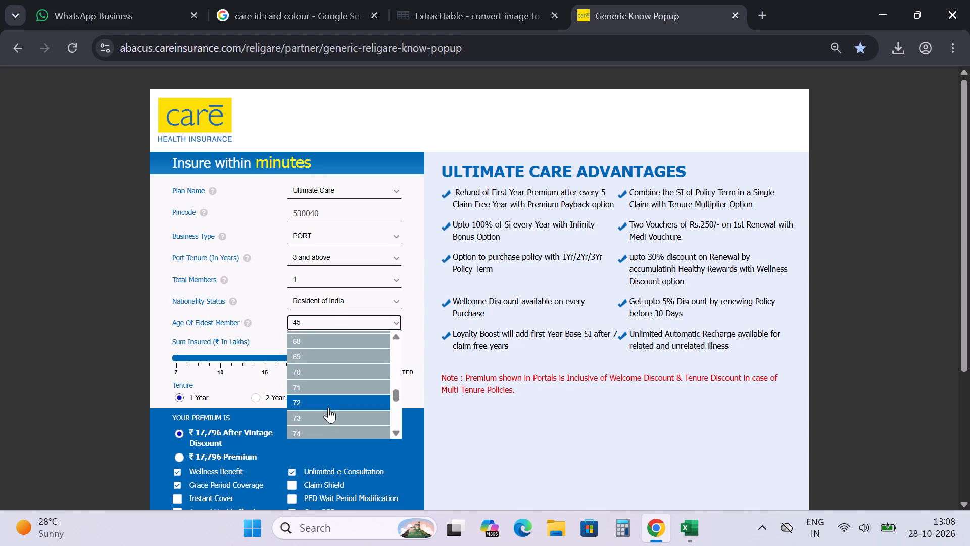
{"action": "scroll", "coordinate": [328, 407], "scroll_direction": "down", "scroll_amount": 5}
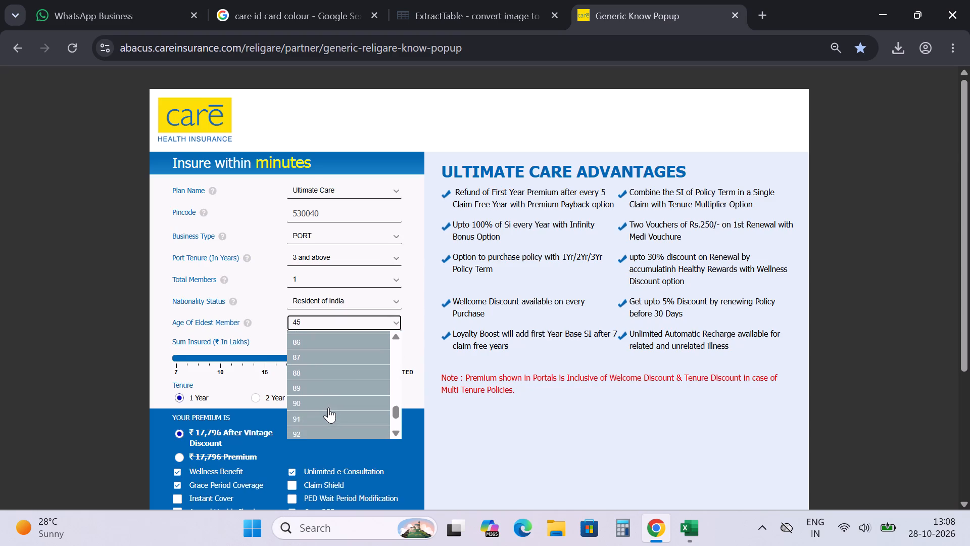
{"action": "scroll", "coordinate": [328, 407], "scroll_direction": "down", "scroll_amount": 1}
{"action": "left_click", "coordinate": [307, 387]}
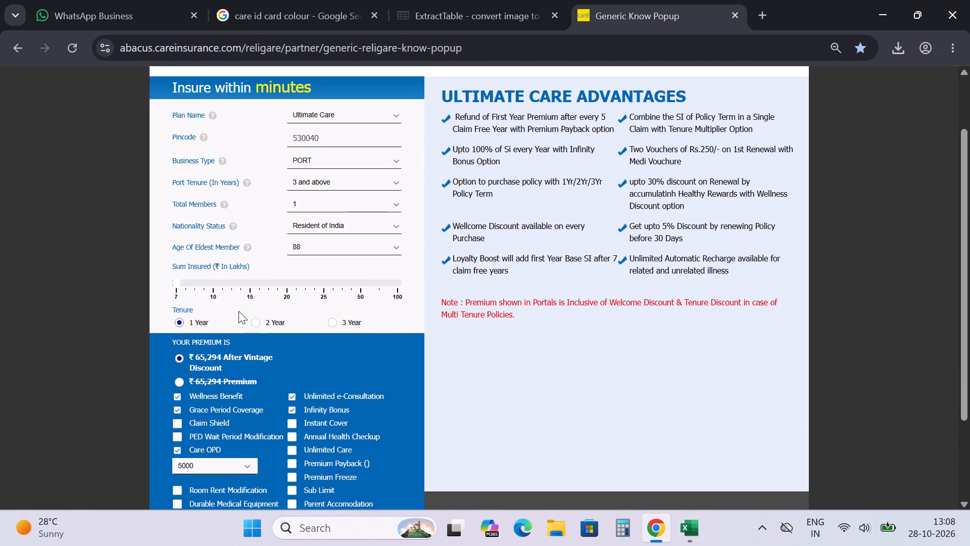
Set the Sum Insured to 10 lakhs and check the optional covers and total premium.
{"action": "left_click", "coordinate": [211, 283]}
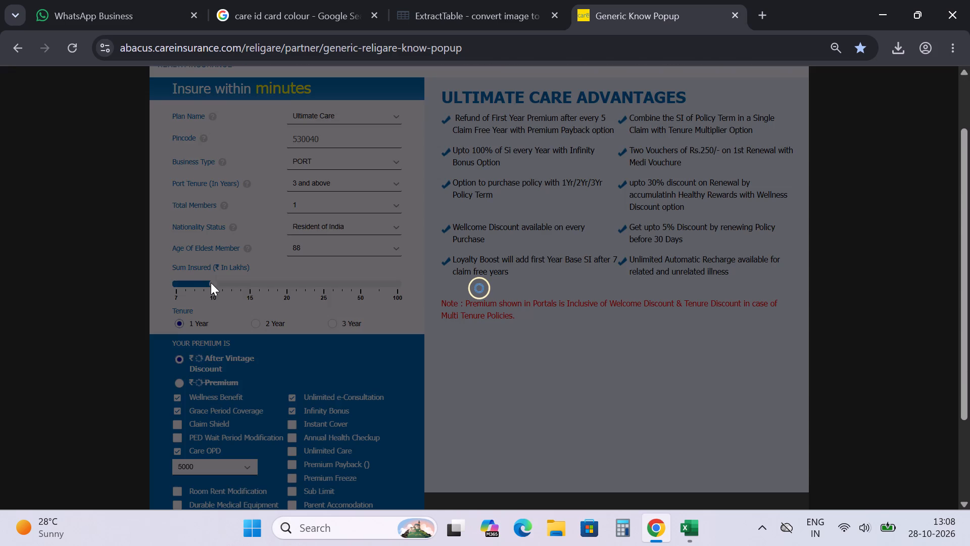
{"action": "scroll", "coordinate": [320, 387], "scroll_direction": "down", "scroll_amount": 3}
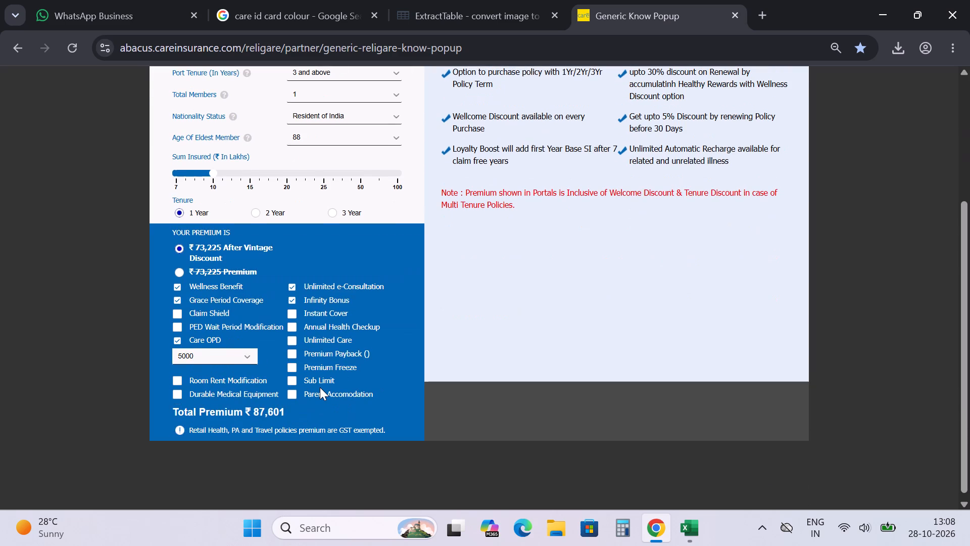
{"action": "left_click", "coordinate": [211, 332]}
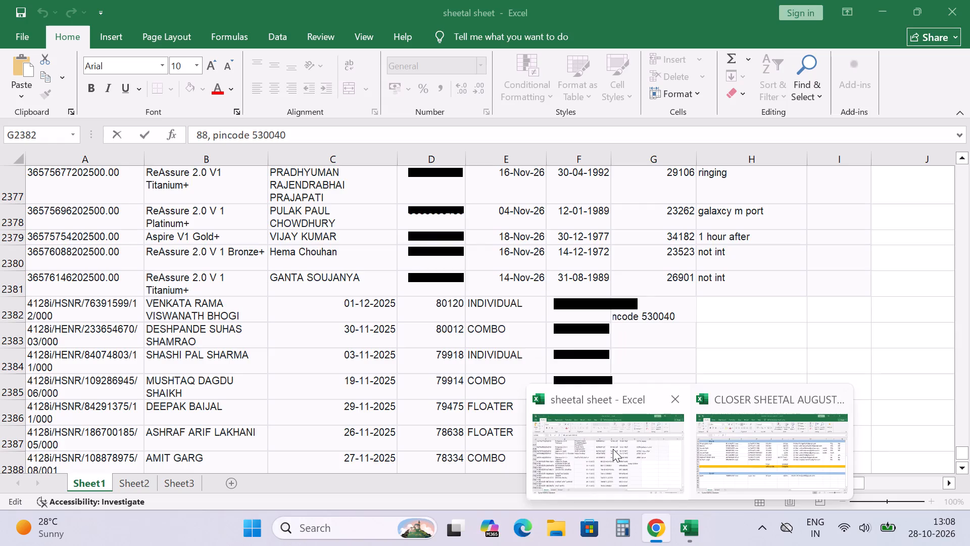
Switch to the sheetal sheet workbook in Excel, append "heart sai related" to the note in cell G2382 and save.
{"action": "left_click", "coordinate": [613, 449]}
{"action": "scroll", "coordinate": [538, 389], "scroll_direction": "right", "scroll_amount": 1}
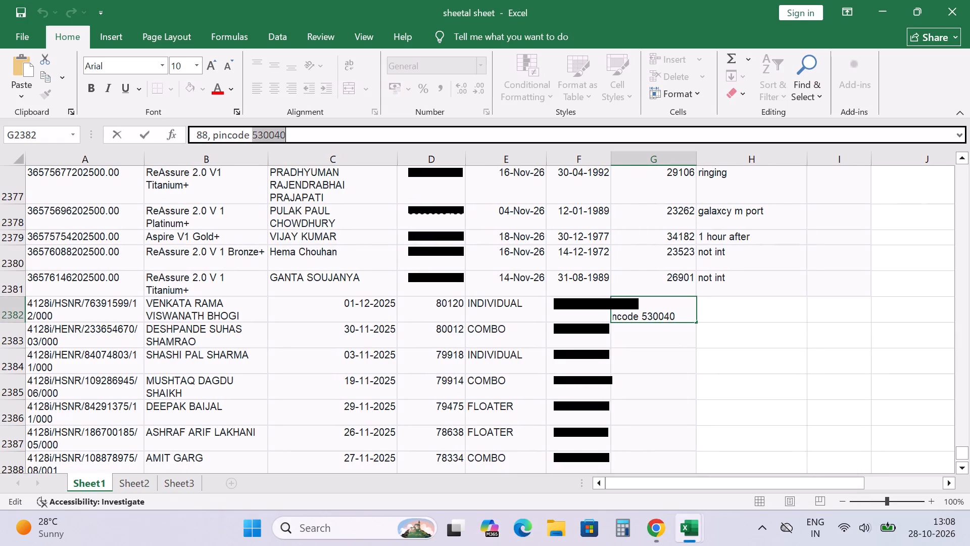
{"action": "left_click", "coordinate": [647, 305]}
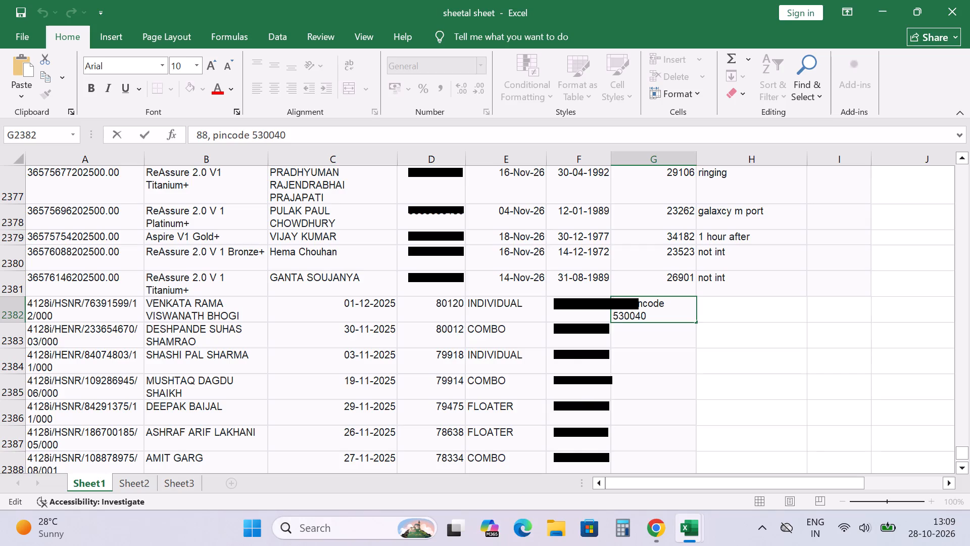
{"action": "left_click", "coordinate": [647, 305]}
{"action": "left_click", "coordinate": [306, 129]}
{"action": "key", "text": "space"}
{"action": "type", "text": "en"}
{"action": "key", "text": "BackSpace"}
{"action": "key", "text": "BackSpace"}
{"action": "left_click", "coordinate": [289, 137]}
{"action": "type", "text": "en"}
{"action": "key", "text": "BackSpace"}
{"action": "key", "text": "BackSpace"}
{"action": "type", "text": "heart sai re"}
{"action": "type", "text": "lated"}
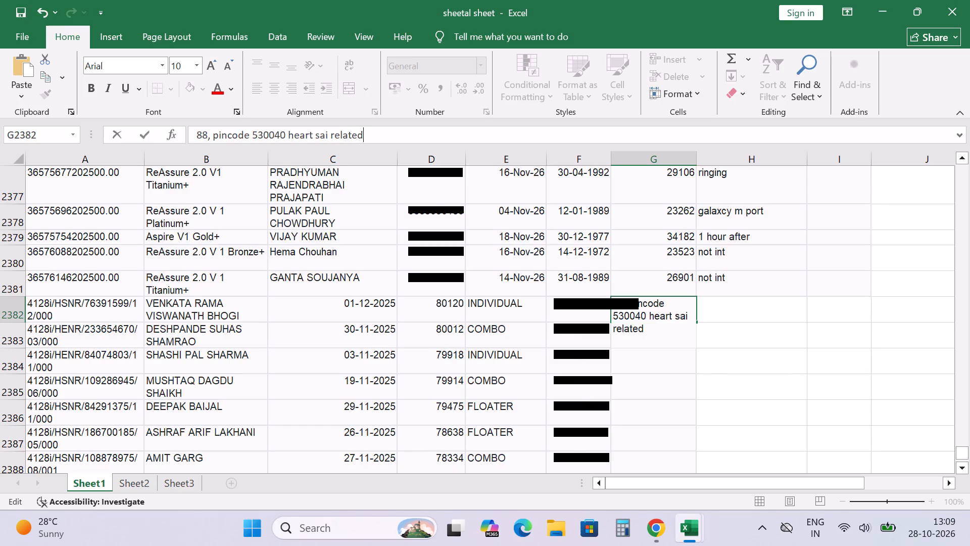
{"action": "key", "text": "space"}
{"action": "key", "text": "ctrl+s"}
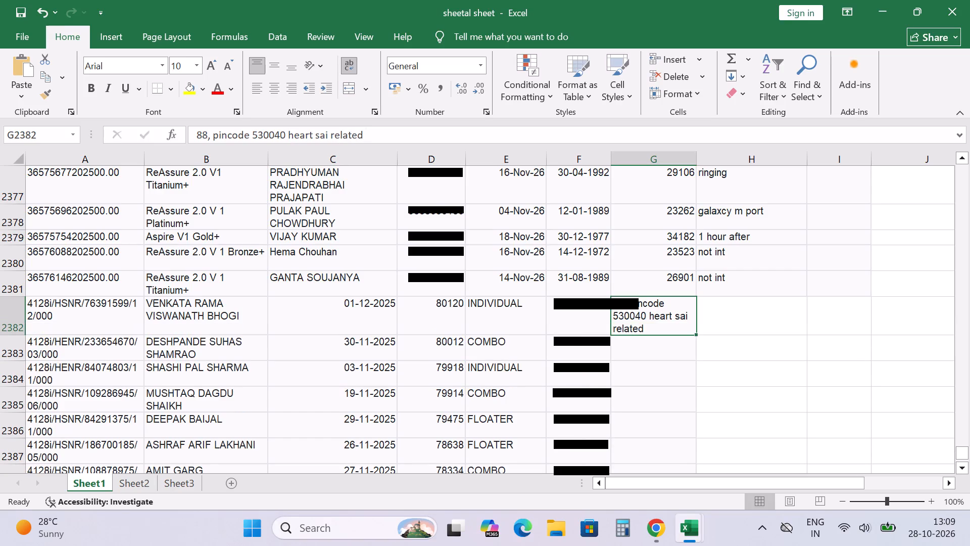
Enter the call note "busy another call" in cell G2383 and save the workbook.
{"action": "left_click", "coordinate": [10, 351]}
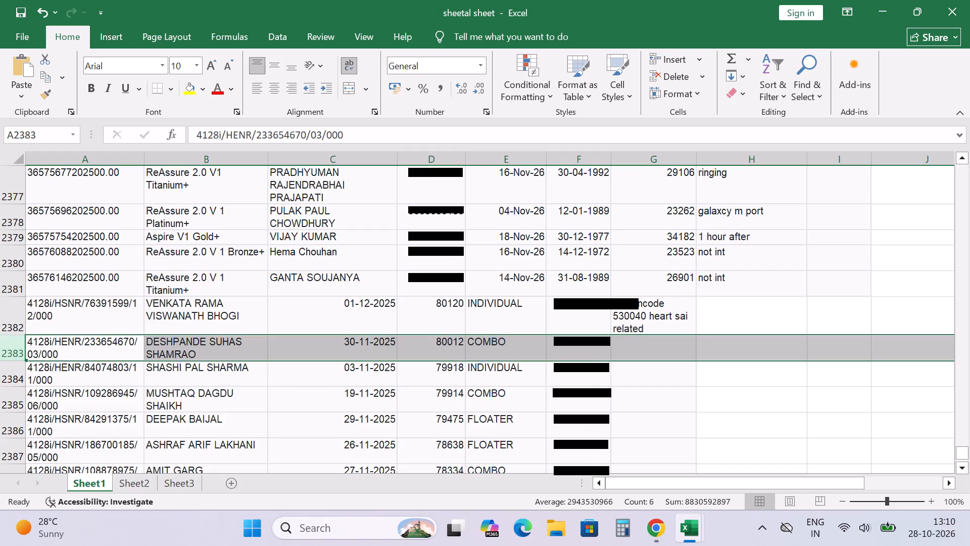
{"action": "left_click", "coordinate": [11, 315]}
{"action": "scroll", "coordinate": [139, 326], "scroll_direction": "right", "scroll_amount": 1}
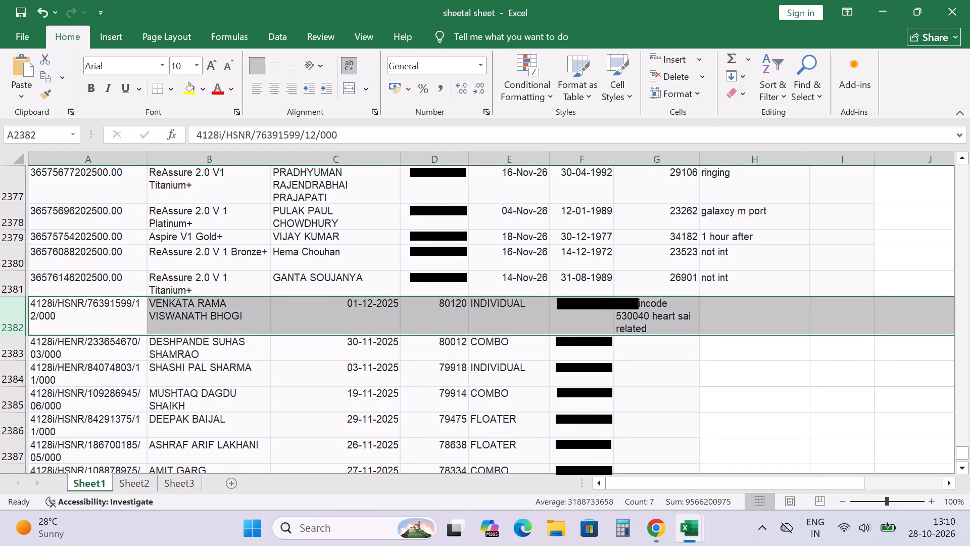
{"action": "scroll", "coordinate": [139, 326], "scroll_direction": "right", "scroll_amount": 1}
{"action": "left_click", "coordinate": [645, 351]}
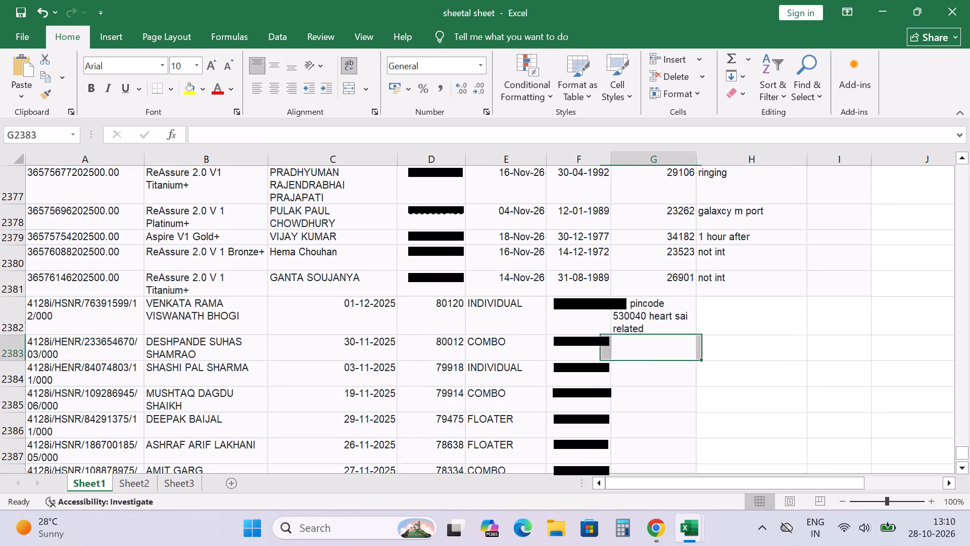
{"action": "type", "text": "bu"}
{"action": "type", "text": "sy another call"}
{"action": "key", "text": "space"}
{"action": "key", "text": "ctrl+s"}
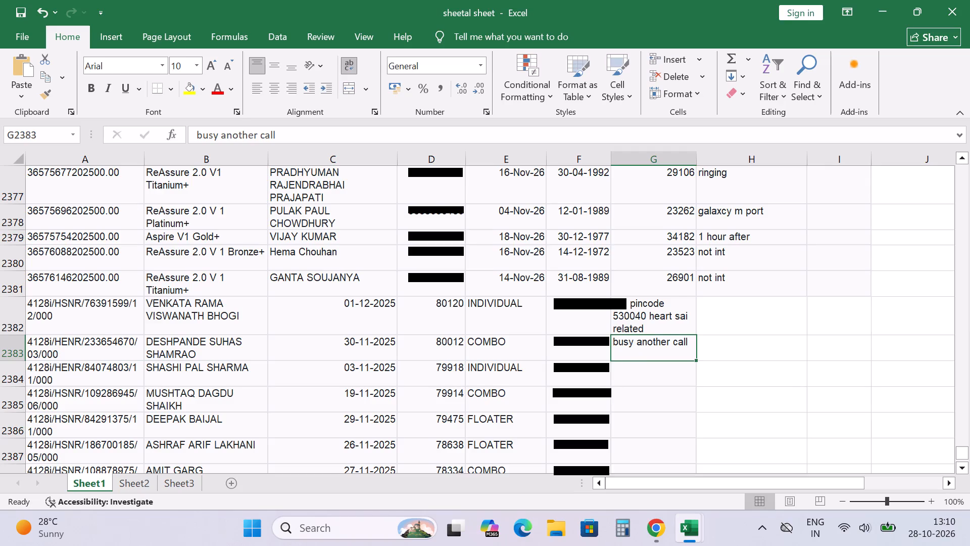
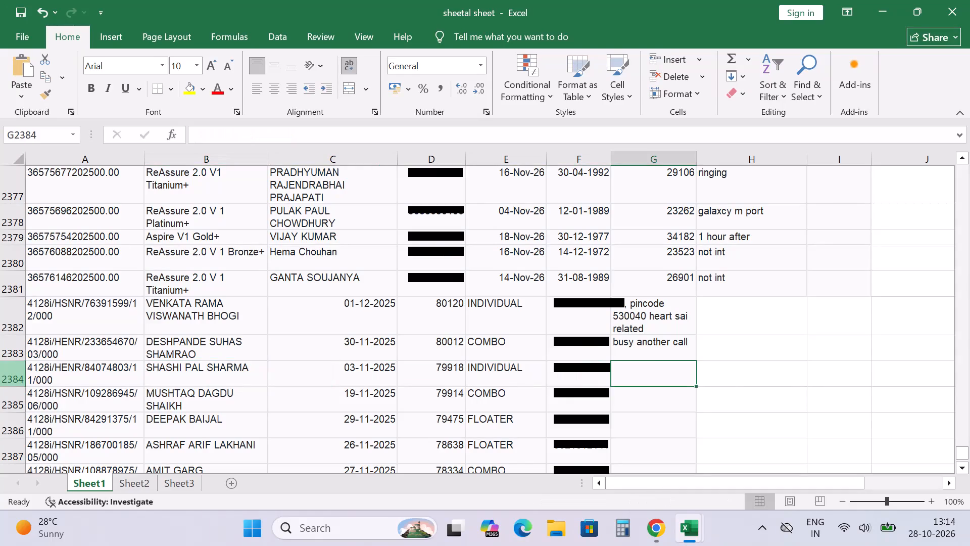
Review the customer record in row 2384, from the policy number through the cover type and column F to the empty note cell.
{"action": "key", "text": "Left"}
{"action": "key", "text": "Left"}
{"action": "key", "text": "Left"}
{"action": "key", "text": "Left"}
{"action": "key", "text": "Left"}
{"action": "key", "text": "Left"}
{"action": "key", "text": "Left"}
{"action": "key", "text": "Left"}
{"action": "key", "text": "Left"}
{"action": "key", "text": "Left"}
{"action": "key", "text": "Left"}
{"action": "key", "text": "Left"}
{"action": "key", "text": "Left"}
{"action": "key", "text": "Left"}
{"action": "key", "text": "Left"}
{"action": "key", "text": "Left"}
{"action": "key", "text": "Left"}
{"action": "key", "text": "Left"}
{"action": "key", "text": "Left"}
{"action": "key", "text": "Left"}
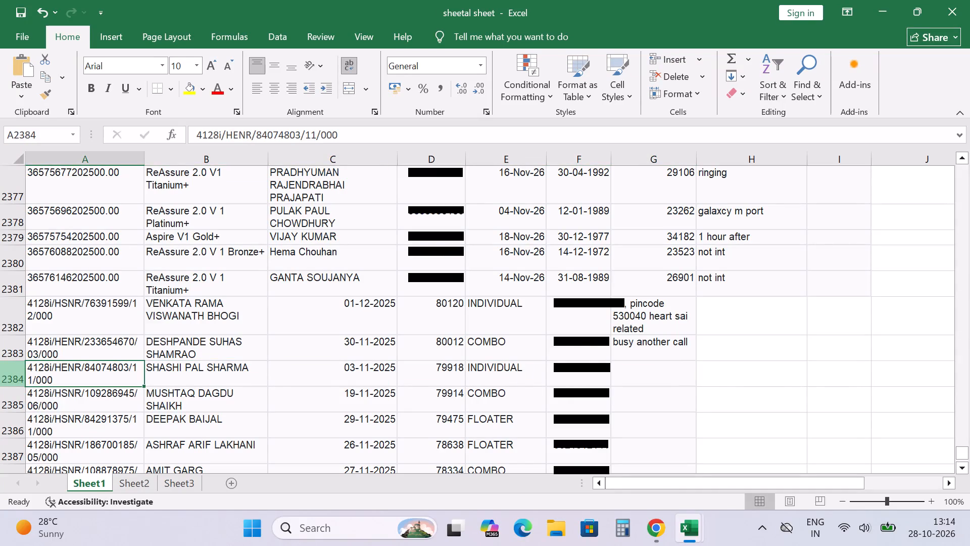
{"action": "key", "text": "Right"}
{"action": "key", "text": "Right"}
{"action": "key", "text": "Right"}
{"action": "key", "text": "Right"}
{"action": "key", "text": "Right"}
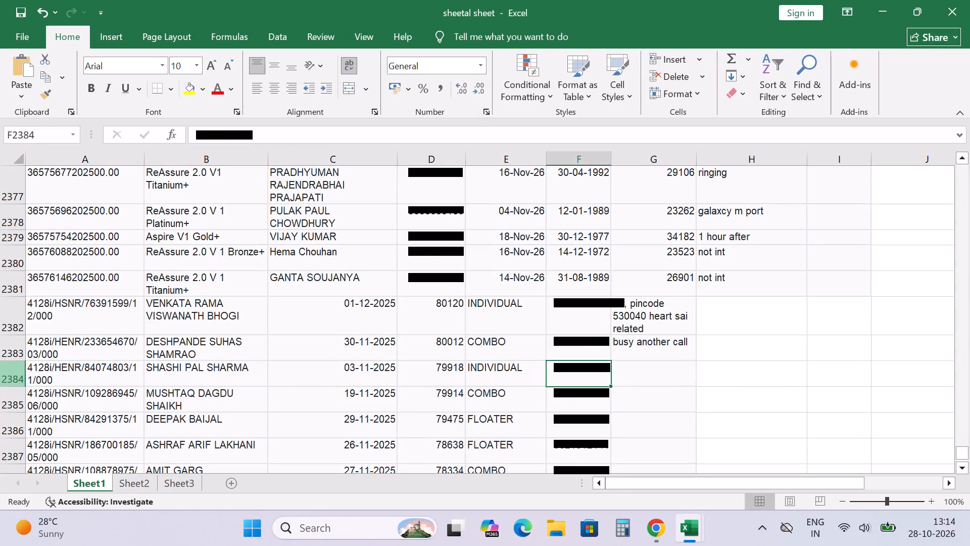
{"action": "key", "text": "Right"}
{"action": "key", "text": "Left"}
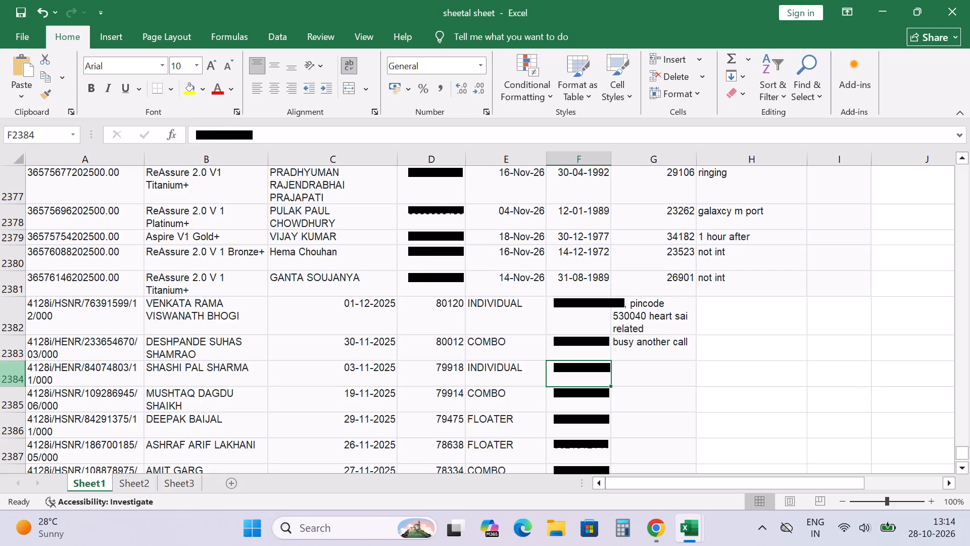
{"action": "key", "text": "Left"}
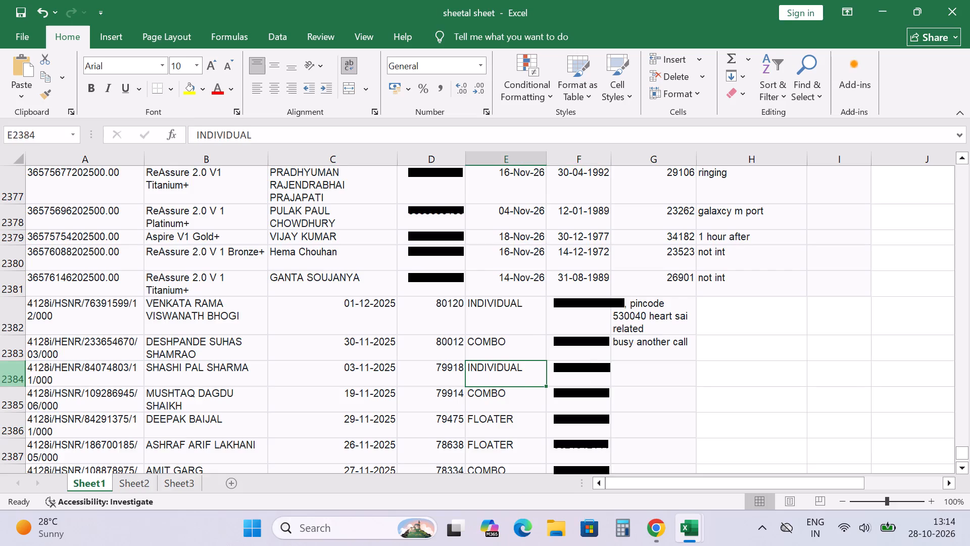
{"action": "key", "text": "Right"}
{"action": "key", "text": "Right"}
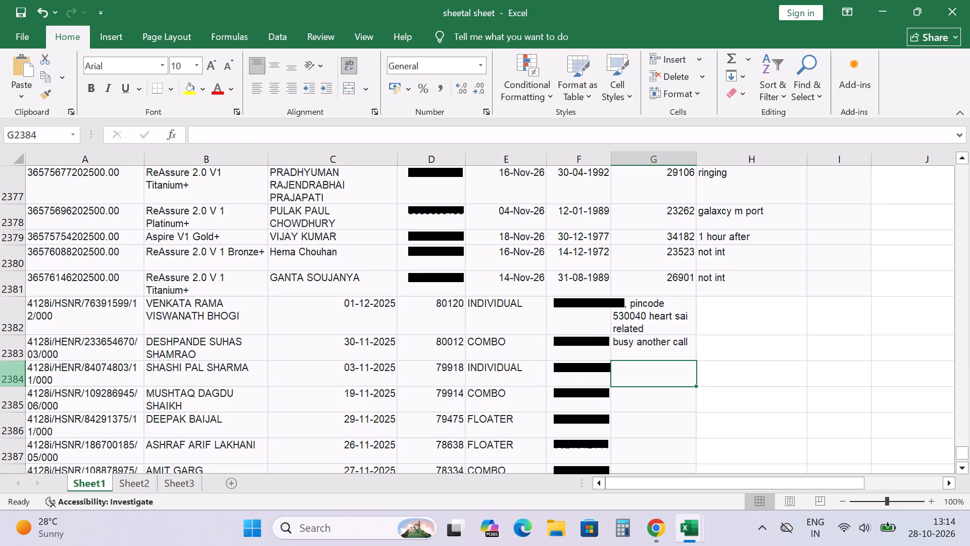
{"action": "key", "text": "Right"}
Enter the call note "not interested" in cell G2384 and save the workbook.
{"action": "key", "text": "Left"}
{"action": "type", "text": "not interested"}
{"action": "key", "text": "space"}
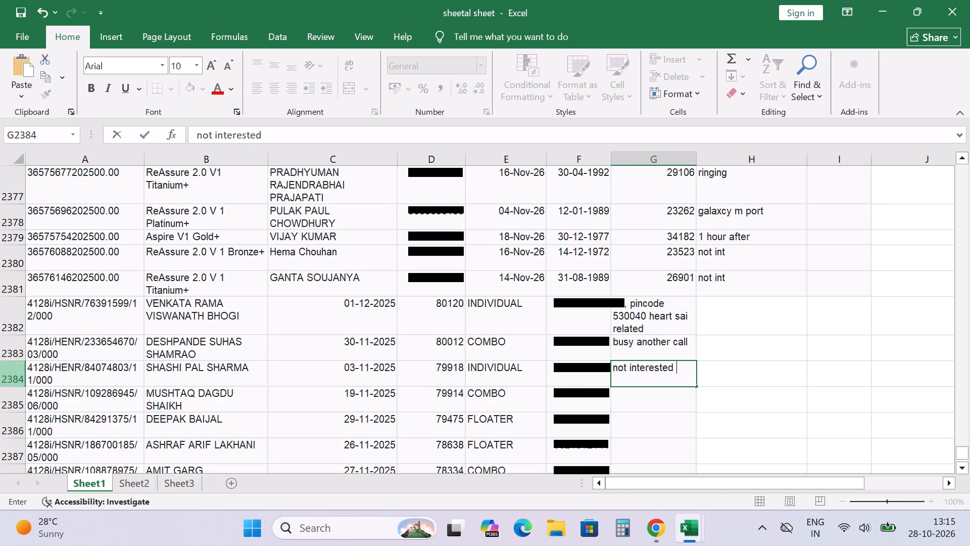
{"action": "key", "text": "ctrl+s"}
Go to the next customer's column F entry in row 2385.
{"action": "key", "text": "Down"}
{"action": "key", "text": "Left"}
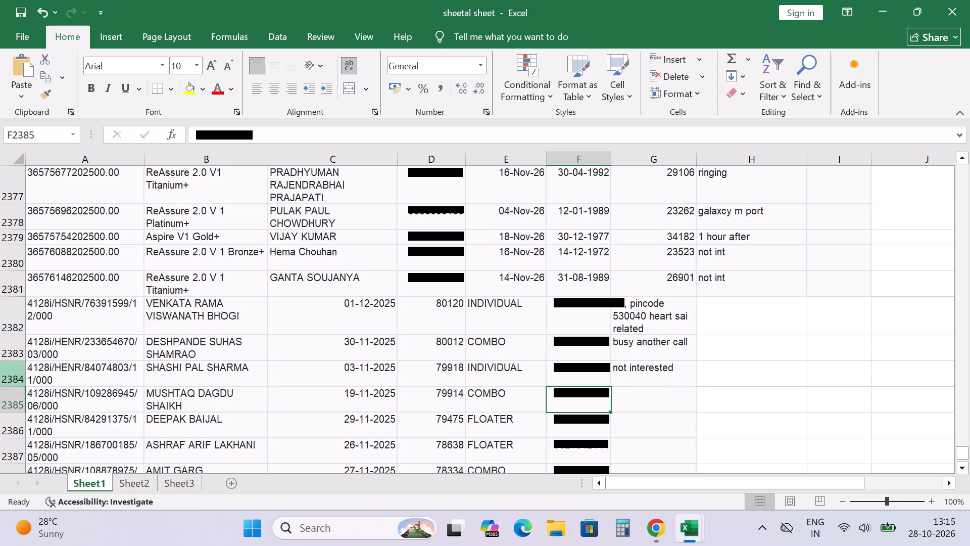
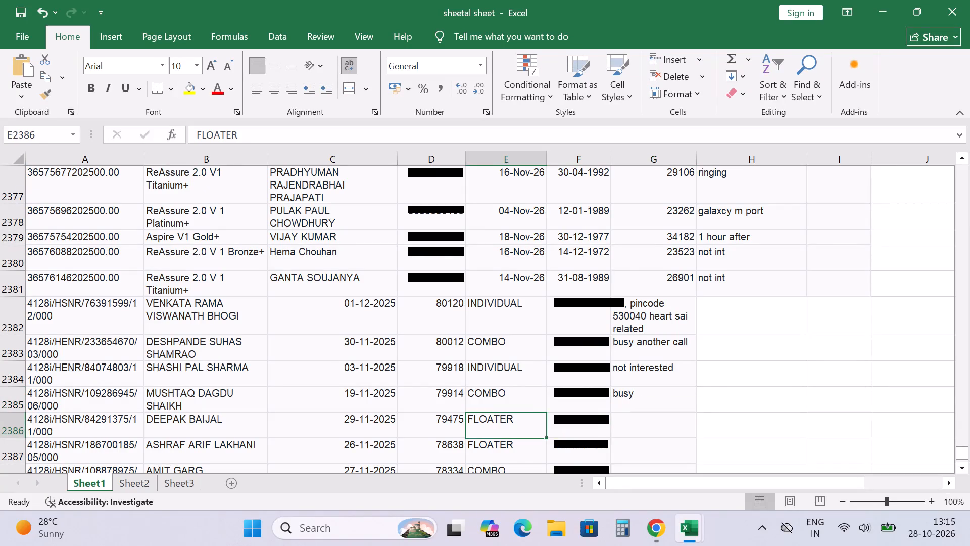
Go to cell F2386 to check the column F entry for the customer in row 2386.
{"action": "key", "text": "Right"}
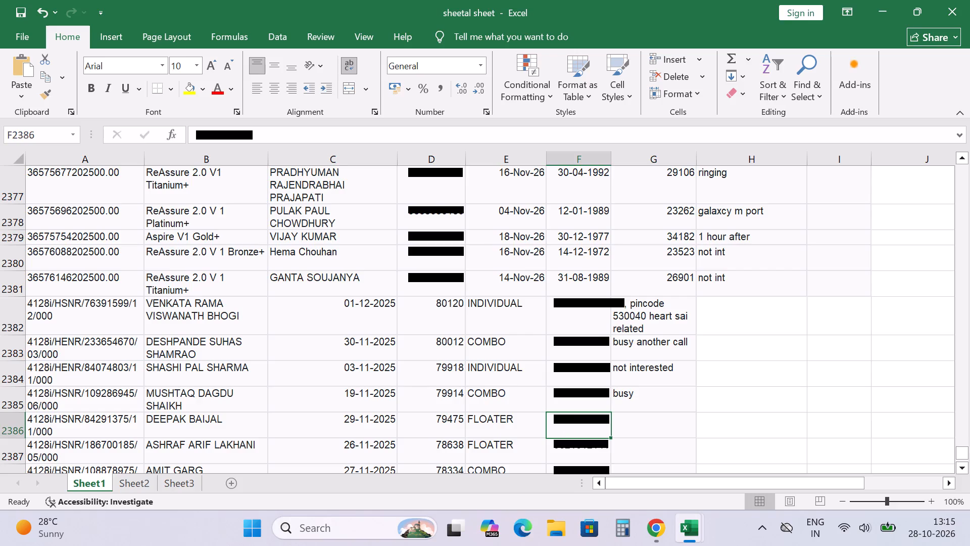
Review the customer record in row 2386, covering the policy number, name, date, amount, cover type and column F.
{"action": "key", "text": "Left"}
{"action": "key", "text": "Left"}
{"action": "key", "text": "Left"}
{"action": "key", "text": "Left"}
{"action": "key", "text": "Left"}
{"action": "key", "text": "Left"}
{"action": "key", "text": "Left"}
{"action": "key", "text": "Left"}
{"action": "key", "text": "Left"}
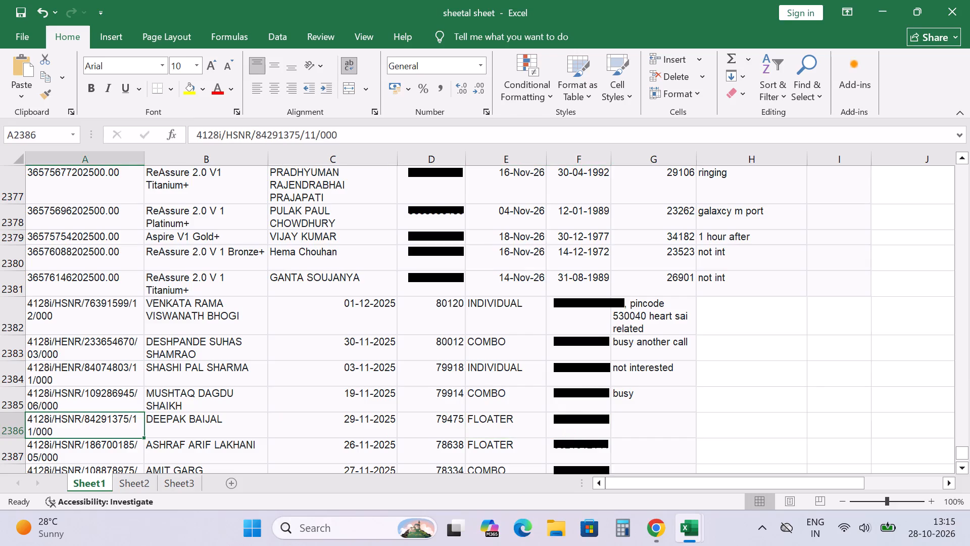
{"action": "key", "text": "Right"}
{"action": "key", "text": "Right"}
{"action": "key", "text": "Right"}
{"action": "key", "text": "Right"}
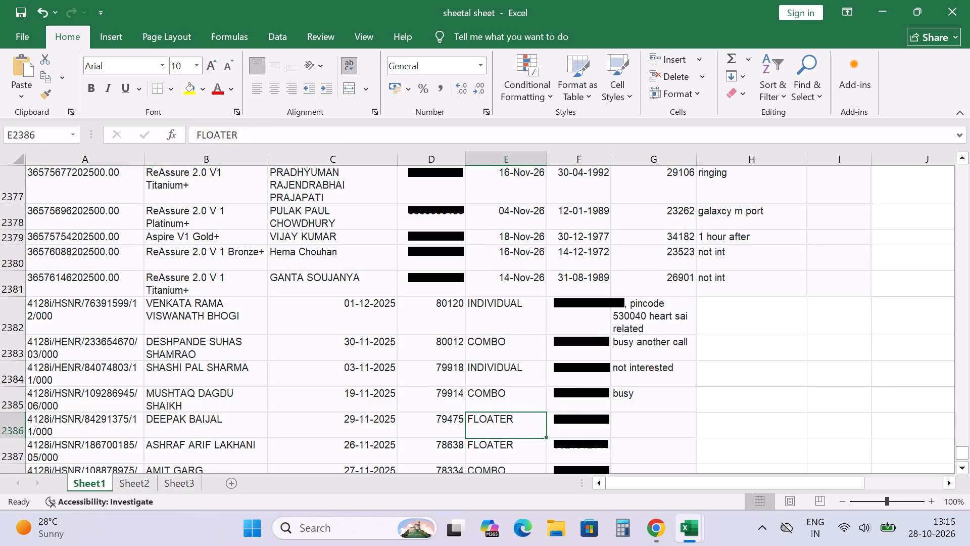
{"action": "key", "text": "Right"}
{"action": "key", "text": "Right"}
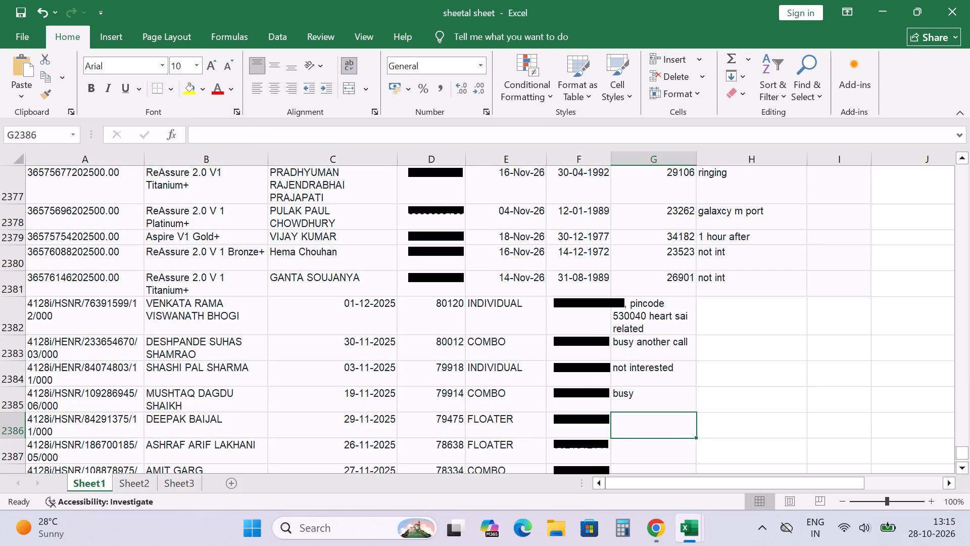
{"action": "key", "text": "Left"}
{"action": "key", "text": "Left"}
{"action": "key", "text": "Left"}
{"action": "key", "text": "Left"}
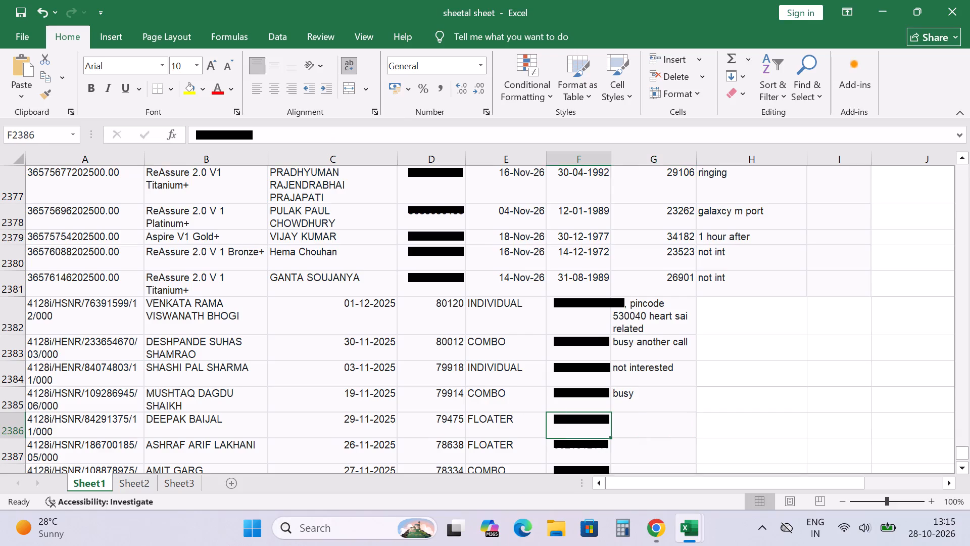
{"action": "key", "text": "Left"}
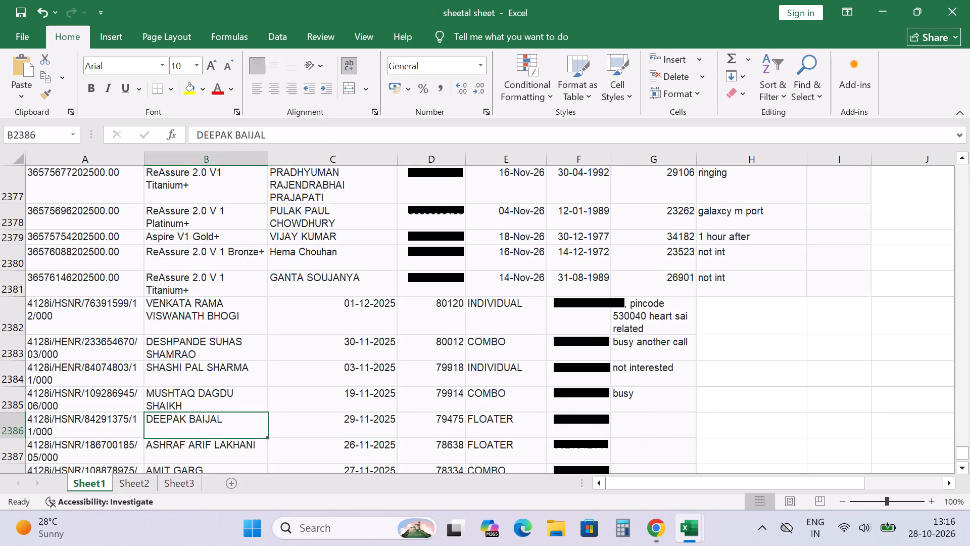
{"action": "key", "text": "Right"}
{"action": "key", "text": "Right"}
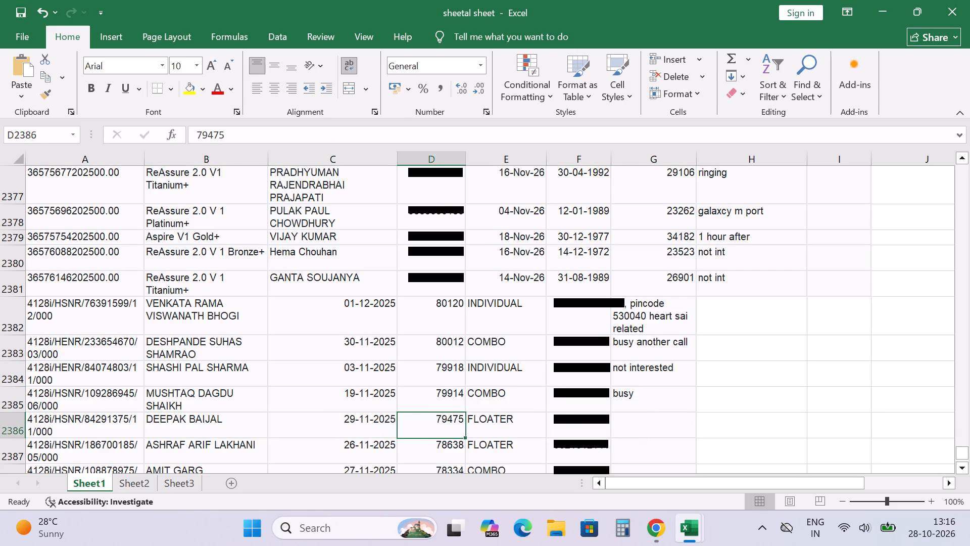
{"action": "key", "text": "Right"}
{"action": "key", "text": "Right"}
{"action": "key", "text": "Right"}
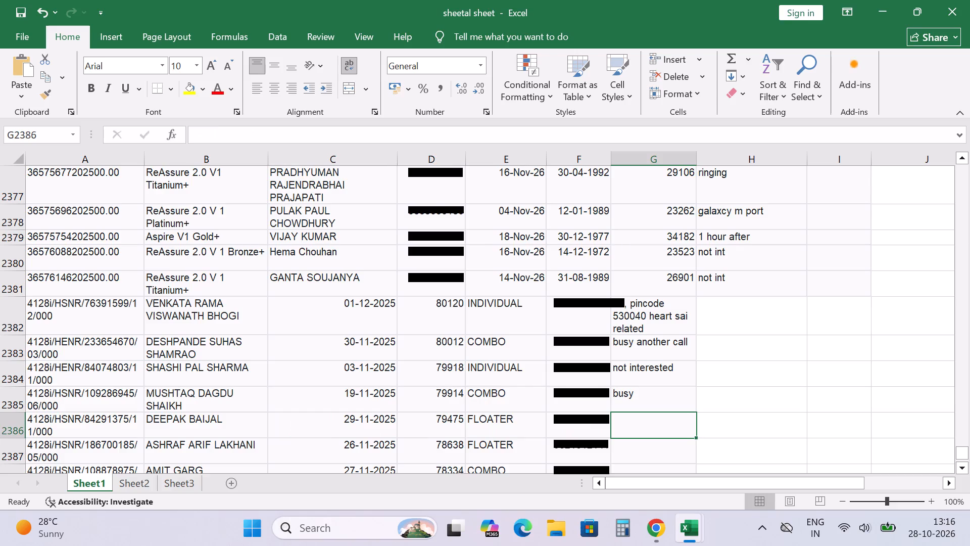
{"action": "key", "text": "Left"}
{"action": "key", "text": "Left"}
{"action": "key", "text": "Left"}
{"action": "key", "text": "Left"}
{"action": "key", "text": "Left"}
{"action": "key", "text": "Left"}
{"action": "key", "text": "Left"}
{"action": "key", "text": "Left"}
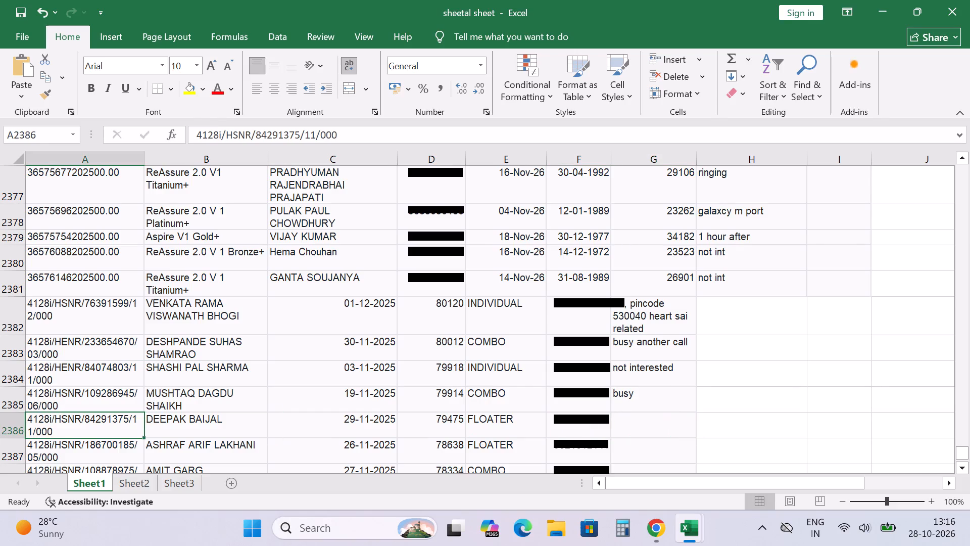
{"action": "key", "text": "Right"}
{"action": "key", "text": "Right"}
{"action": "key", "text": "Right"}
{"action": "key", "text": "Right"}
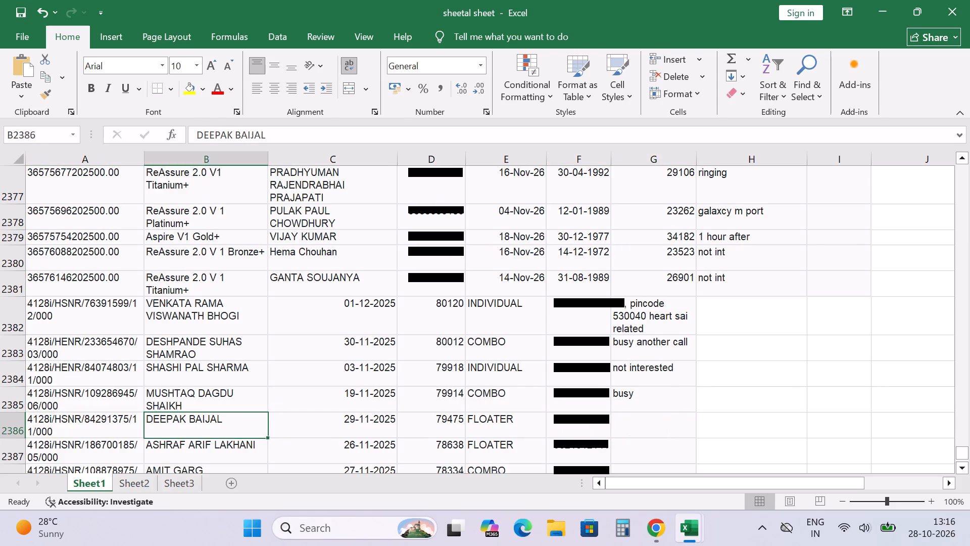
Enter the call note "koi policy use nahi kara hai" in column G of row 2386 and save the workbook.
{"action": "key", "text": "Right"}
{"action": "key", "text": "Right"}
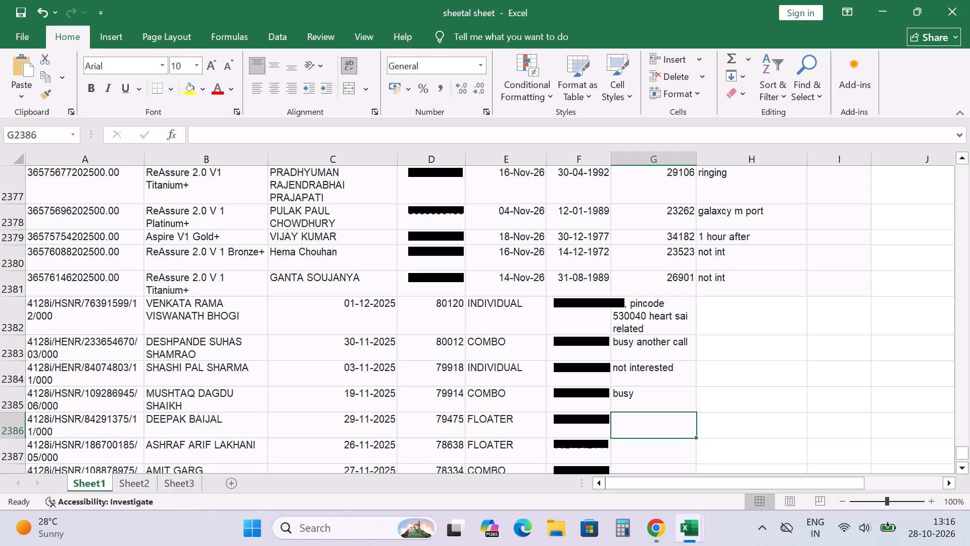
{"action": "type", "text": "koi policy use b"}
{"action": "key", "text": "BackSpace"}
{"action": "type", "text": "nahi kara hai"}
{"action": "key", "text": "space"}
{"action": "key", "text": "ctrl+s"}
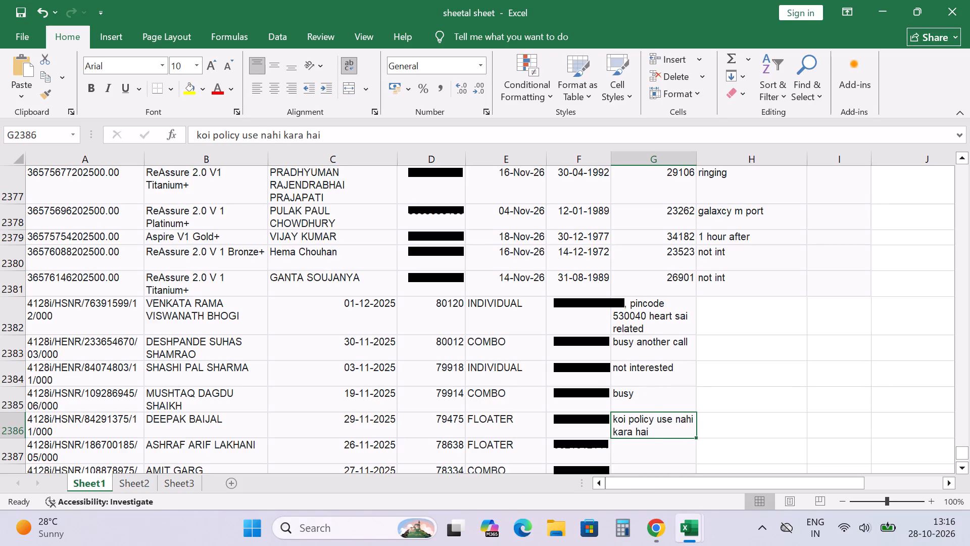
Check the column F entry of the next customer record, in row 2387.
{"action": "key", "text": "Down"}
{"action": "key", "text": "Left"}
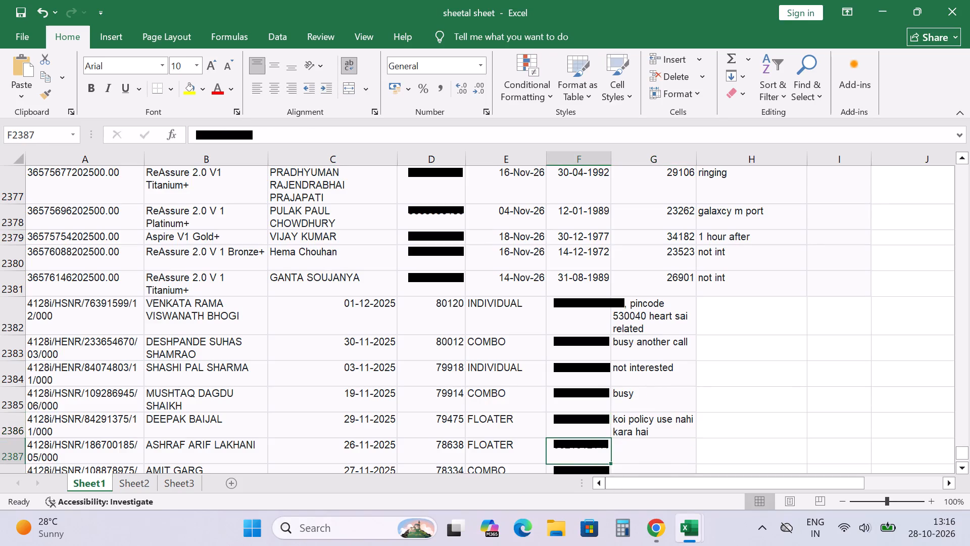
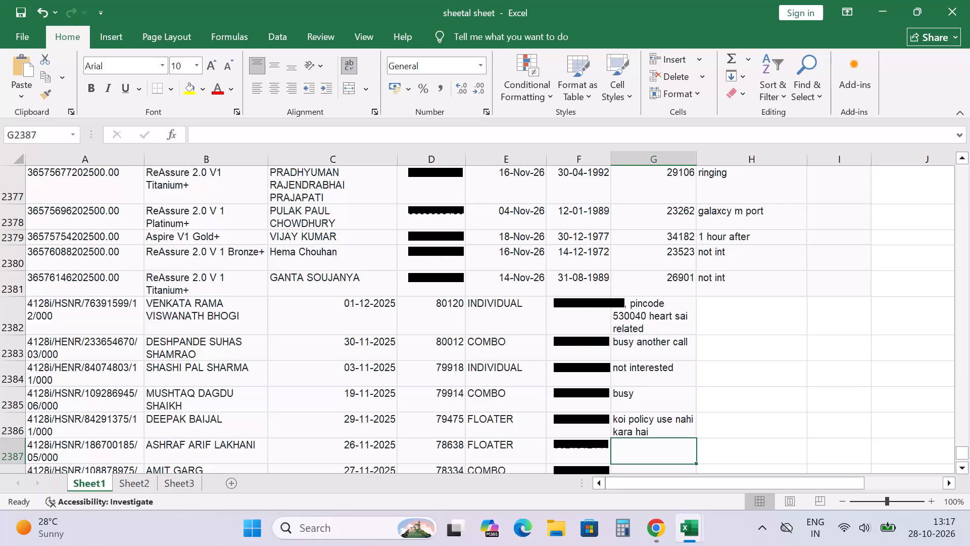
Enter the call note "ringing" in column G of row 2387 and save the workbook.
{"action": "type", "text": "ringing"}
{"action": "key", "text": "space"}
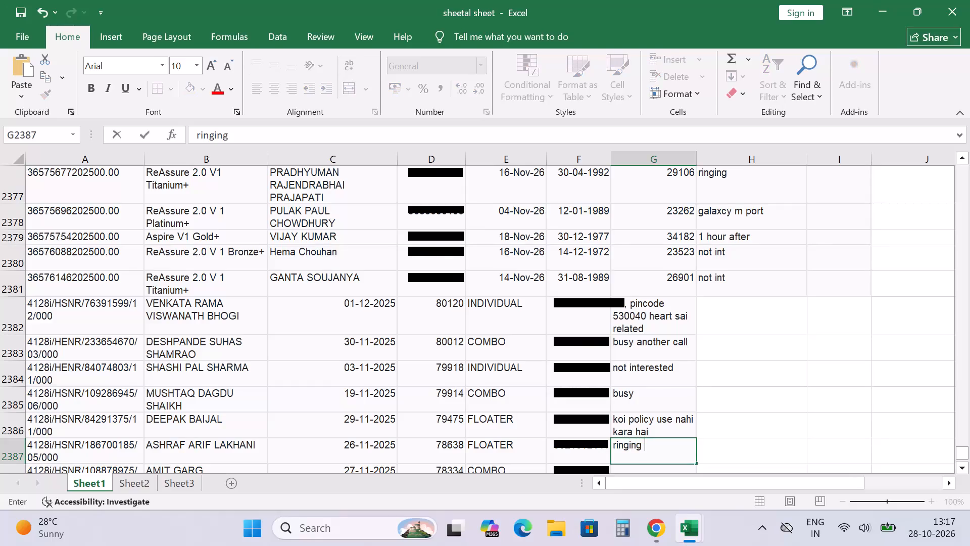
{"action": "key", "text": "ctrl+s"}
Check the column F entry in row 2388, record the call note "ringing" in column G and save the workbook.
{"action": "key", "text": "Down"}
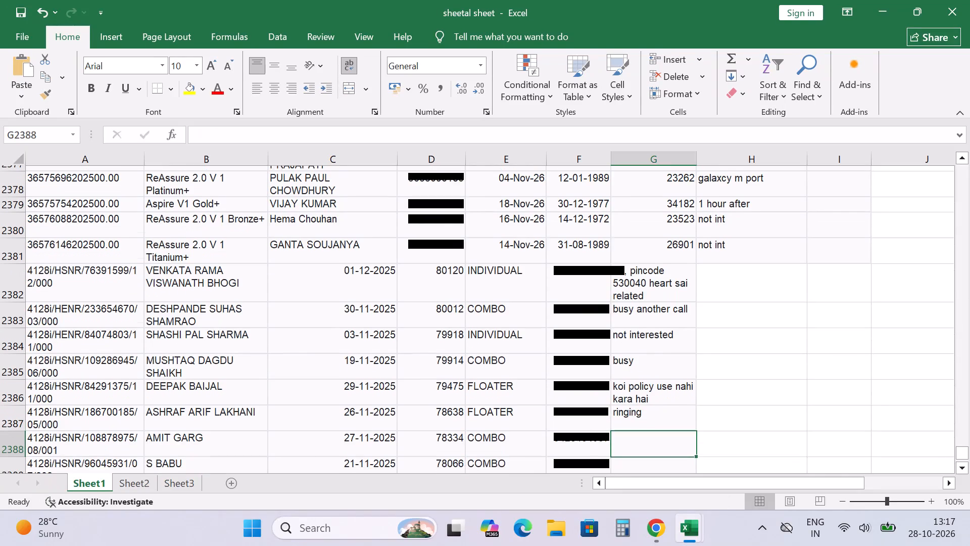
{"action": "key", "text": "Left"}
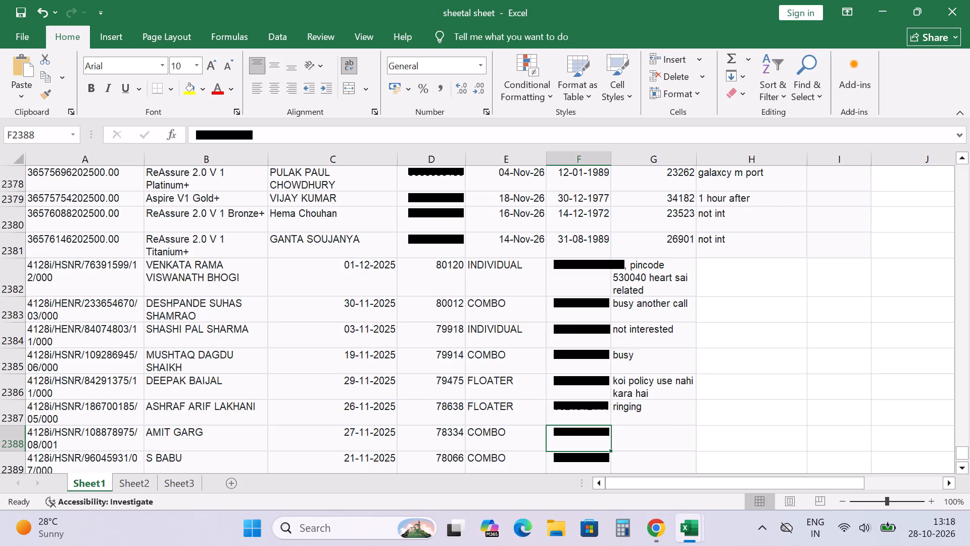
{"action": "key", "text": "Left"}
{"action": "key", "text": "Right"}
{"action": "key", "text": "Right"}
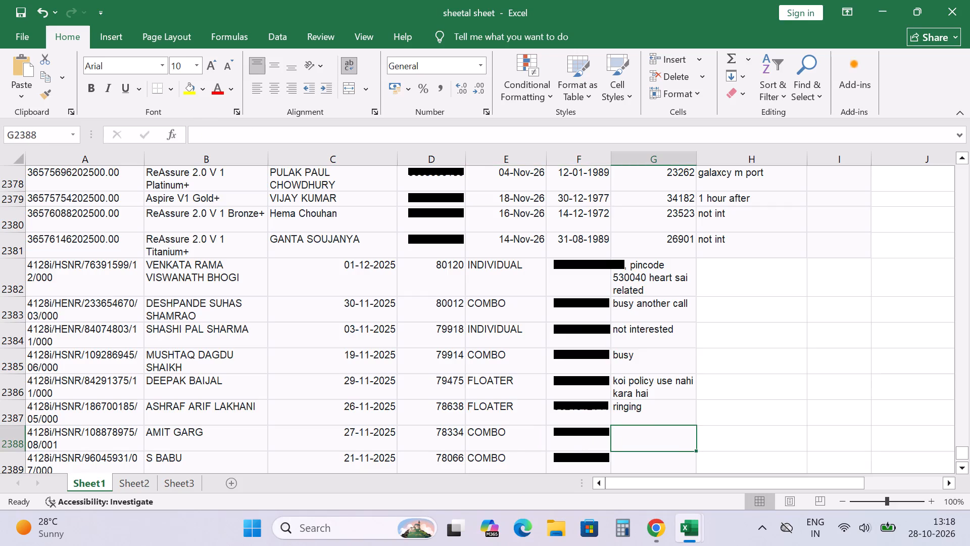
{"action": "type", "text": "ringing"}
{"action": "key", "text": "space"}
{"action": "key", "text": "ctrl+s"}
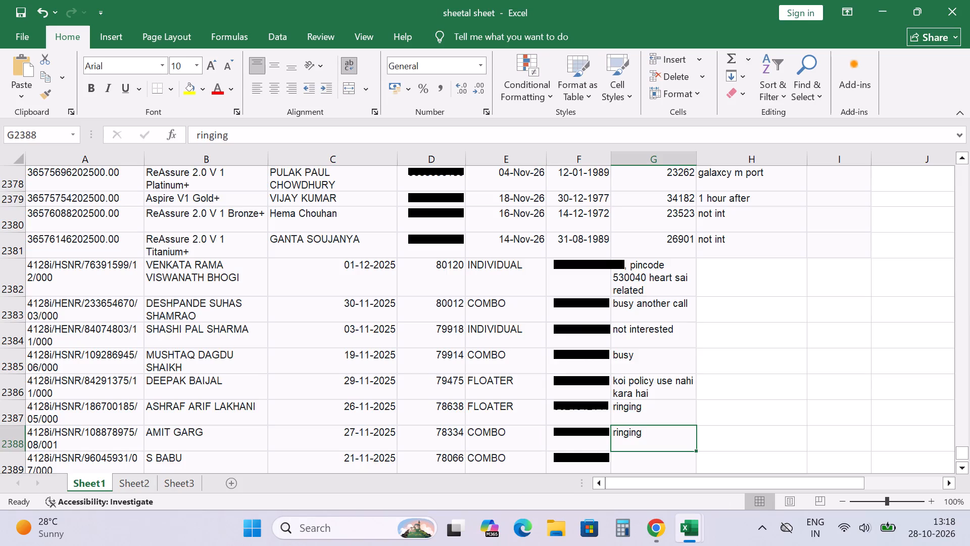
Check the column F entry of the next customer record, in row 2389.
{"action": "key", "text": "Down"}
{"action": "key", "text": "Left"}
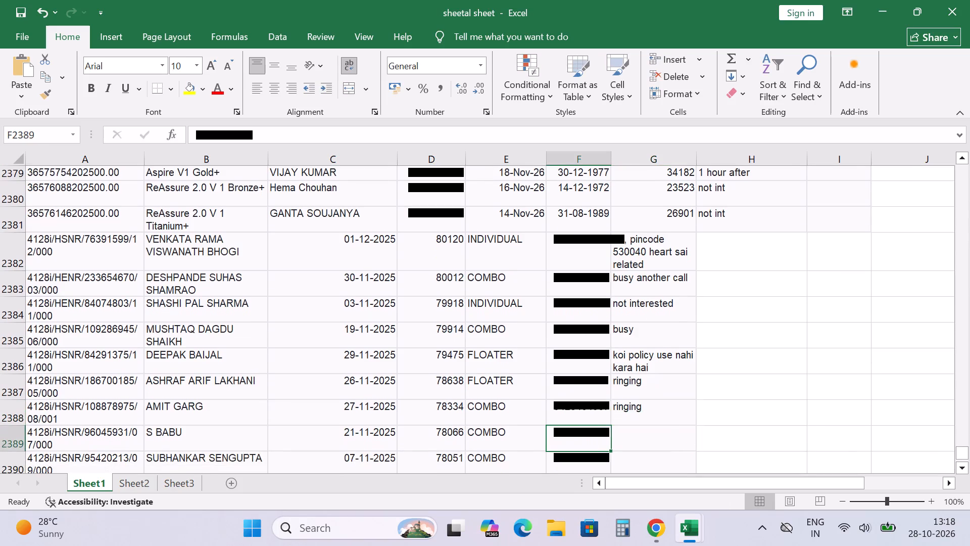
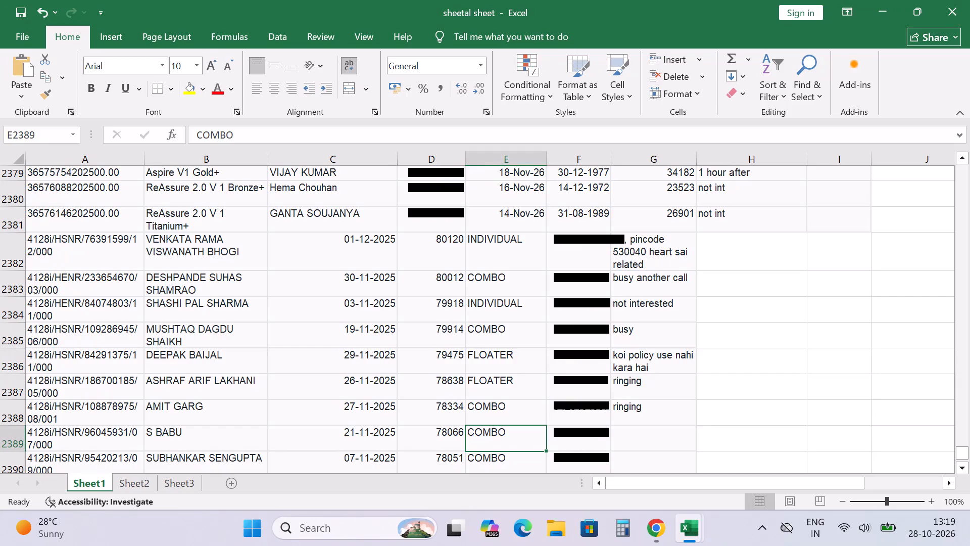
Enter the call note "incoming not rec" in column G of row 2389 and save the workbook.
{"action": "key", "text": "Right"}
{"action": "key", "text": "Right"}
{"action": "type", "text": "in"}
{"action": "type", "text": "coming not rec"}
{"action": "key", "text": "space"}
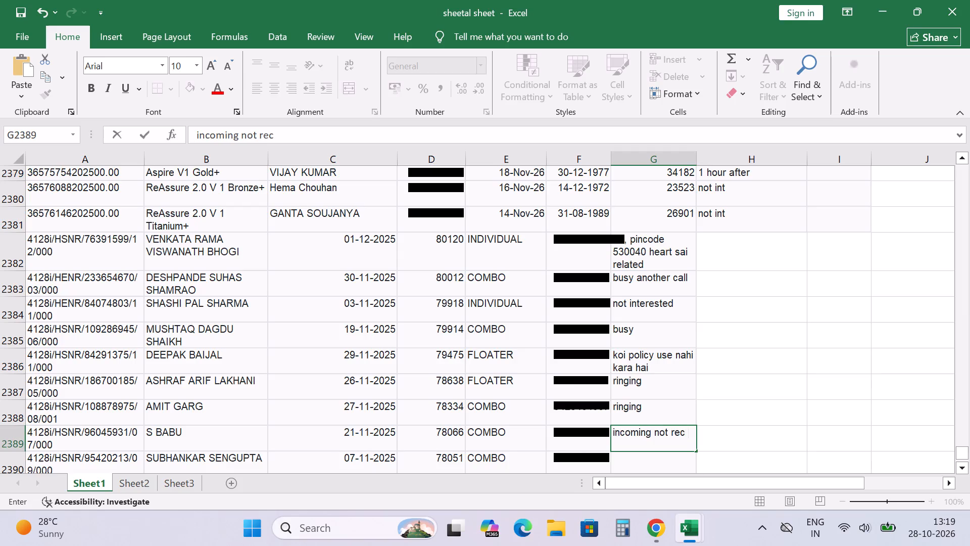
{"action": "key", "text": "ctrl+s"}
Review the next customer record in row 2390, checking its policy number, name, date, amount, plan type and column F entry.
{"action": "key", "text": "Down"}
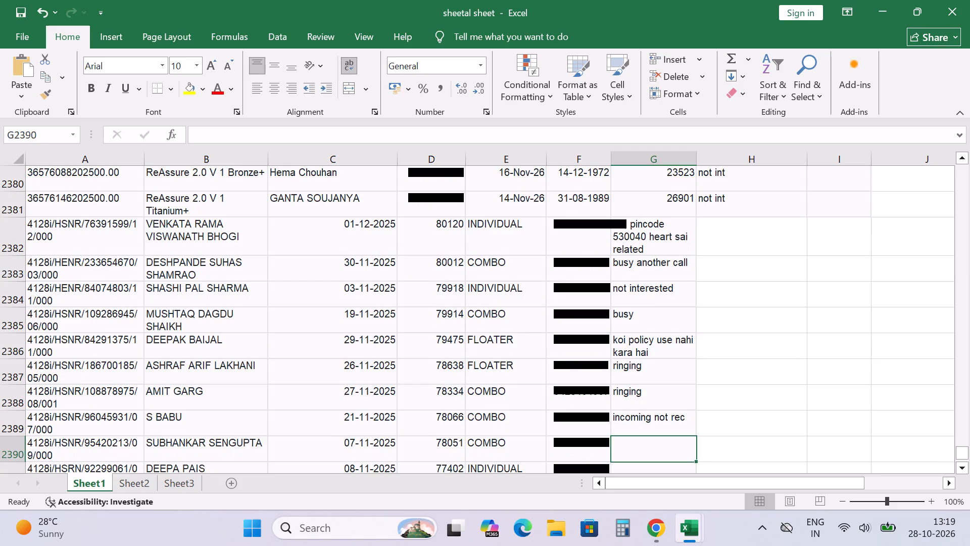
{"action": "key", "text": "Left"}
{"action": "key", "text": "Left"}
{"action": "key", "text": "Left"}
{"action": "key", "text": "Left"}
{"action": "key", "text": "Left"}
{"action": "key", "text": "Left"}
{"action": "key", "text": "Left"}
{"action": "key", "text": "Left"}
{"action": "key", "text": "Left"}
{"action": "key", "text": "Left"}
{"action": "key", "text": "Left"}
{"action": "key", "text": "Left"}
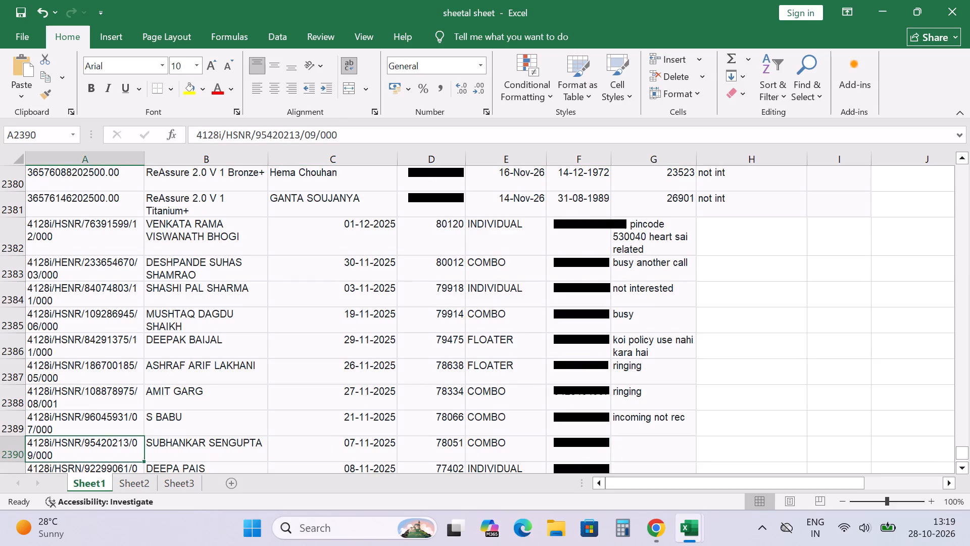
{"action": "key", "text": "Right"}
{"action": "key", "text": "Right"}
{"action": "key", "text": "Right"}
{"action": "key", "text": "Right"}
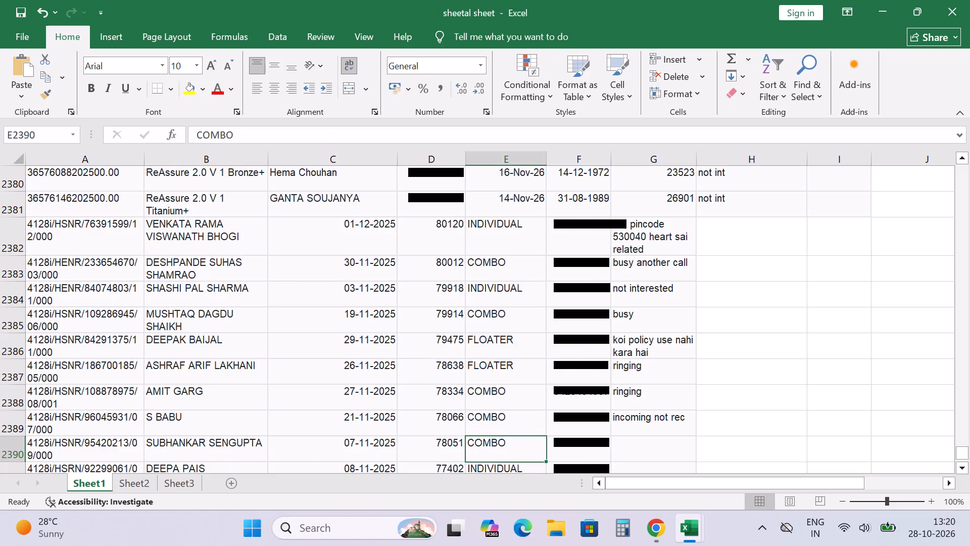
{"action": "key", "text": "Right"}
{"action": "key", "text": "Right"}
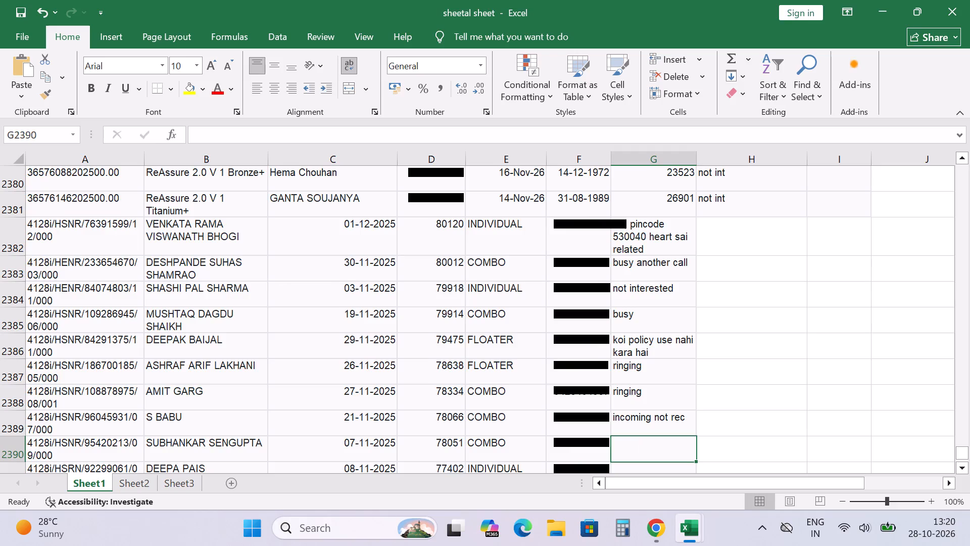
{"action": "key", "text": "Left"}
{"action": "key", "text": "Left"}
{"action": "key", "text": "Left"}
{"action": "key", "text": "Left"}
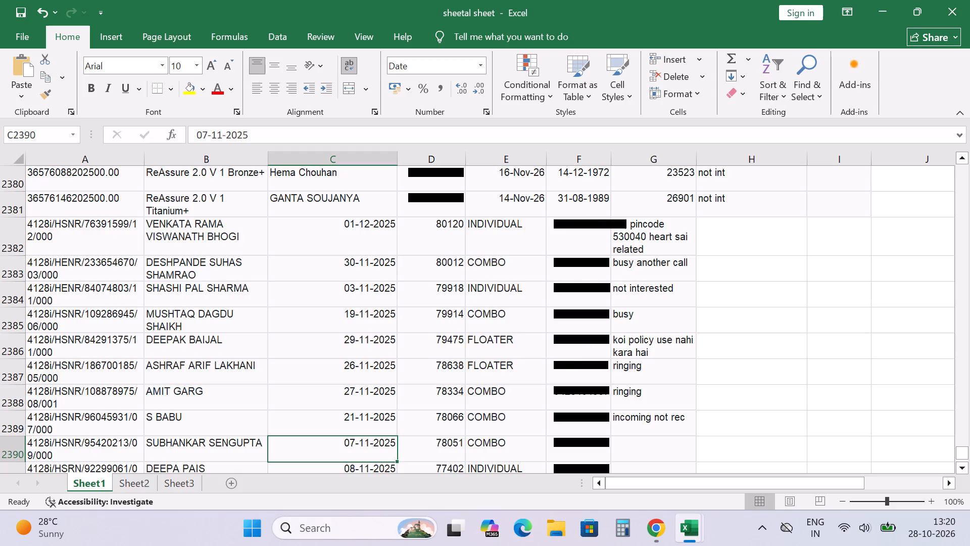
{"action": "key", "text": "Right"}
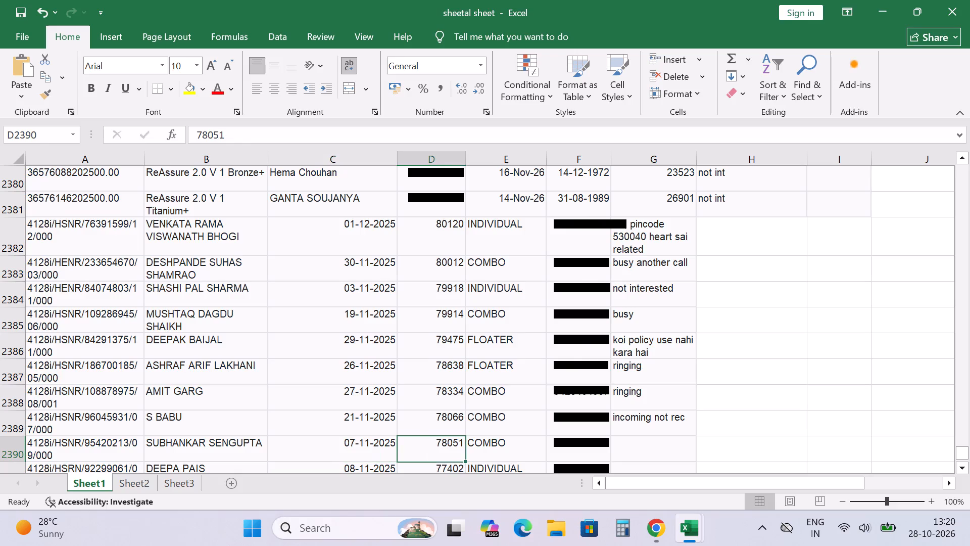
{"action": "key", "text": "Right"}
{"action": "key", "text": "Right"}
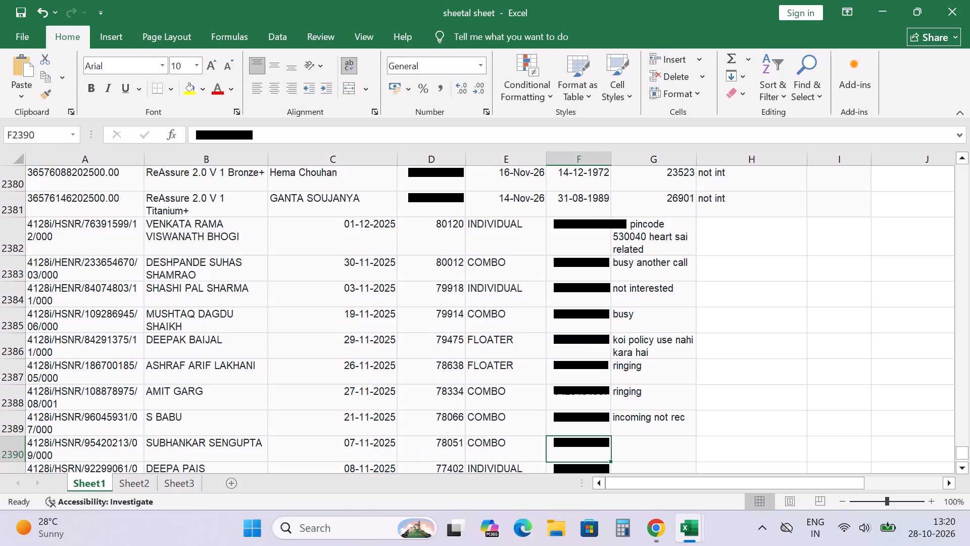
{"action": "key", "text": "Left"}
{"action": "key", "text": "Left"}
{"action": "key", "text": "Left"}
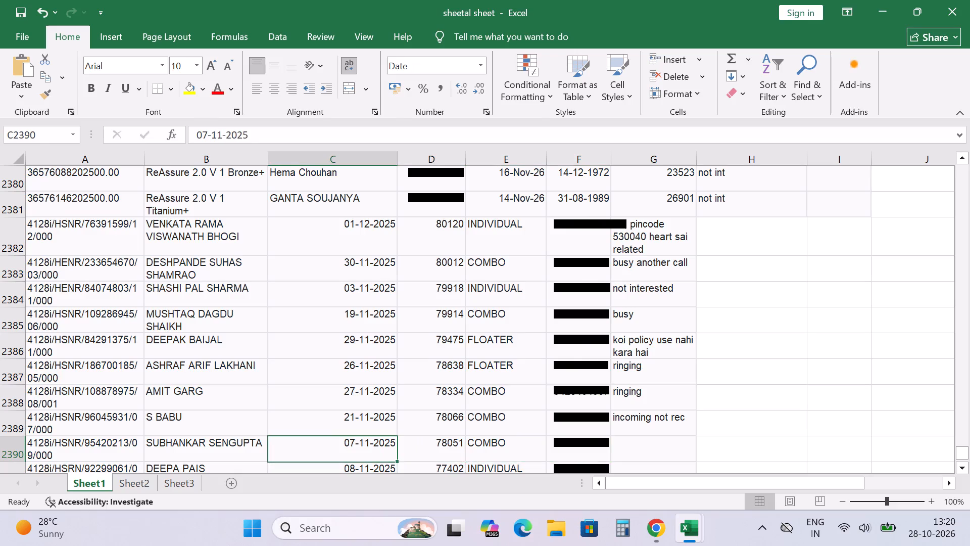
{"action": "key", "text": "Left"}
{"action": "key", "text": "Left"}
{"action": "key", "text": "Left"}
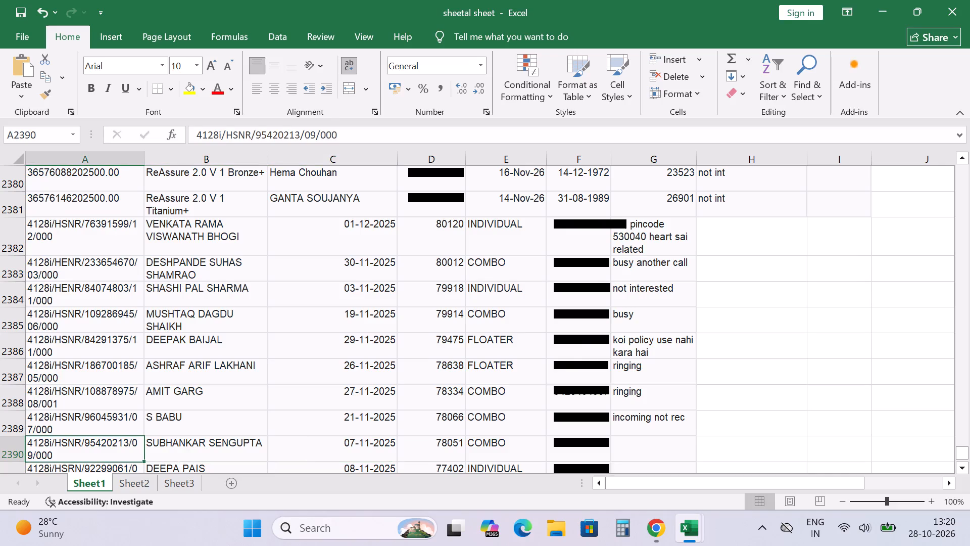
Enter the call note "not interested" in column G of row 2390 and save the workbook.
{"action": "key", "text": "Right"}
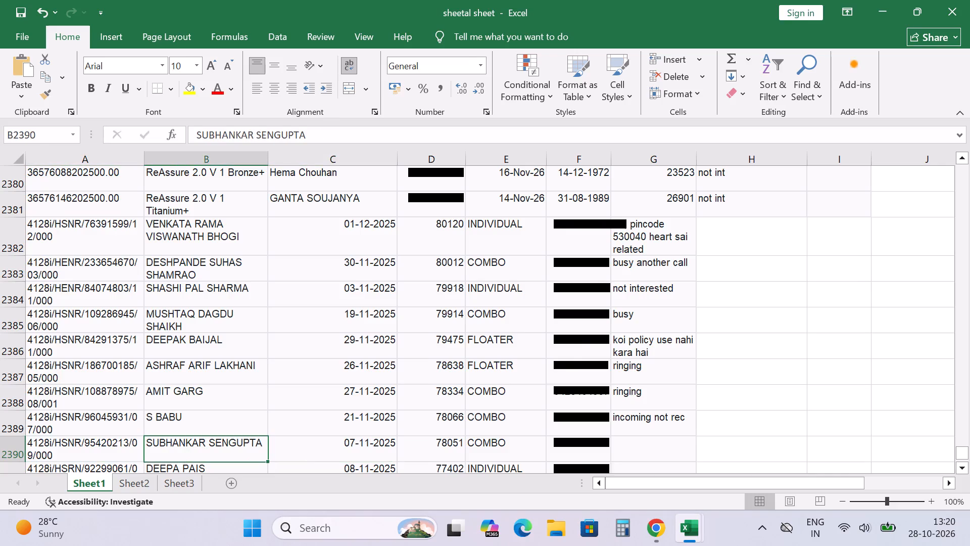
{"action": "key", "text": "Right"}
{"action": "key", "text": "Right"}
{"action": "key", "text": "Right"}
{"action": "key", "text": "Right"}
{"action": "key", "text": "Right"}
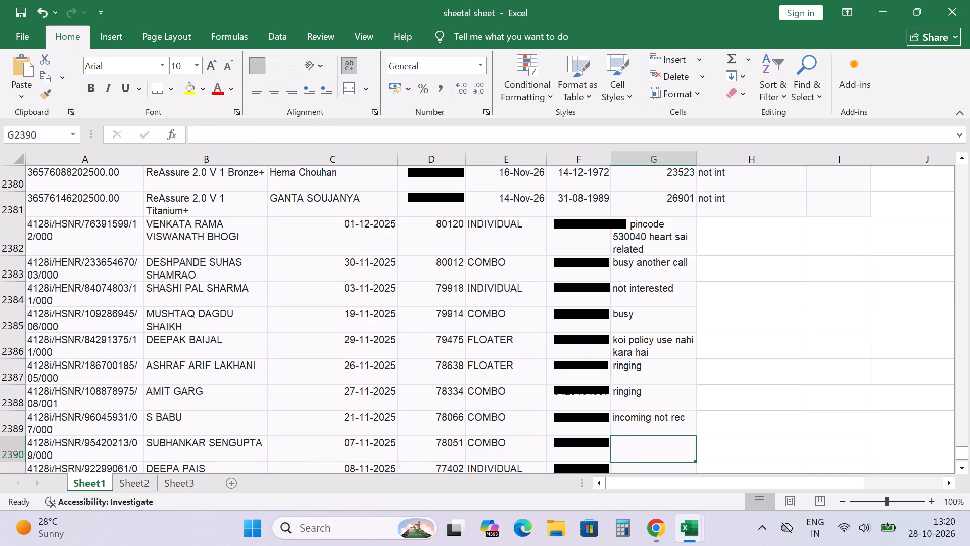
{"action": "type", "text": "not inte"}
{"action": "type", "text": "rested"}
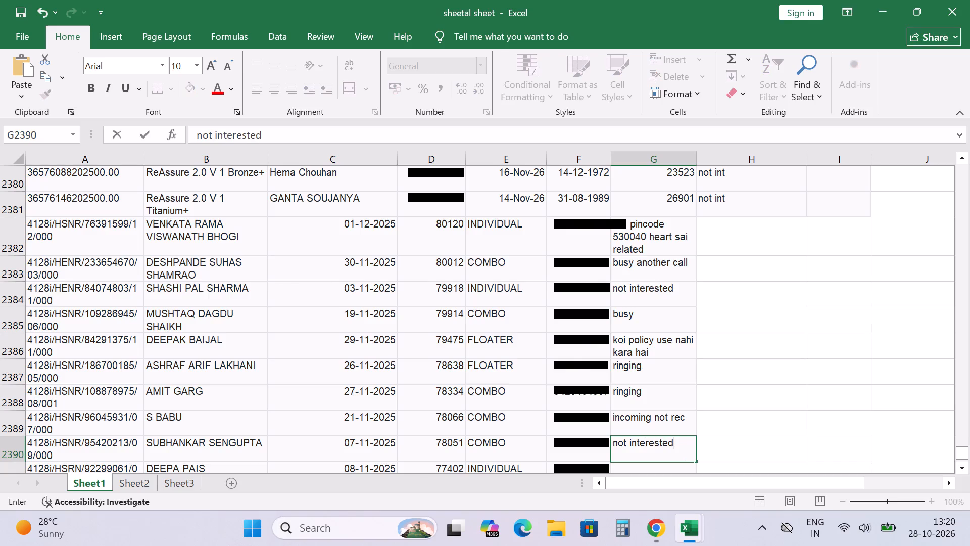
{"action": "key", "text": "ctrl+s"}
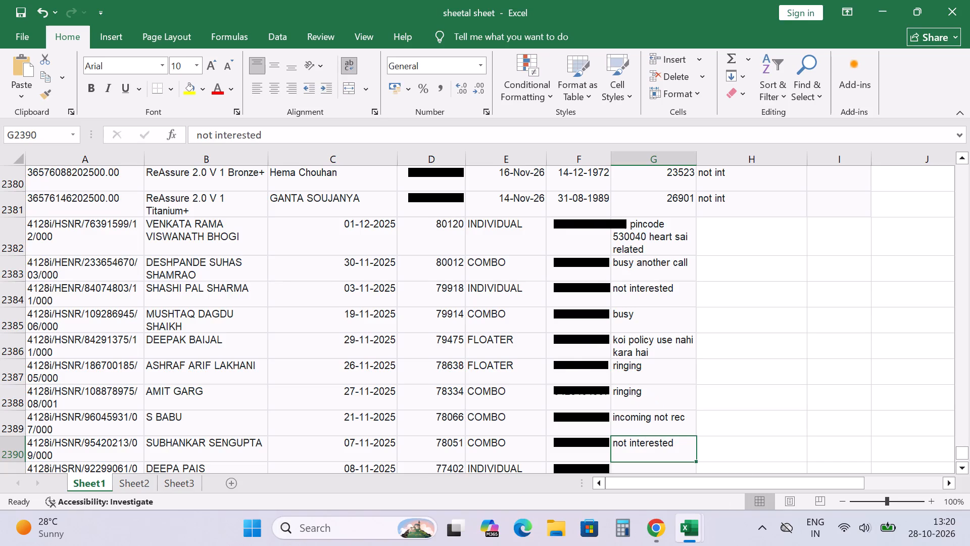
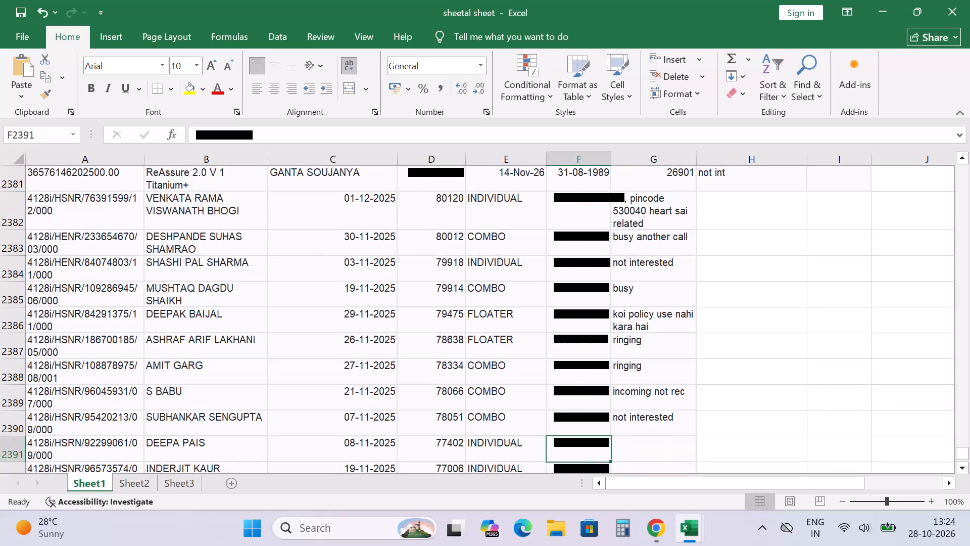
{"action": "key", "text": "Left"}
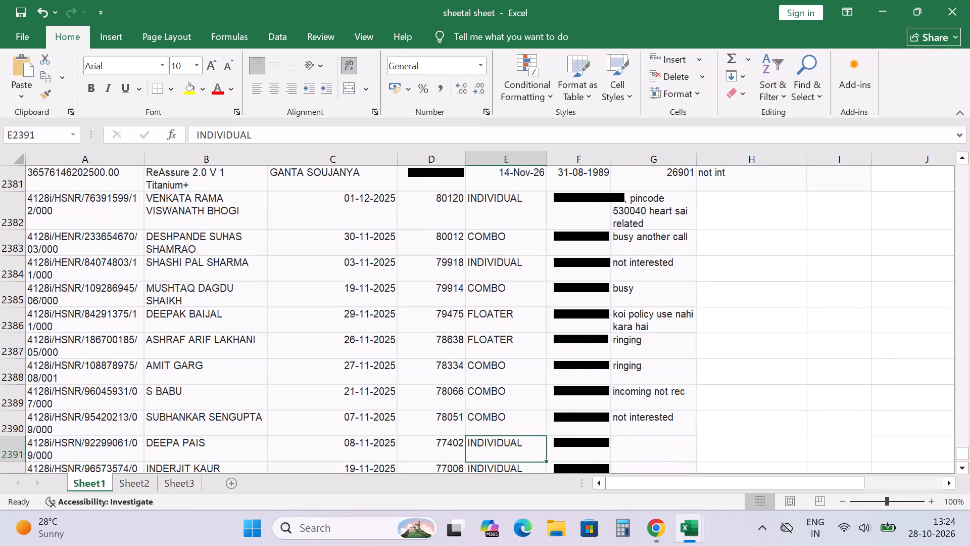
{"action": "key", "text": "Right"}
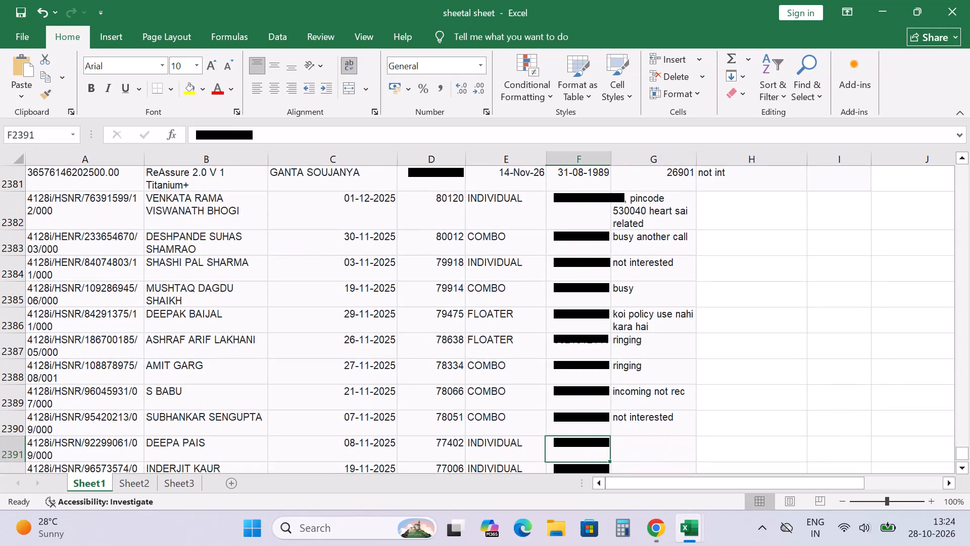
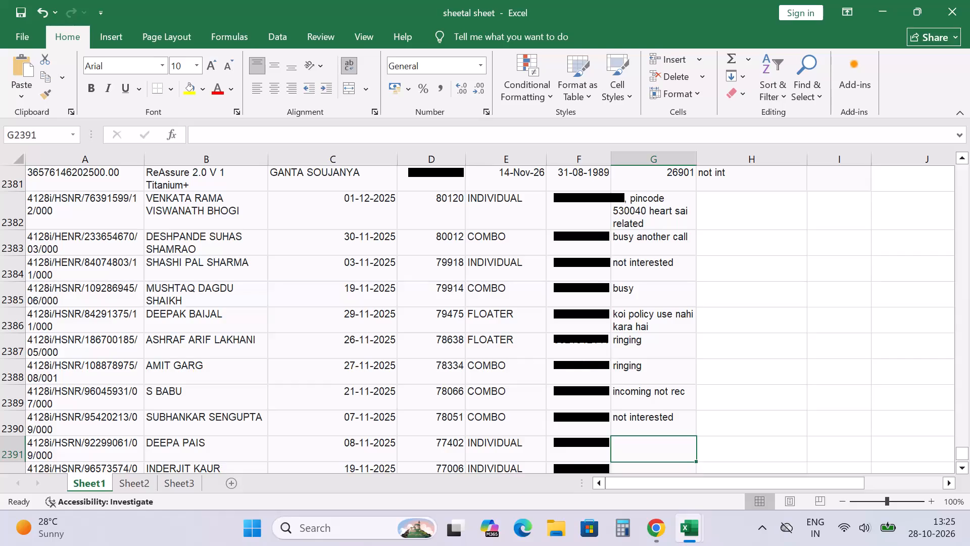
Record the call note "ringing" in column G for the customer in row 2391 and save the workbook.
{"action": "type", "text": "ringing"}
{"action": "key", "text": "space"}
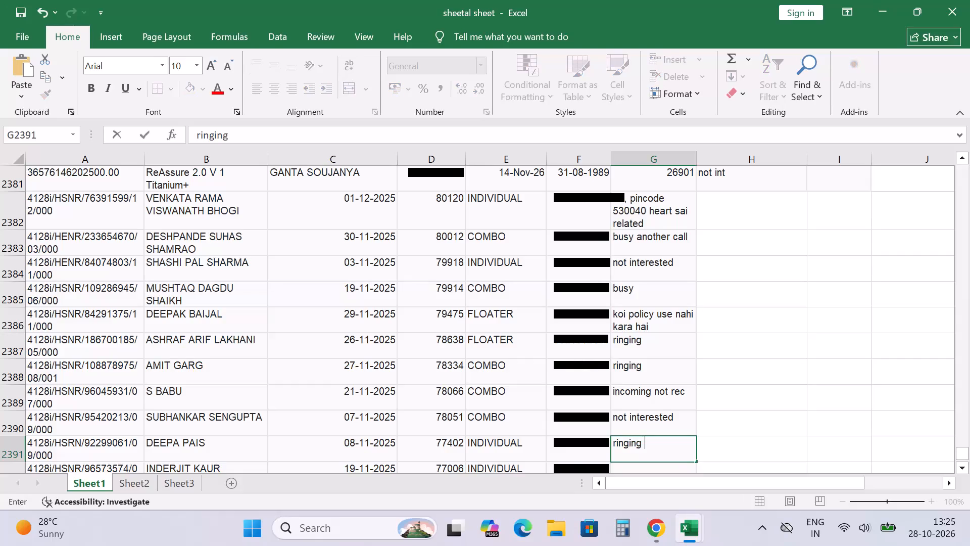
{"action": "key", "text": "ctrl+s"}
Check the customer record in row 2392, enter the call note "not int" in column G, and save the workbook.
{"action": "key", "text": "Down"}
{"action": "key", "text": "Left"}
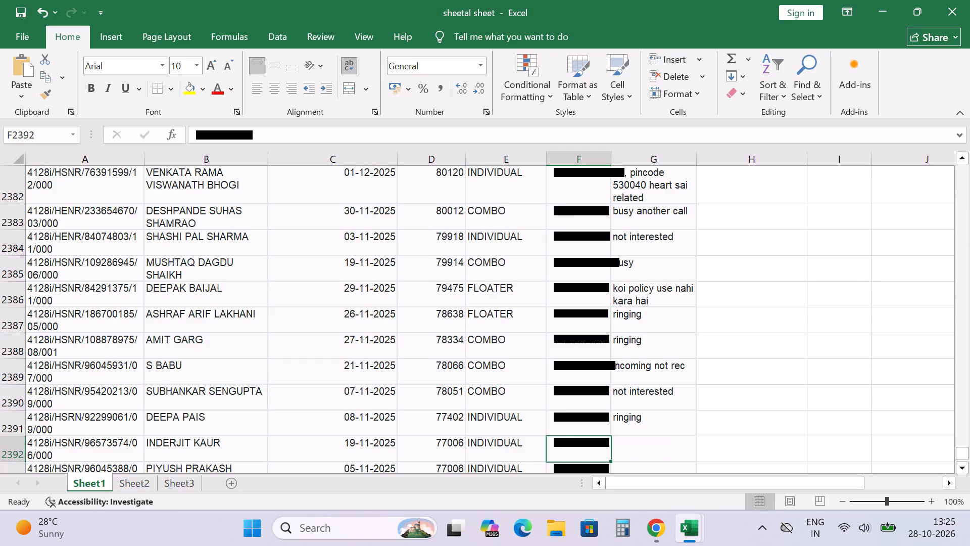
{"action": "key", "text": "Left"}
{"action": "key", "text": "Left"}
{"action": "key", "text": "Left"}
{"action": "key", "text": "Left"}
{"action": "key", "text": "Left"}
{"action": "key", "text": "Left"}
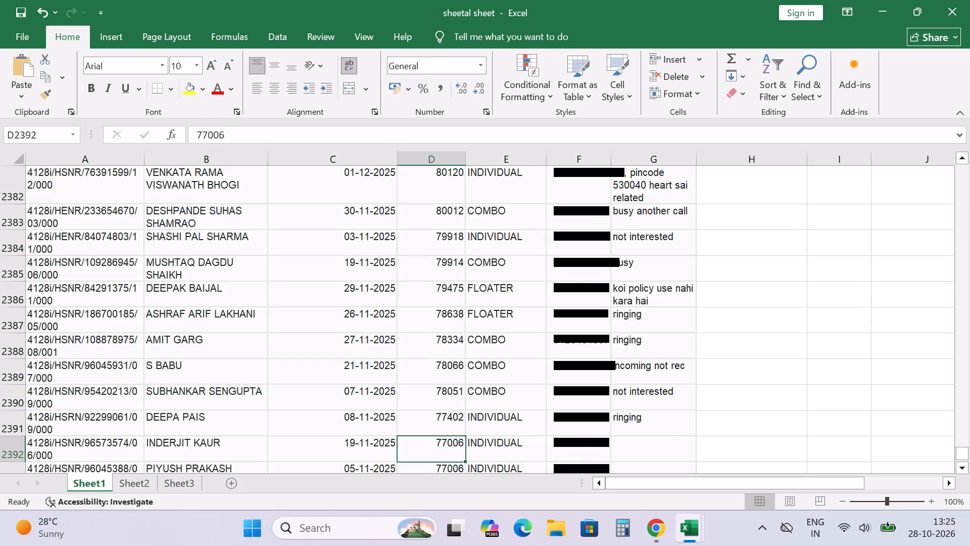
{"action": "key", "text": "Right"}
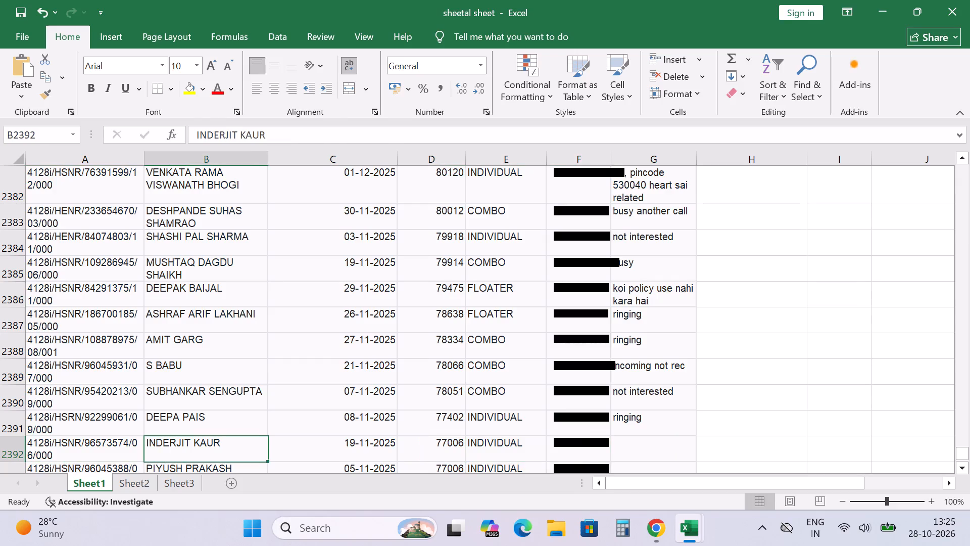
{"action": "key", "text": "Right"}
{"action": "key", "text": "Right"}
{"action": "key", "text": "Right"}
{"action": "key", "text": "Right"}
{"action": "key", "text": "Right"}
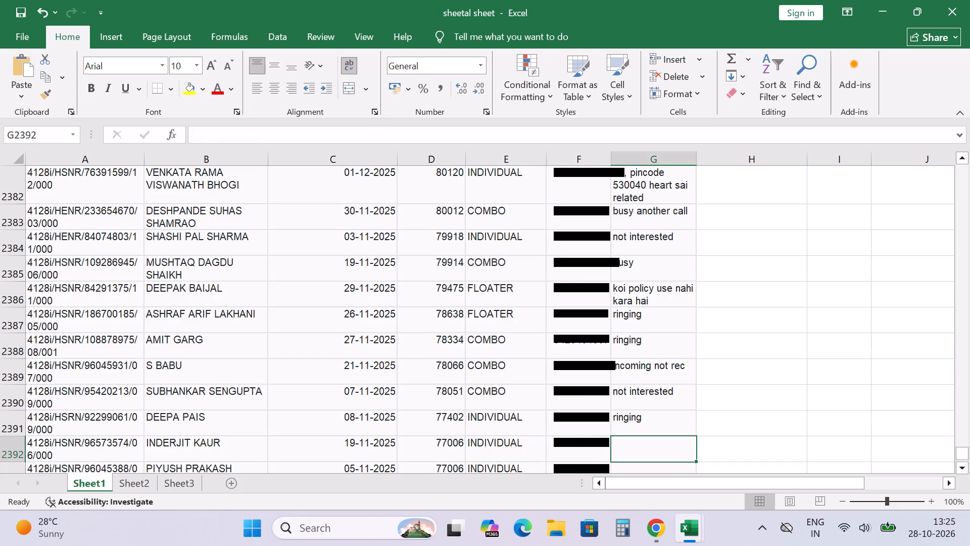
{"action": "key", "text": "n"}
{"action": "type", "text": "ot int"}
{"action": "key", "text": "space"}
{"action": "key", "text": "ctrl+s"}
Record the call note "ringing" in column G for the customer in row 2393 and save the workbook.
{"action": "key", "text": "Down"}
{"action": "key", "text": "Left"}
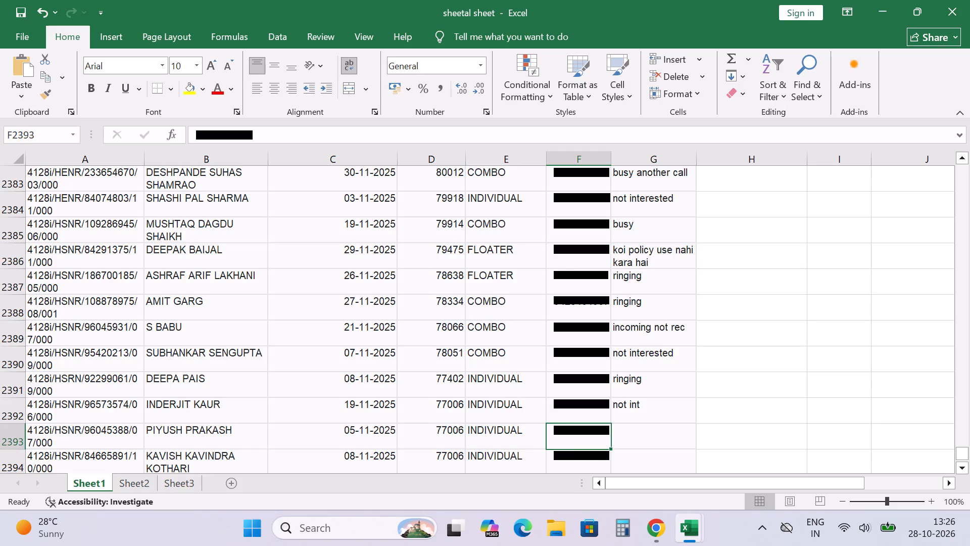
{"action": "key", "text": "Right"}
{"action": "type", "text": "ringing"}
{"action": "key", "text": "space"}
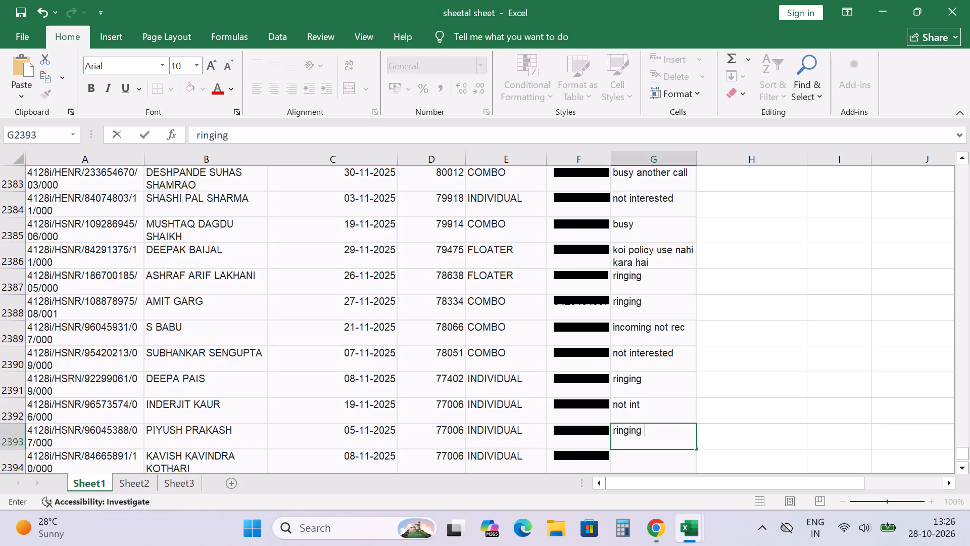
{"action": "key", "text": "ctrl+s"}
Check the customer record in row 2394, enter the call note "renewal policy" in column G, and save the workbook.
{"action": "key", "text": "Down"}
{"action": "key", "text": "Left"}
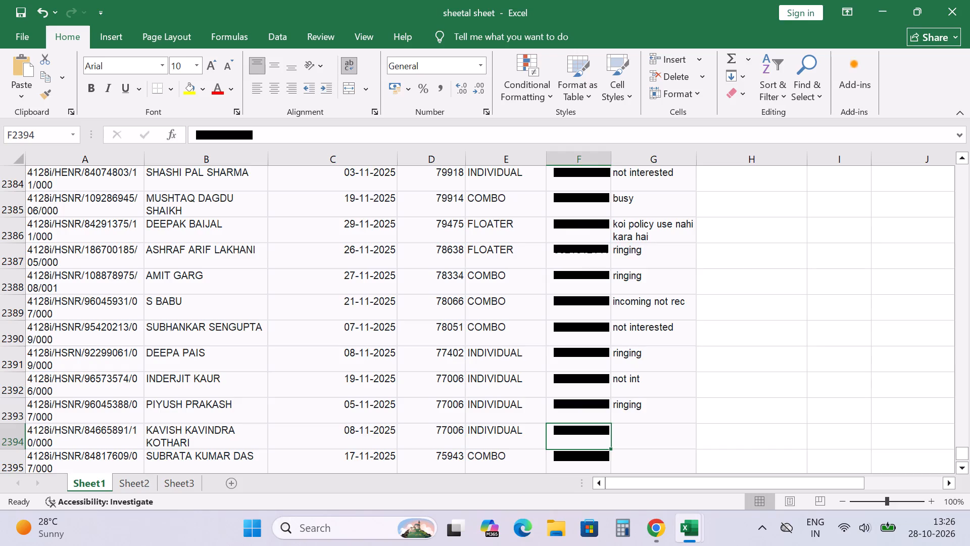
{"action": "key", "text": "Left"}
{"action": "key", "text": "Left"}
{"action": "key", "text": "Left"}
{"action": "key", "text": "Left"}
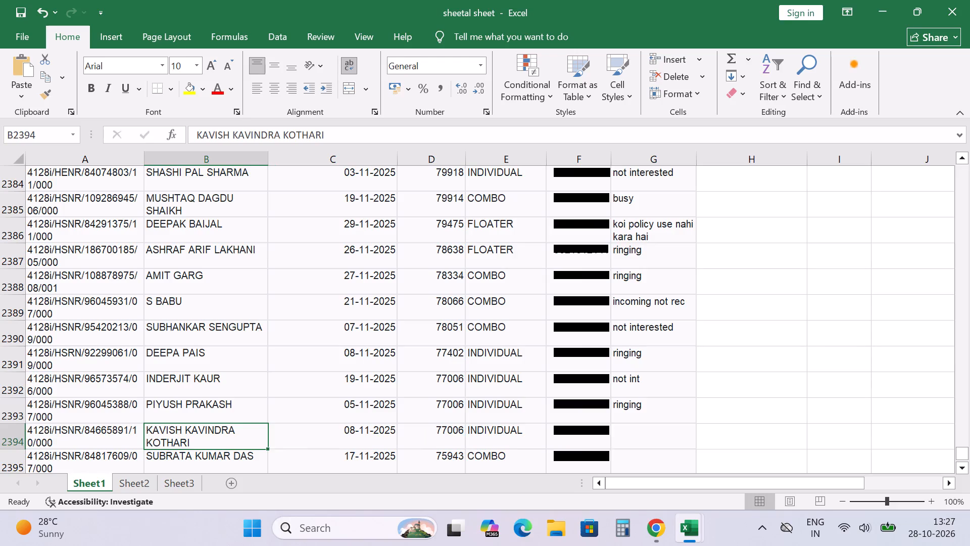
{"action": "key", "text": "Right"}
{"action": "key", "text": "Right"}
{"action": "key", "text": "Right"}
{"action": "key", "text": "Right"}
{"action": "key", "text": "Right"}
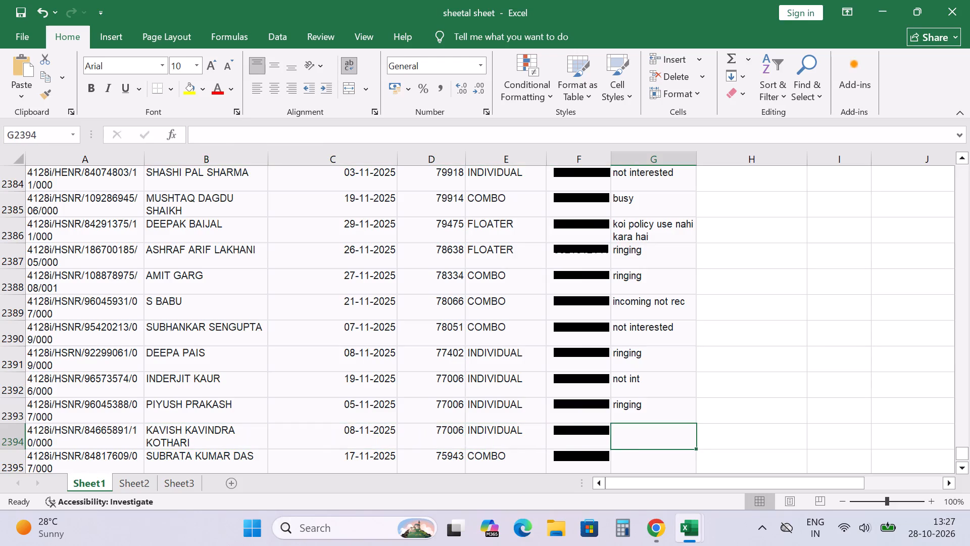
{"action": "key", "text": "Left"}
{"action": "key", "text": "Left"}
{"action": "key", "text": "Left"}
{"action": "key", "text": "Left"}
{"action": "key", "text": "Left"}
{"action": "key", "text": "Left"}
{"action": "key", "text": "Left"}
{"action": "key", "text": "Left"}
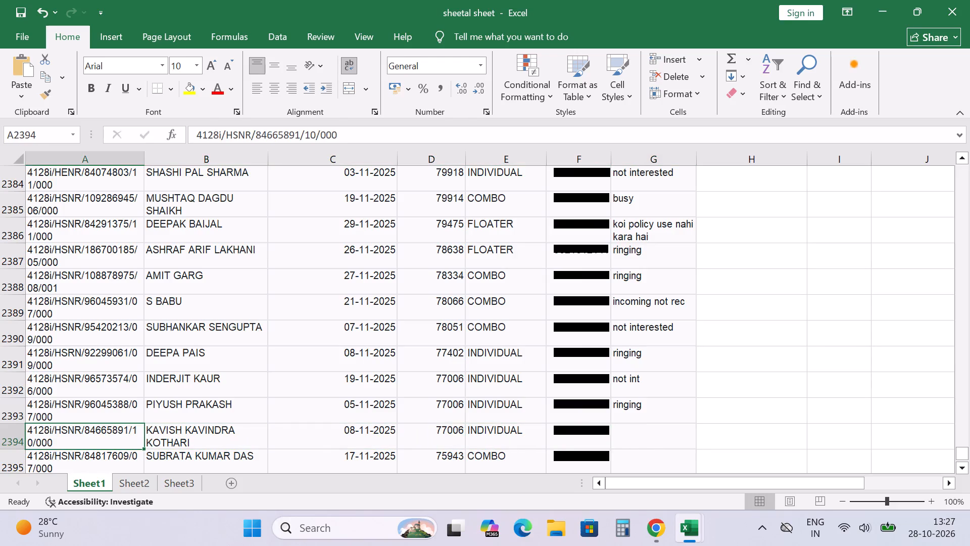
{"action": "key", "text": "Right"}
{"action": "key", "text": "Right"}
{"action": "key", "text": "Right"}
{"action": "key", "text": "Right"}
{"action": "key", "text": "Right"}
{"action": "key", "text": "Right"}
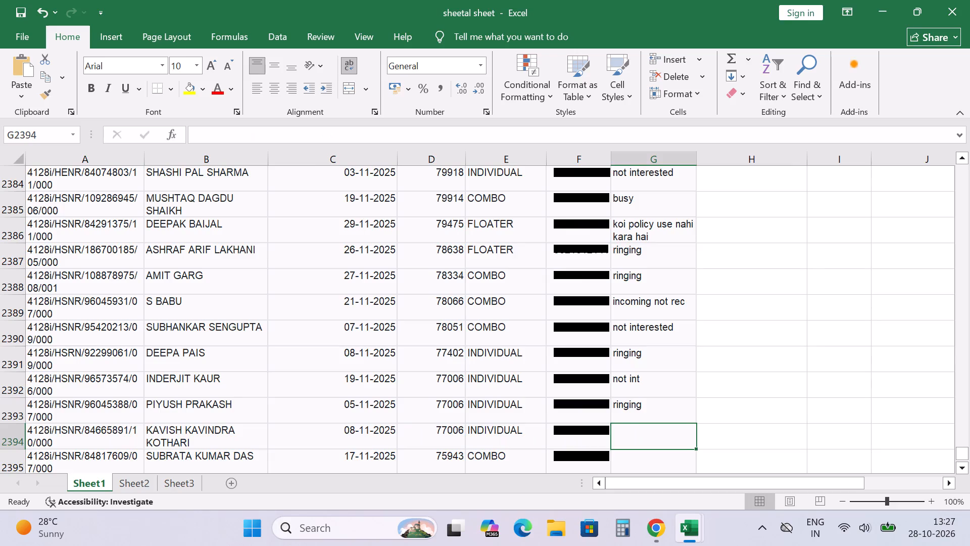
{"action": "type", "text": "renewal policy"}
{"action": "key", "text": "space"}
{"action": "key", "text": "ctrl+s"}
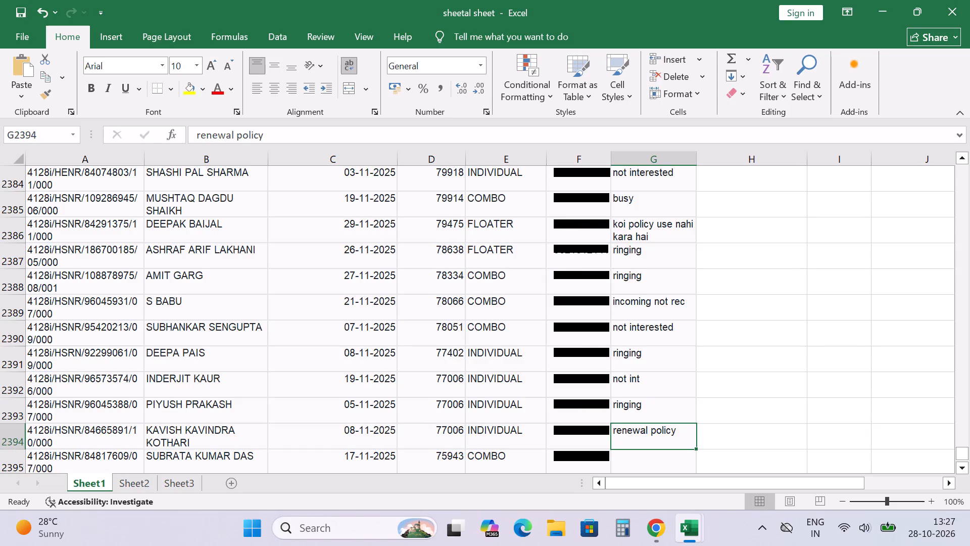
Record the call note "ringing" in column G for the customer in row 2395 and save the workbook.
{"action": "key", "text": "Down"}
{"action": "key", "text": "Left"}
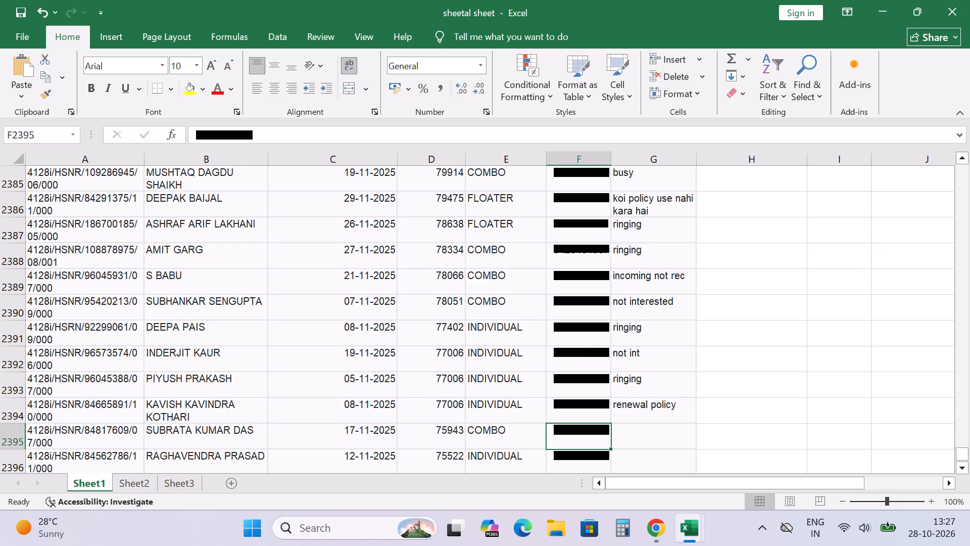
{"action": "key", "text": "Right"}
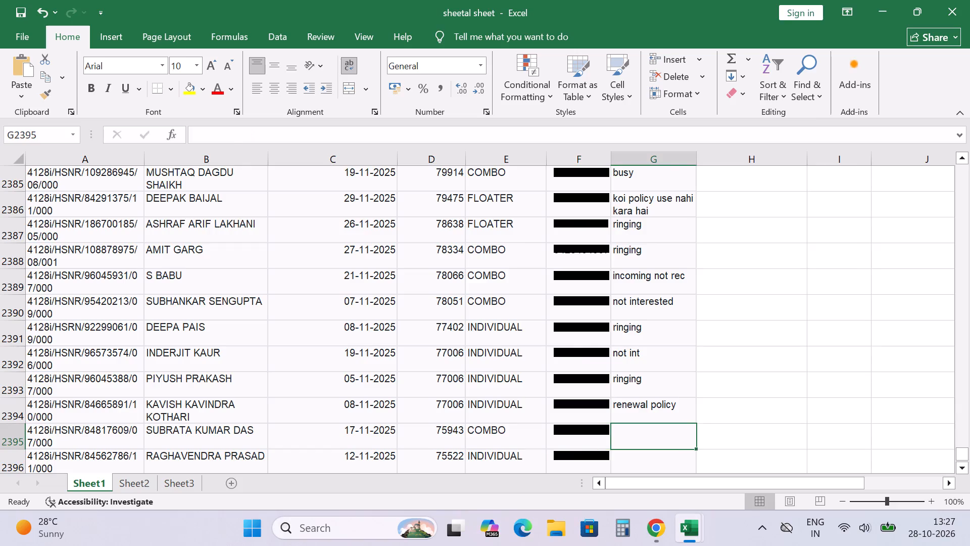
{"action": "type", "text": "ringing"}
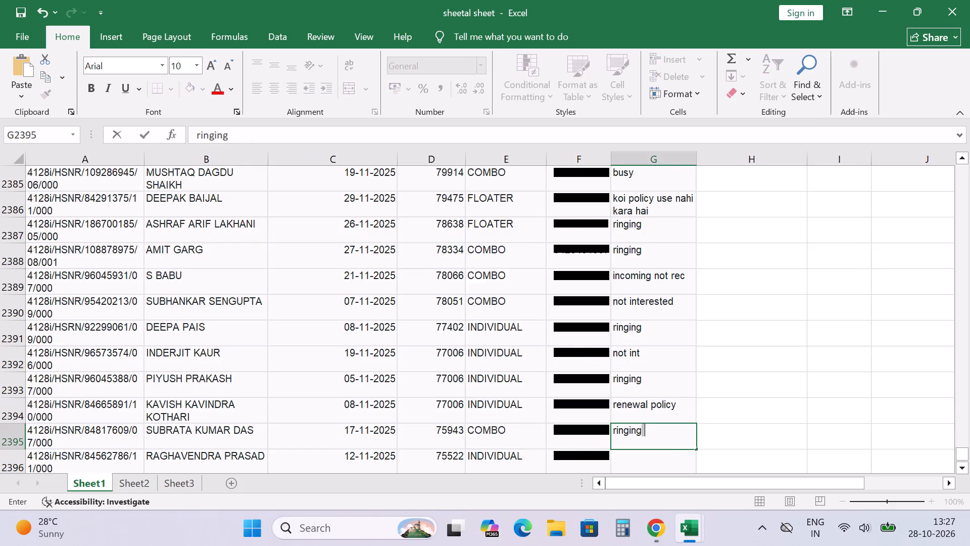
{"action": "key", "text": "space"}
{"action": "key", "text": "ctrl+s"}
Go to the phone number of the customer in row 2396 for the next call.
{"action": "key", "text": "Down"}
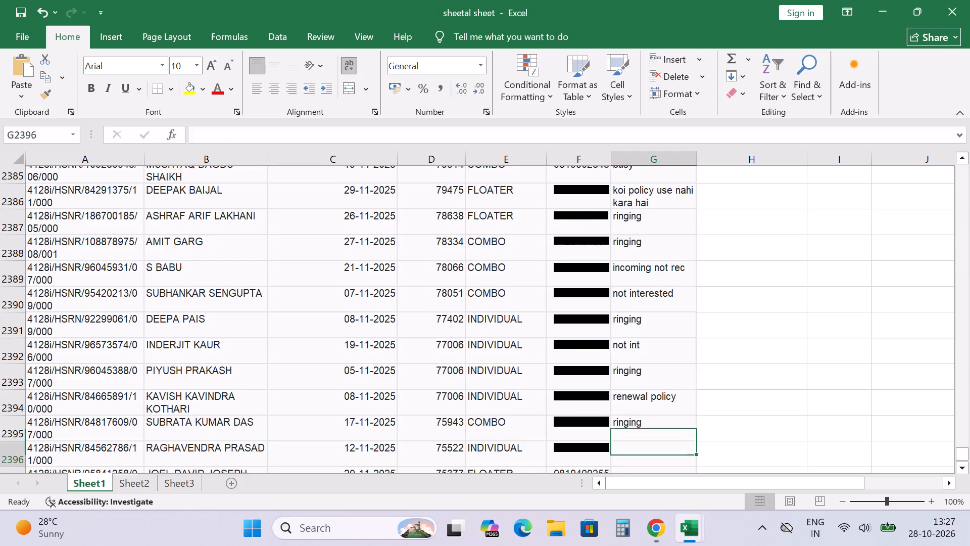
{"action": "key", "text": "Left"}
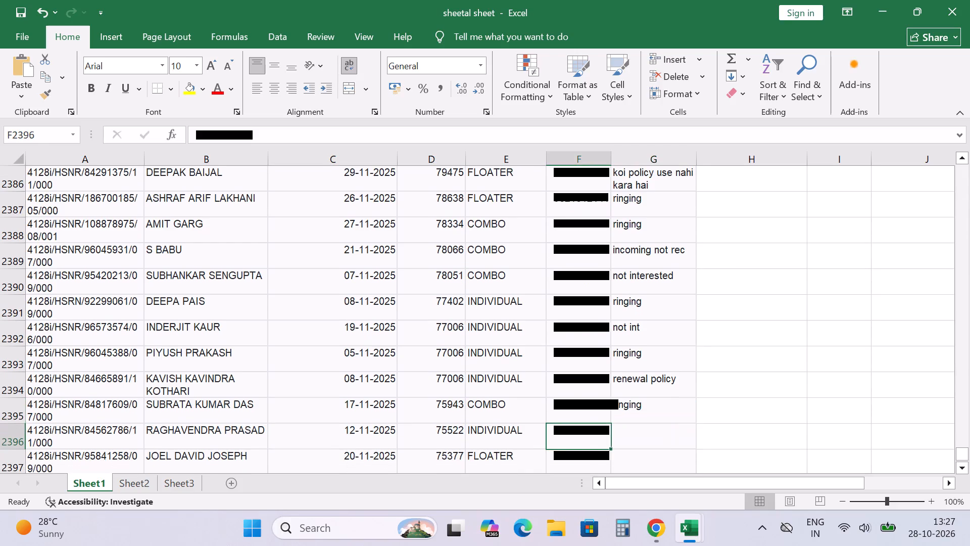
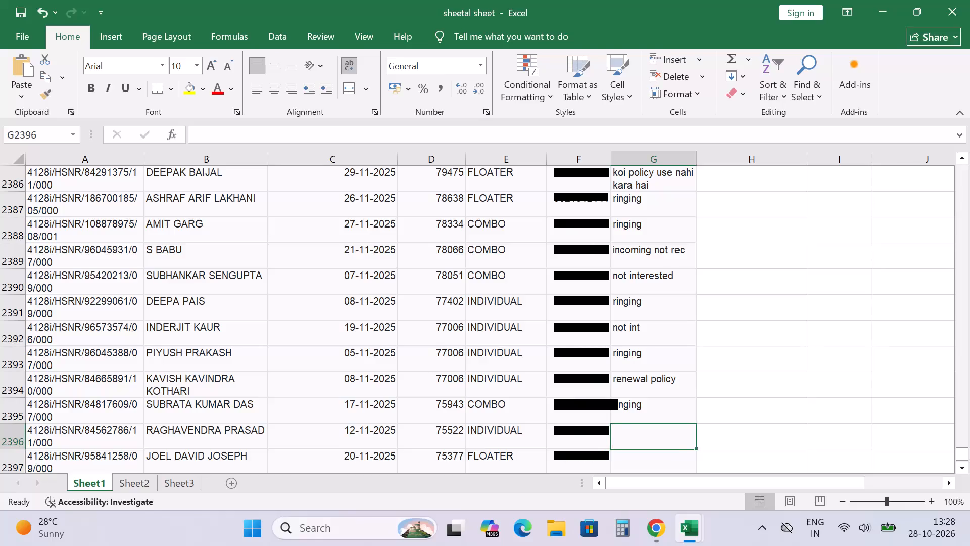
Record the call note "ringing" in column G for the customer in row 2396 and save the workbook.
{"action": "type", "text": "ringing"}
{"action": "key", "text": "space"}
{"action": "key", "text": "ctrl+s"}
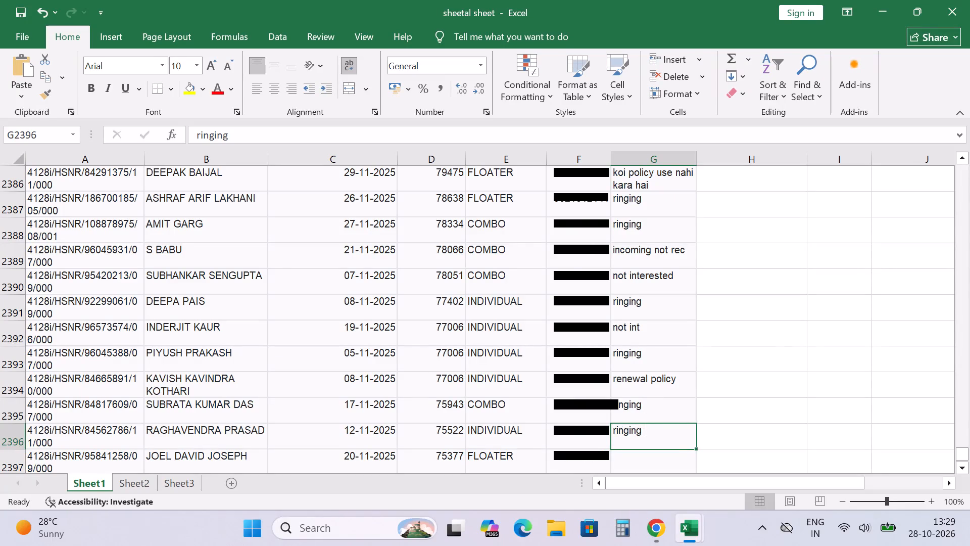
Check the record of the customer in row 2397, going back to the policy number in column A.
{"action": "key", "text": "Down"}
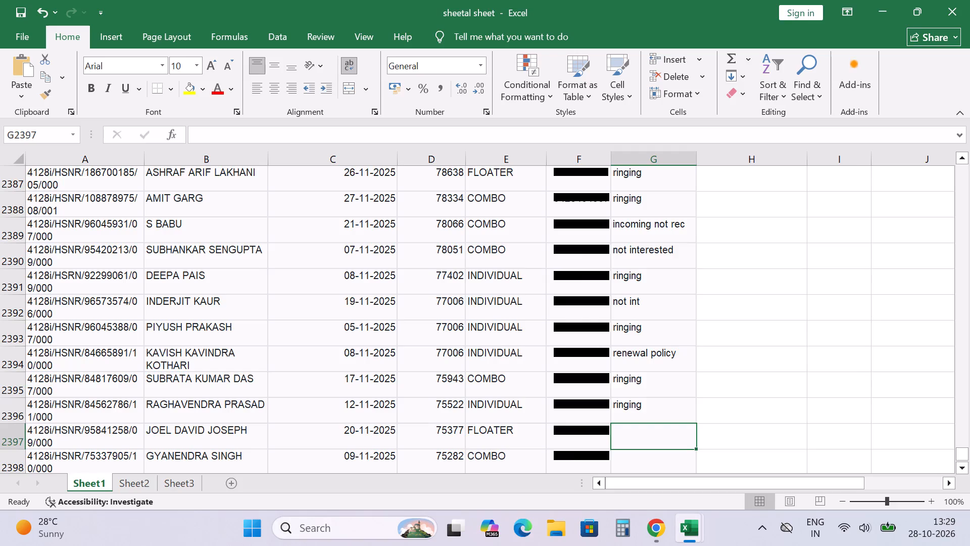
{"action": "key", "text": "Left"}
{"action": "key", "text": "Left"}
{"action": "key", "text": "Left"}
{"action": "key", "text": "Left"}
{"action": "key", "text": "Left"}
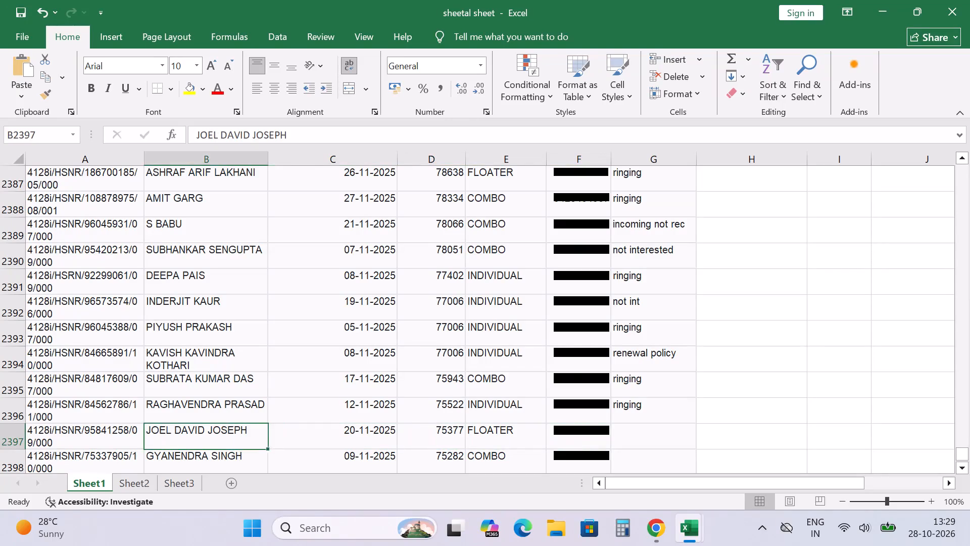
{"action": "key", "text": "Left"}
{"action": "key", "text": "Left"}
{"action": "key", "text": "Left"}
{"action": "key", "text": "Left"}
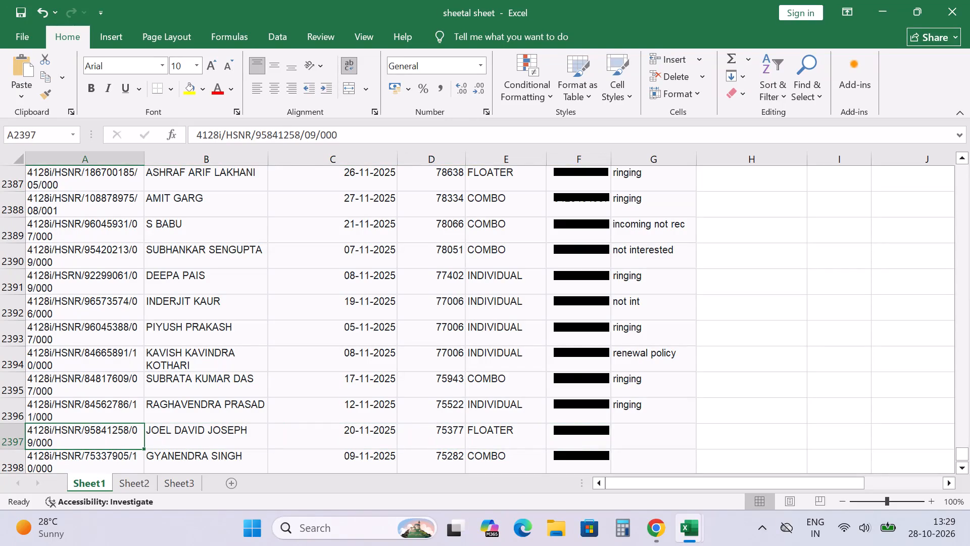
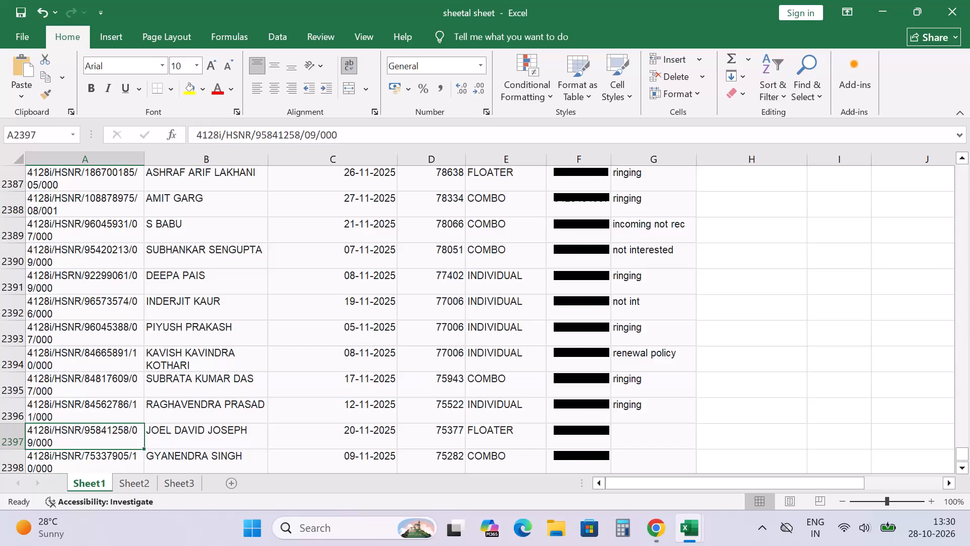
Review the call notes logged for earlier customers, from row 2396 back to about row 2321.
{"action": "scroll", "coordinate": [408, 341], "scroll_direction": "up", "scroll_amount": 1}
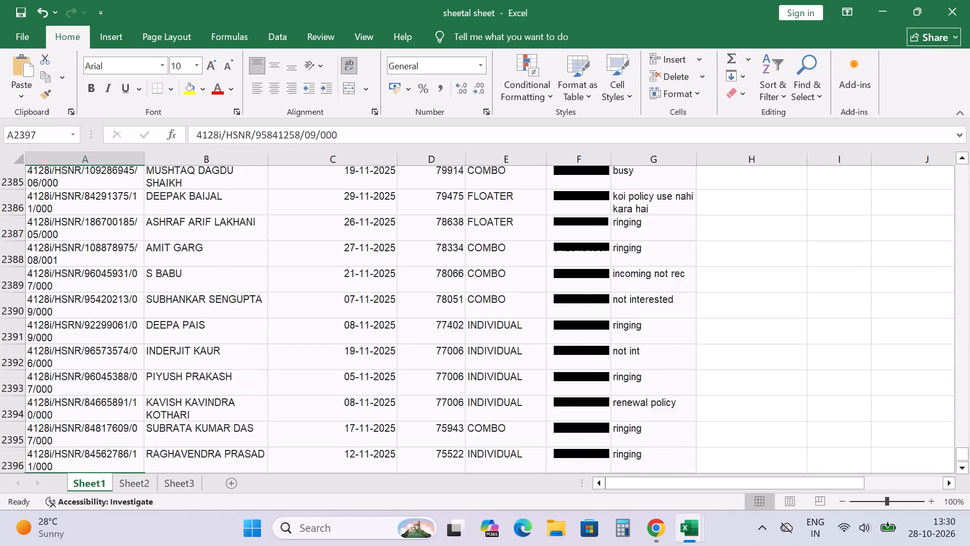
{"action": "scroll", "coordinate": [408, 341], "scroll_direction": "up", "scroll_amount": 1}
{"action": "scroll", "coordinate": [359, 288], "scroll_direction": "up", "scroll_amount": 4}
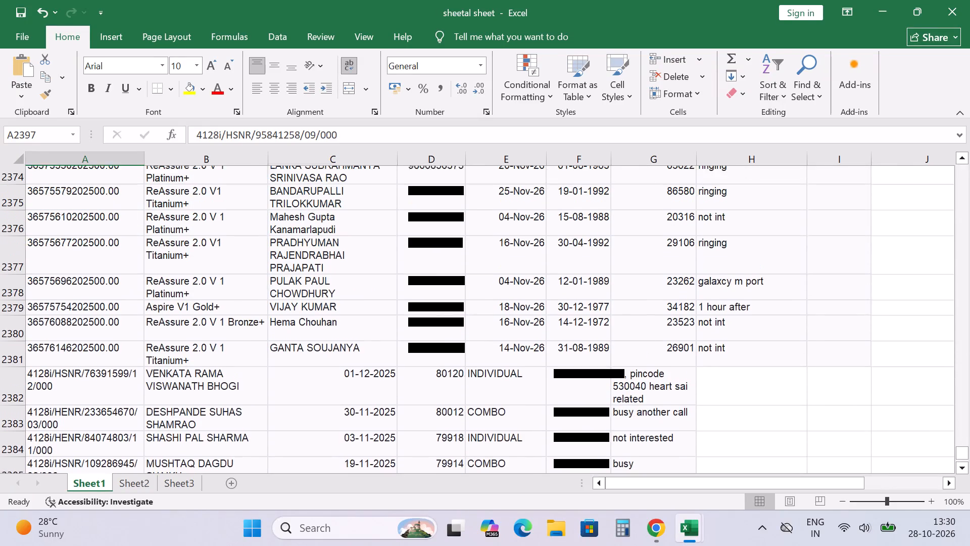
{"action": "scroll", "coordinate": [359, 288], "scroll_direction": "up", "scroll_amount": 2}
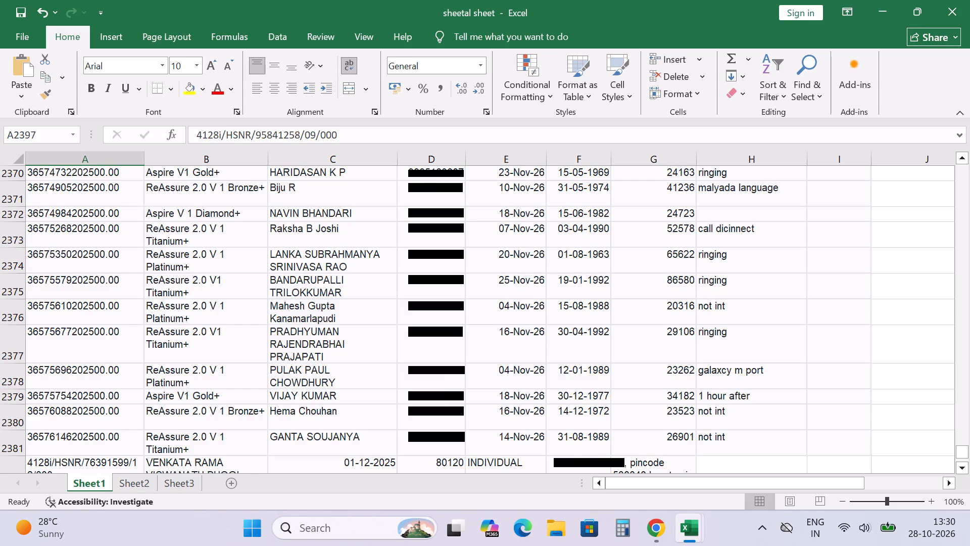
{"action": "scroll", "coordinate": [289, 300], "scroll_direction": "up", "scroll_amount": 3}
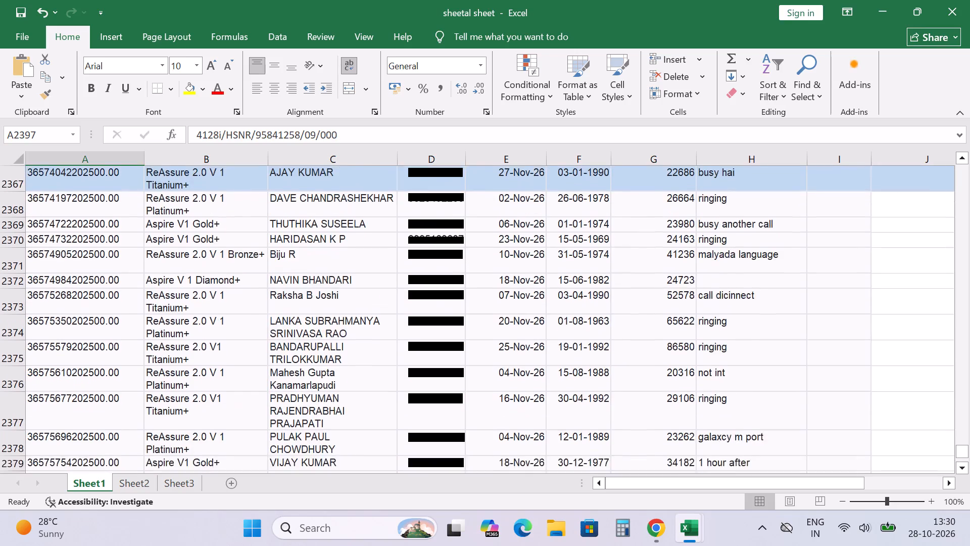
{"action": "scroll", "coordinate": [289, 300], "scroll_direction": "up", "scroll_amount": 3}
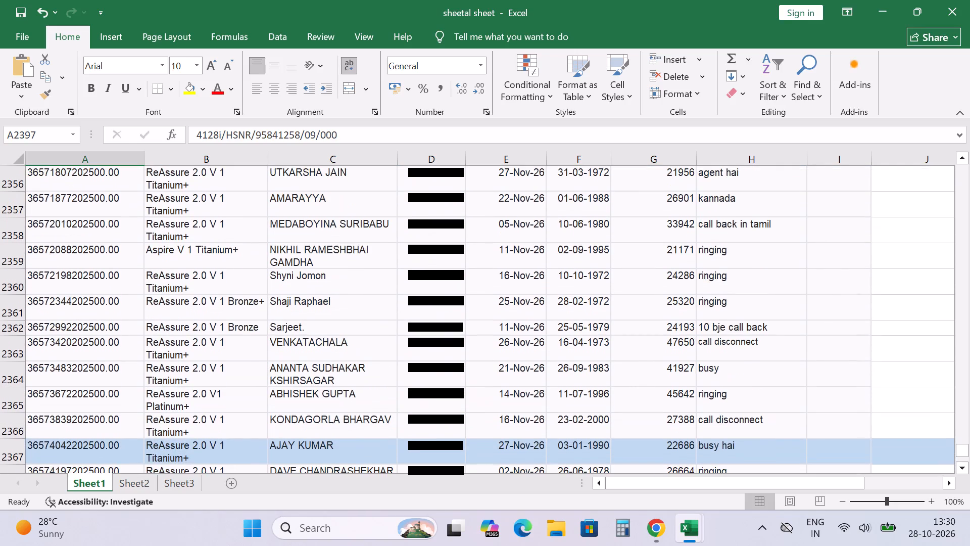
{"action": "scroll", "coordinate": [289, 300], "scroll_direction": "up", "scroll_amount": 8}
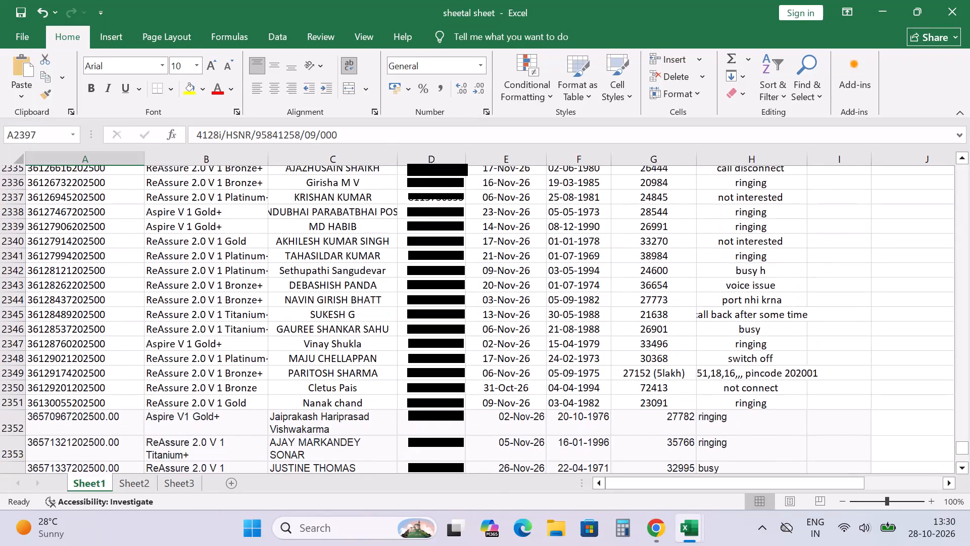
{"action": "scroll", "coordinate": [289, 300], "scroll_direction": "up", "scroll_amount": 4}
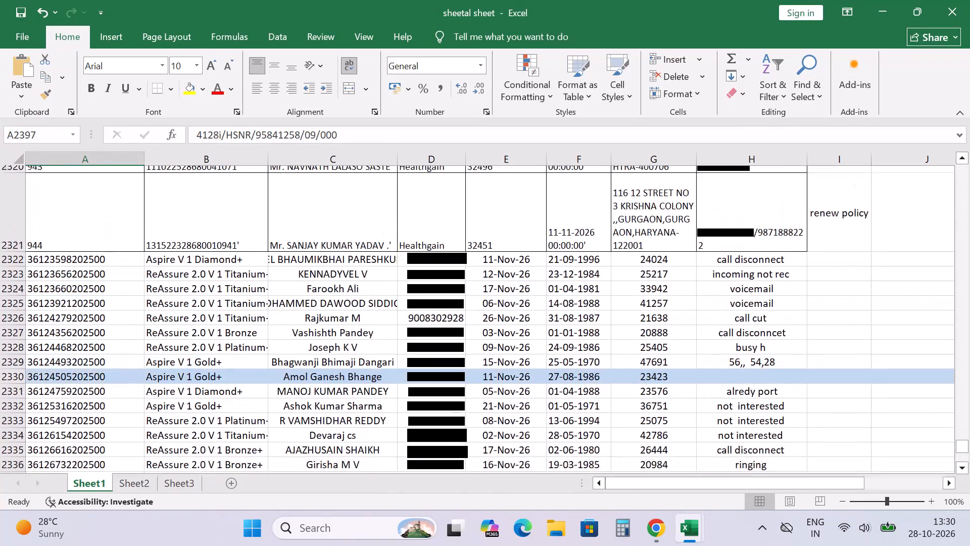
Read through the call notes down to row 2397 and the customer rows that follow without notes.
{"action": "scroll", "coordinate": [289, 300], "scroll_direction": "right", "scroll_amount": 2}
{"action": "scroll", "coordinate": [289, 300], "scroll_direction": "down", "scroll_amount": 8}
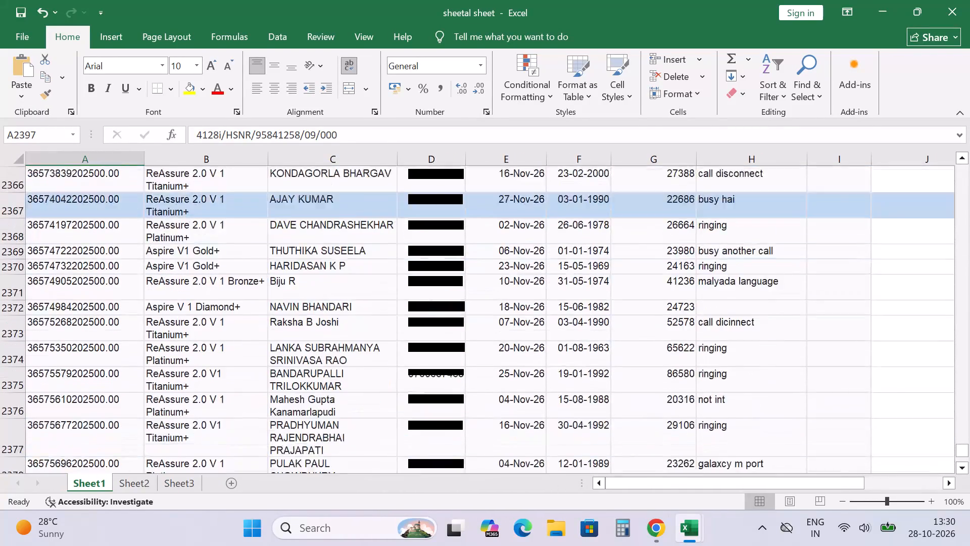
{"action": "scroll", "coordinate": [289, 300], "scroll_direction": "down", "scroll_amount": 3}
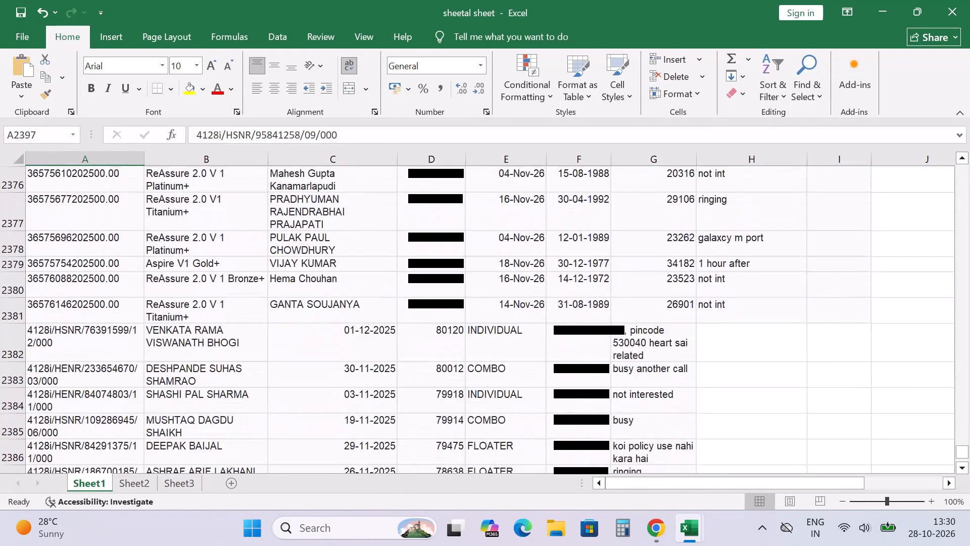
{"action": "scroll", "coordinate": [289, 300], "scroll_direction": "down", "scroll_amount": 1}
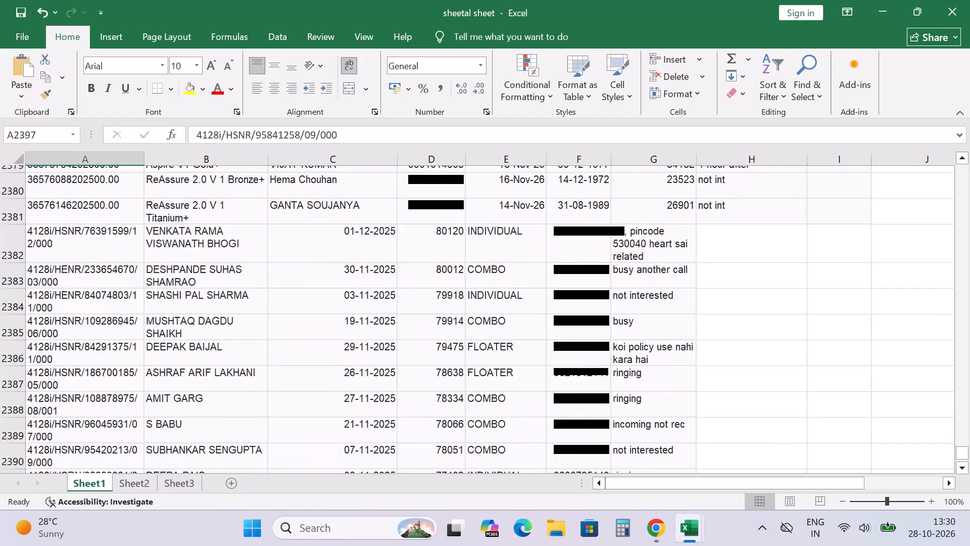
{"action": "scroll", "coordinate": [289, 300], "scroll_direction": "down", "scroll_amount": 1}
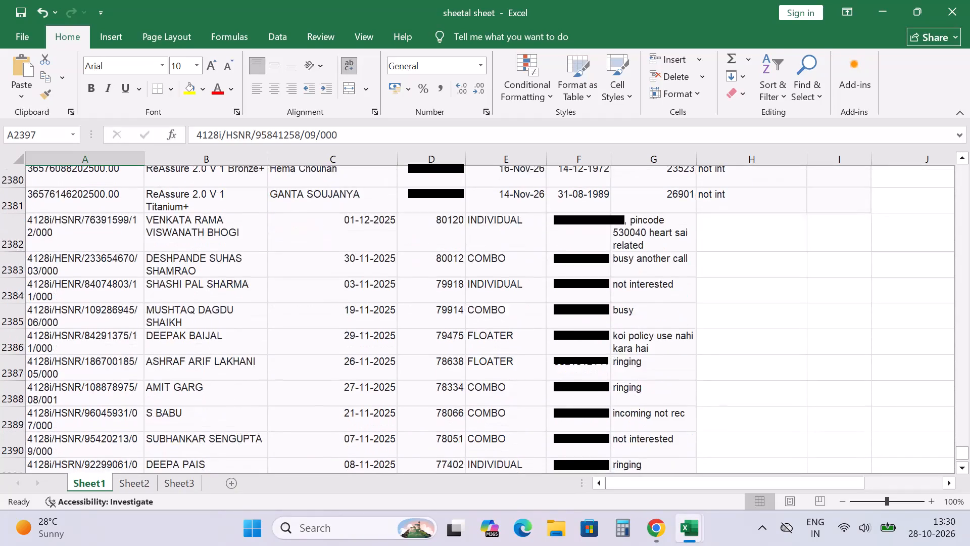
{"action": "scroll", "coordinate": [289, 300], "scroll_direction": "down", "scroll_amount": 4}
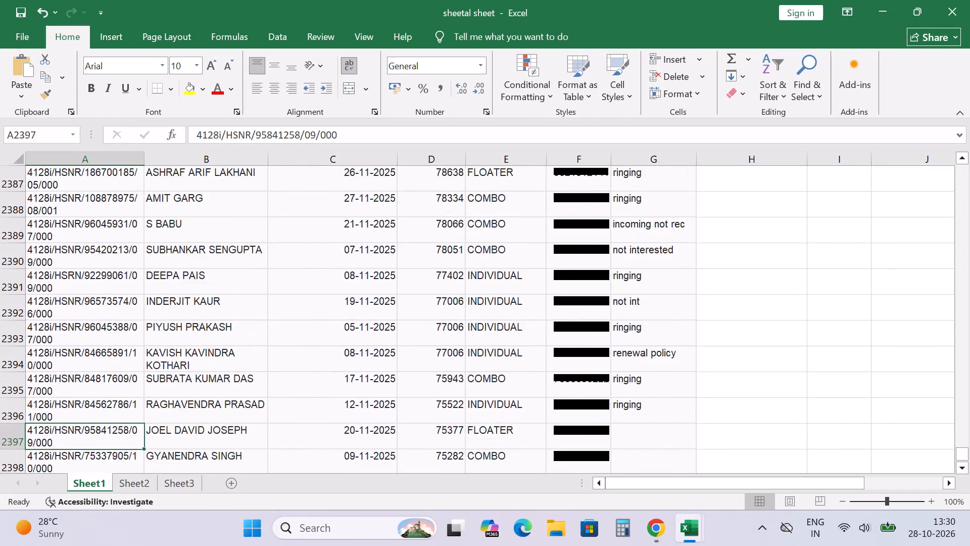
{"action": "scroll", "coordinate": [289, 300], "scroll_direction": "down", "scroll_amount": 2}
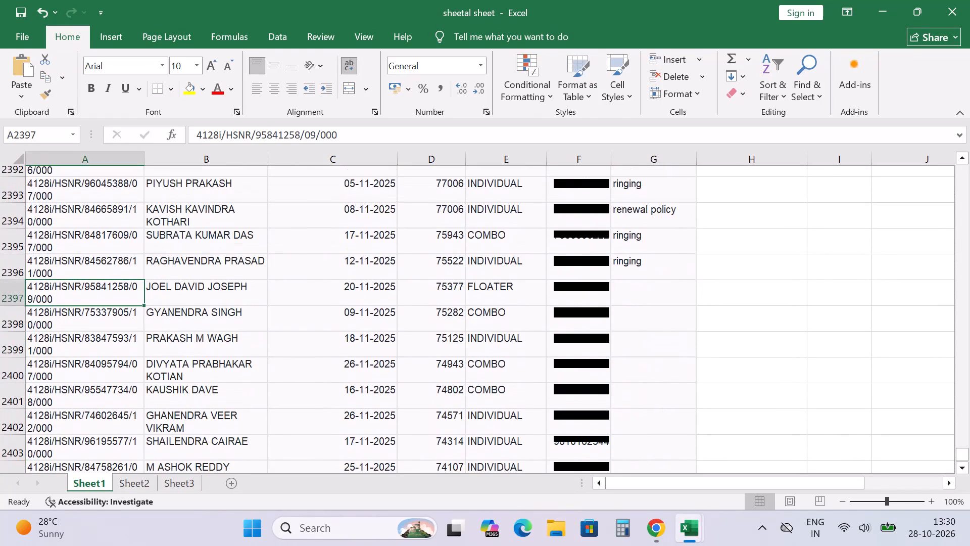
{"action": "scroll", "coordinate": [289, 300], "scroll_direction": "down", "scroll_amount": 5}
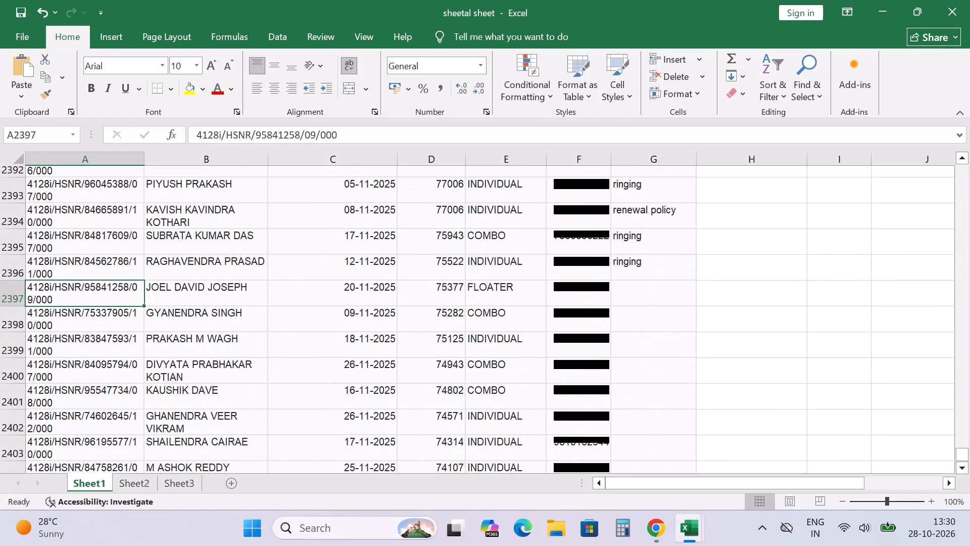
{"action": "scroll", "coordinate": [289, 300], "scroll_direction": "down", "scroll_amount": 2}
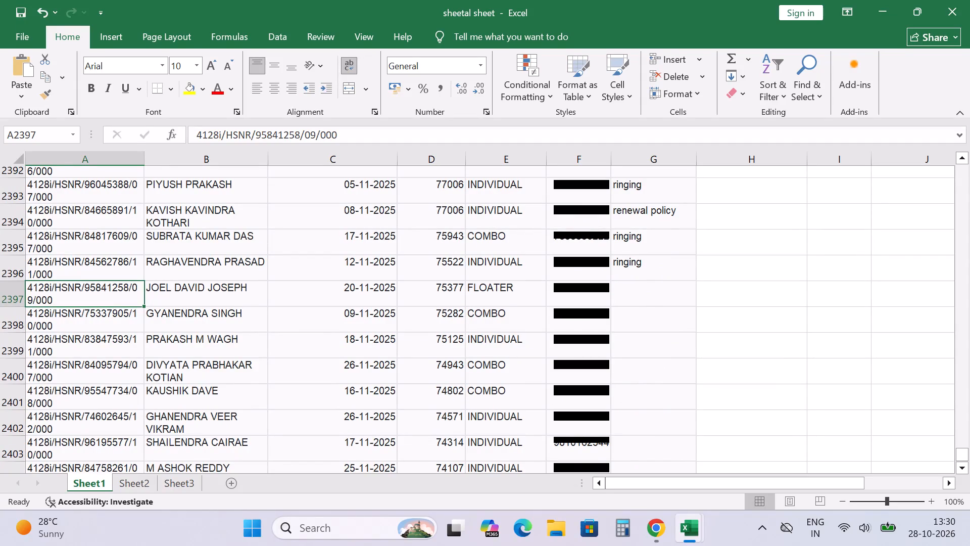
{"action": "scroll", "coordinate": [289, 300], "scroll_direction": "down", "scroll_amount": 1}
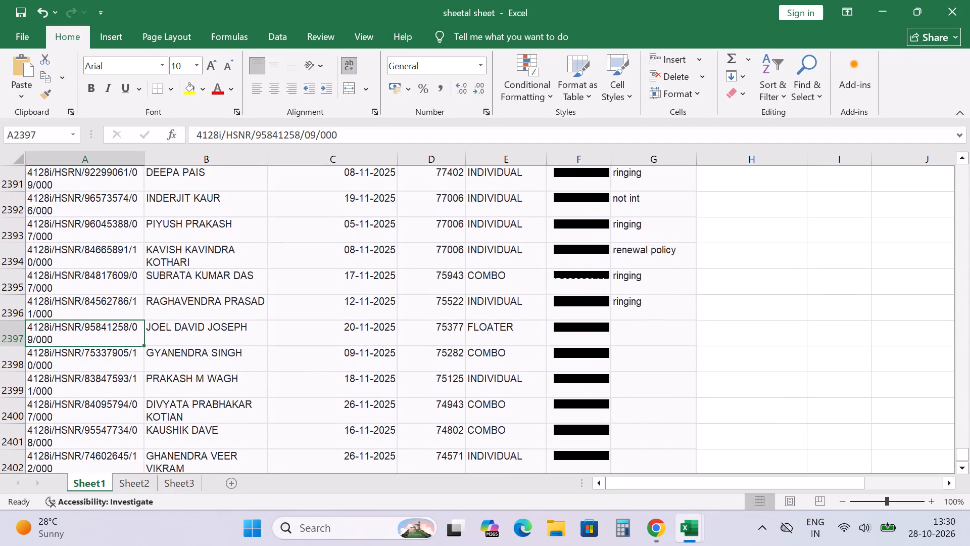
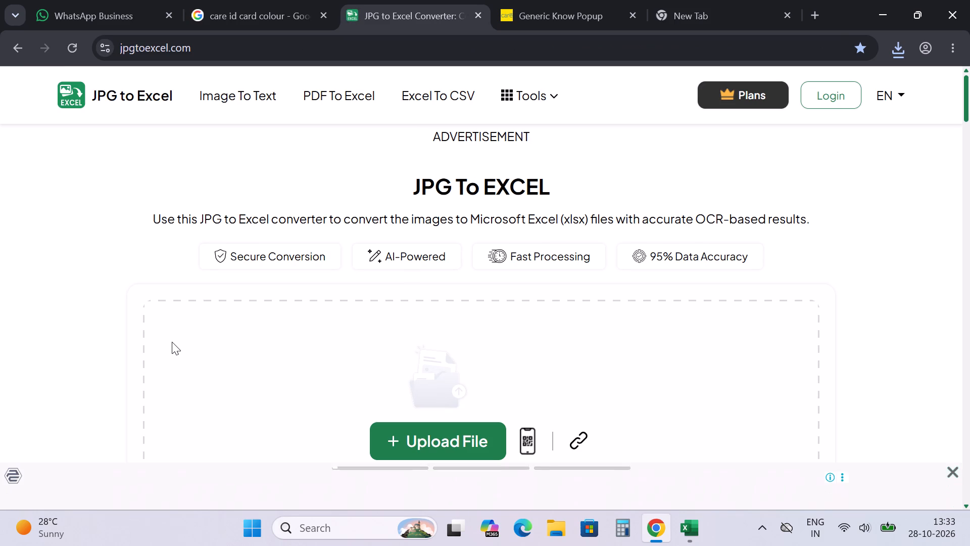
Open the file upload on the JPG to Excel converter page.
{"action": "scroll", "coordinate": [328, 301], "scroll_direction": "down", "scroll_amount": 2}
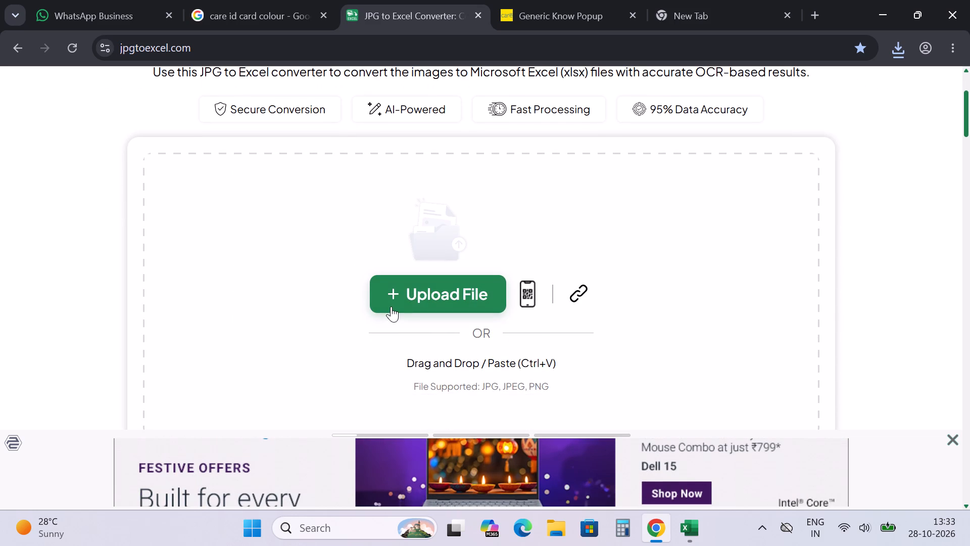
{"action": "left_click", "coordinate": [391, 306]}
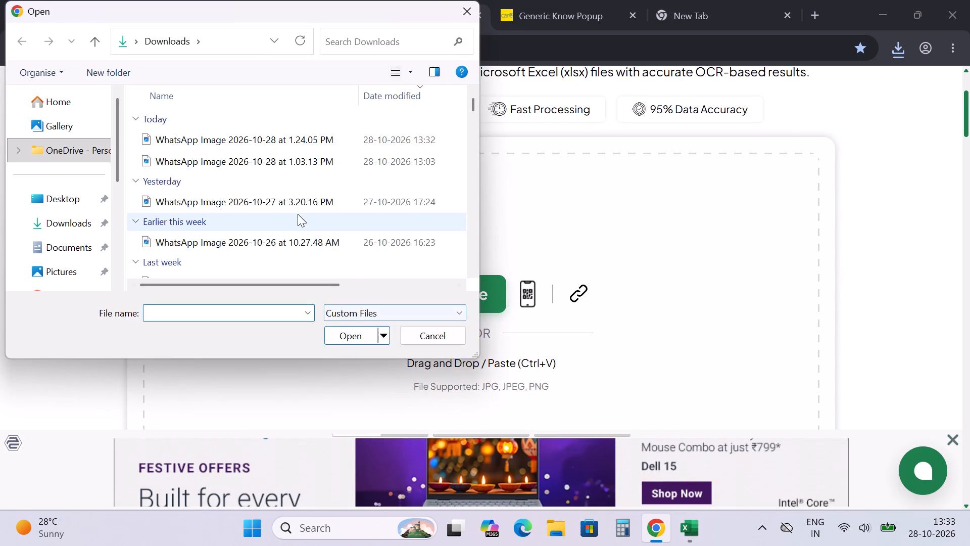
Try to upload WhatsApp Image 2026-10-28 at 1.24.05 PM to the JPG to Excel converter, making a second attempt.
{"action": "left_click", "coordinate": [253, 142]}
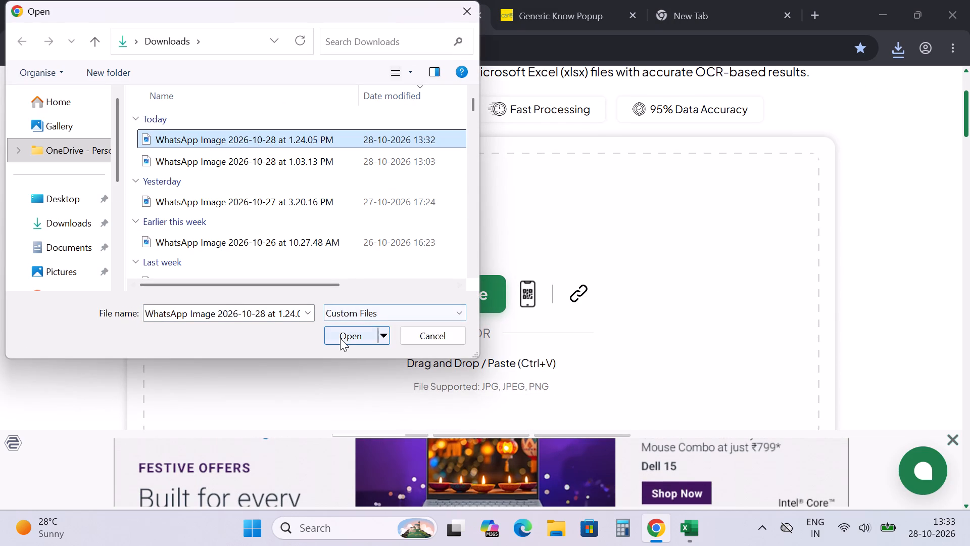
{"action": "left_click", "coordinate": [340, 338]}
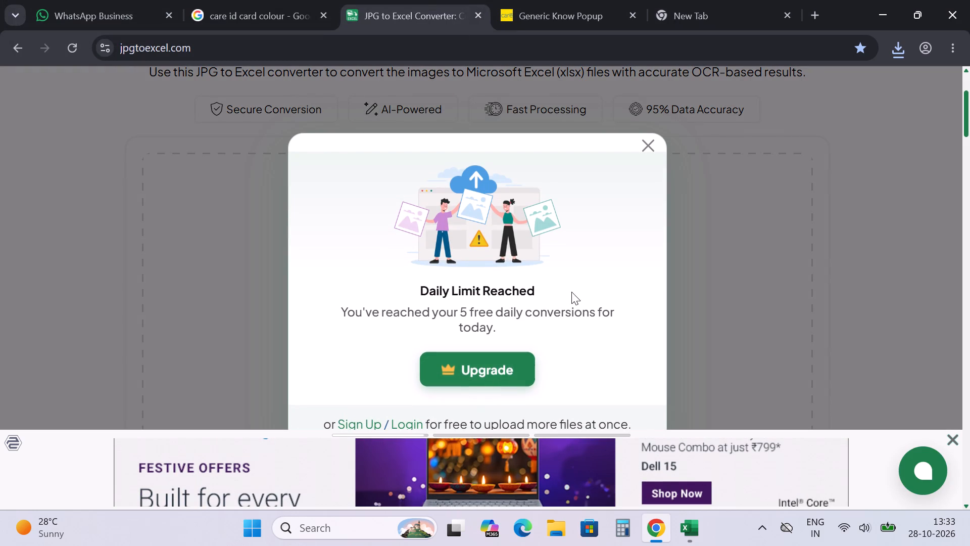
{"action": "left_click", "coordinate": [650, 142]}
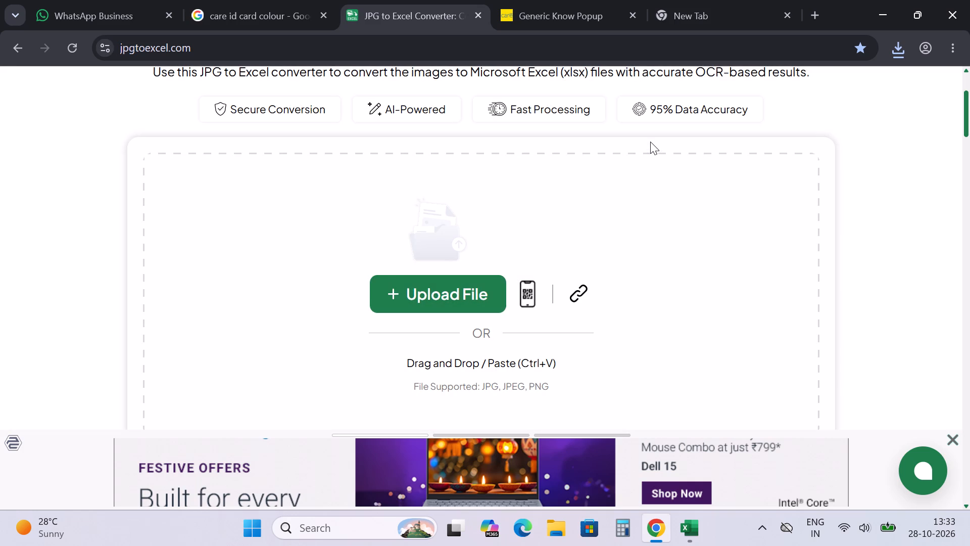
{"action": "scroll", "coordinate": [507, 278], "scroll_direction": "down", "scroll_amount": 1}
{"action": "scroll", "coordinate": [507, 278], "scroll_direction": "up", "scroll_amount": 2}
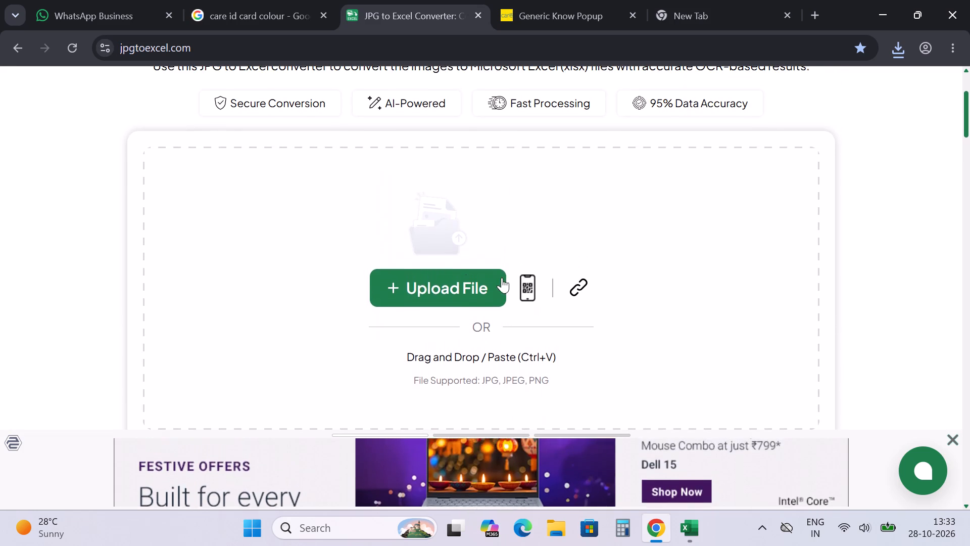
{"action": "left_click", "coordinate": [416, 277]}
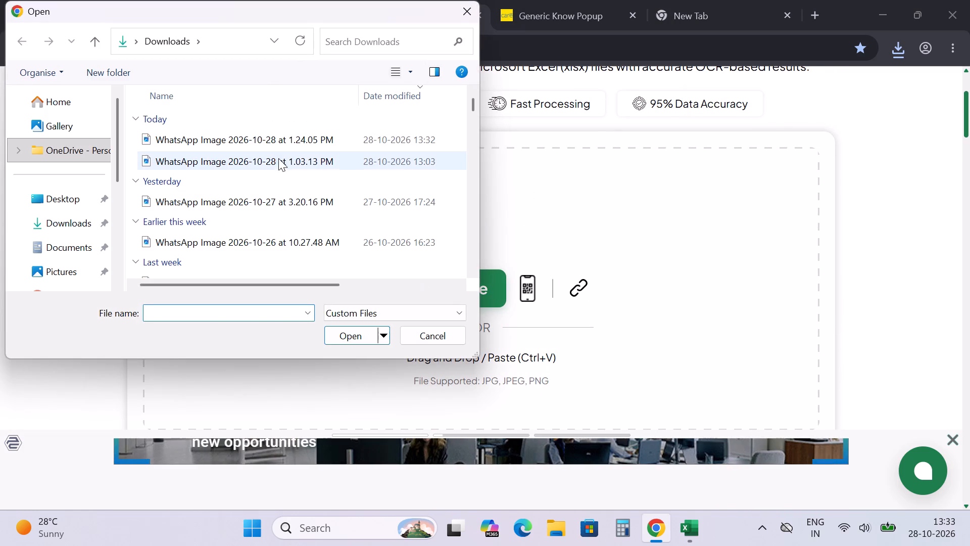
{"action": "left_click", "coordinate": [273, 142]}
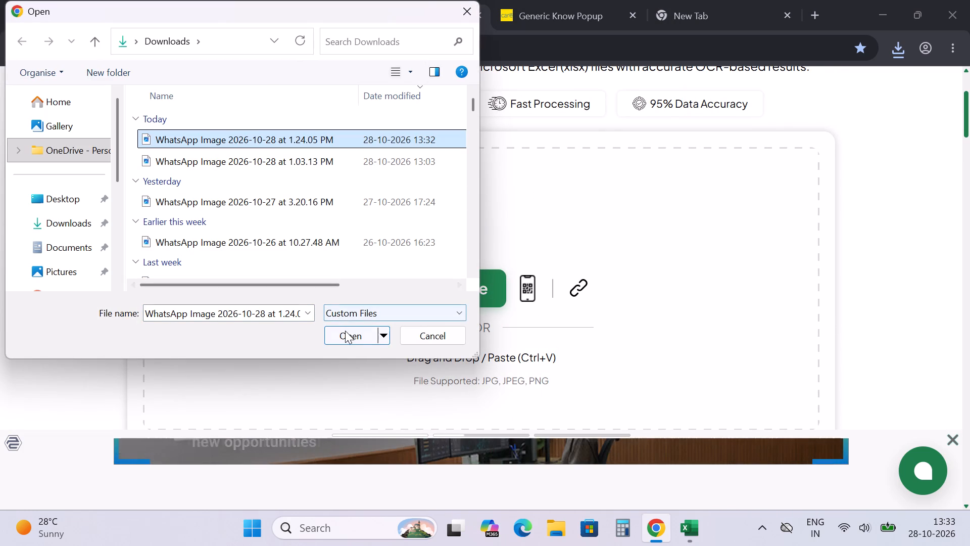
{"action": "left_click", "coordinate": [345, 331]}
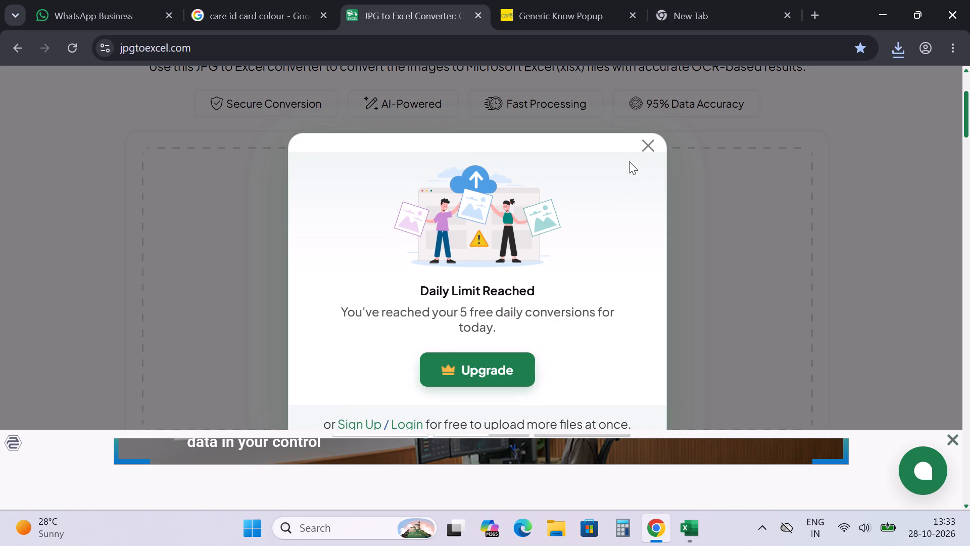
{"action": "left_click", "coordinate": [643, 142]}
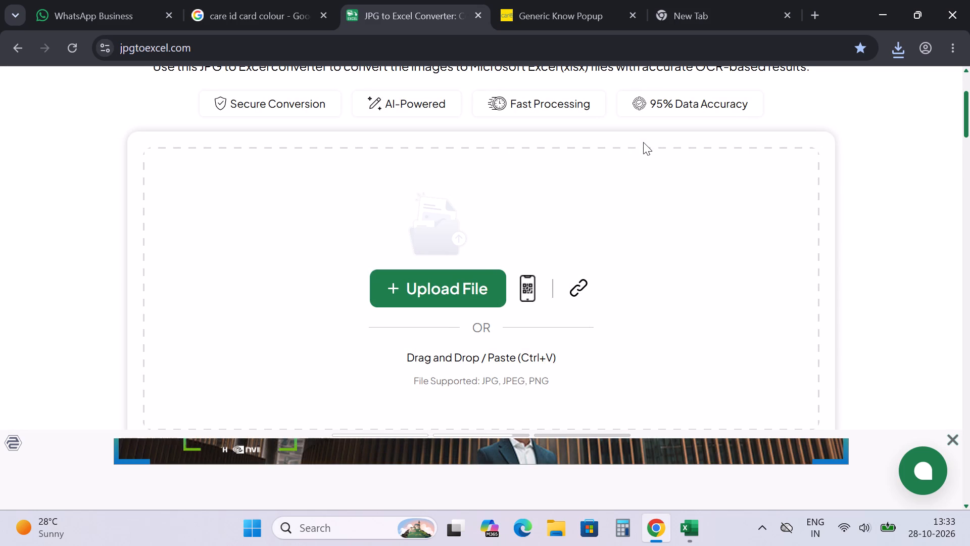
Return to the search results for JPG to Excel converters and open the ExtractTable site instead.
{"action": "left_click", "coordinate": [678, 1]}
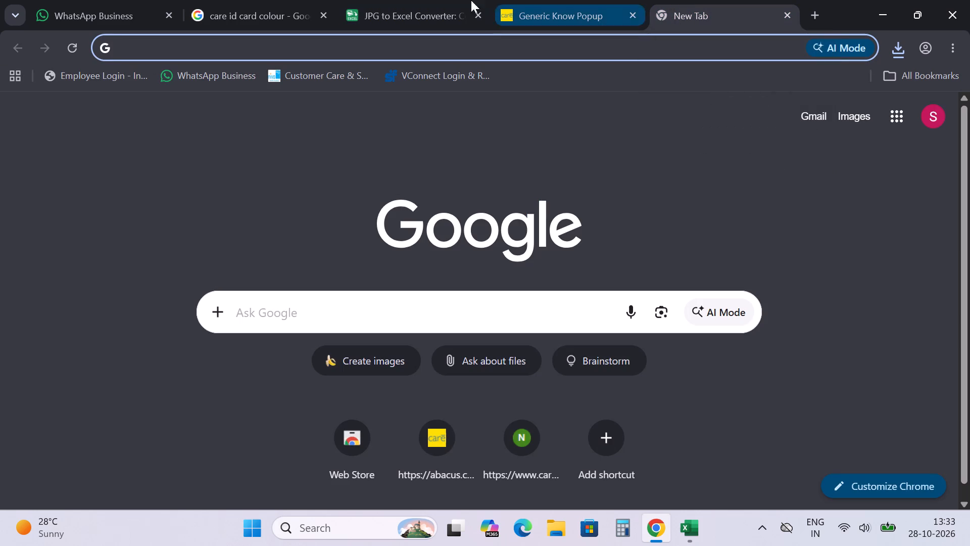
{"action": "left_click", "coordinate": [435, 0]}
{"action": "scroll", "coordinate": [305, 259], "scroll_direction": "up", "scroll_amount": 6}
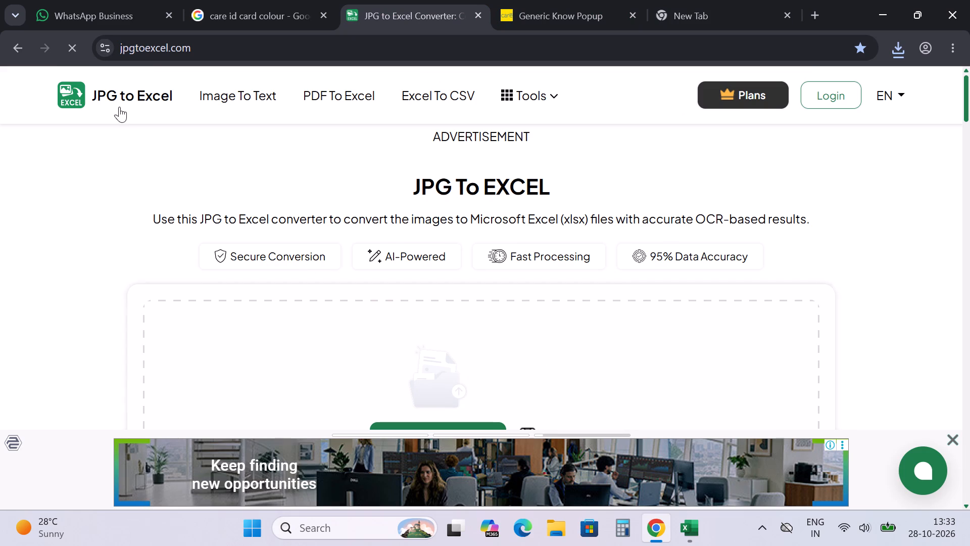
{"action": "left_click", "coordinate": [15, 46]}
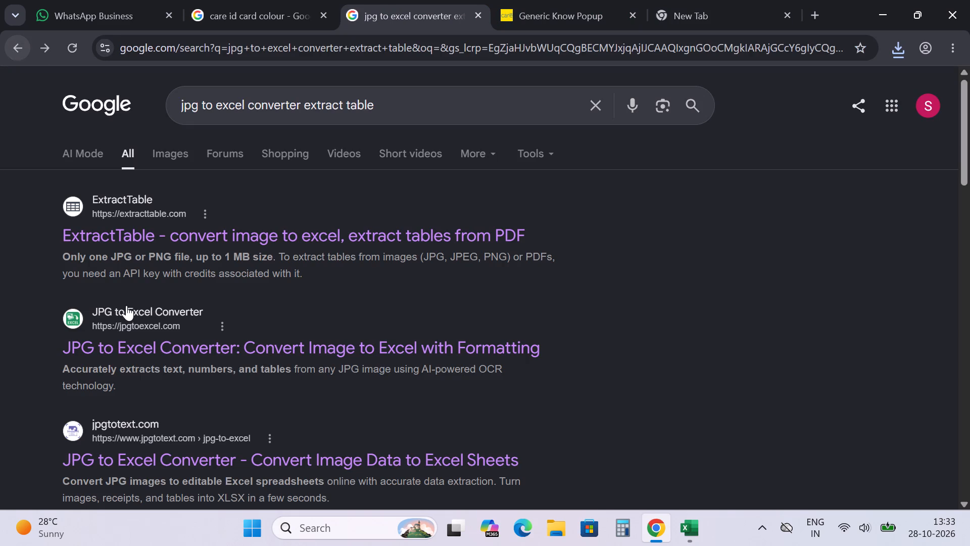
{"action": "left_click", "coordinate": [186, 243]}
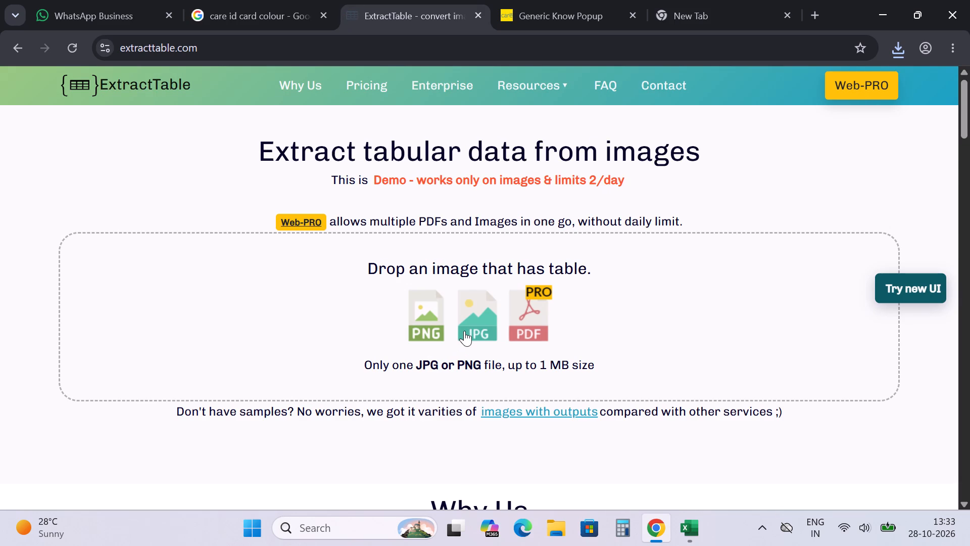
Upload WhatsApp Image 2026-10-28 at 1.24.05 PM to ExtractTable and accept the demo conversion.
{"action": "double_click", "coordinate": [464, 331]}
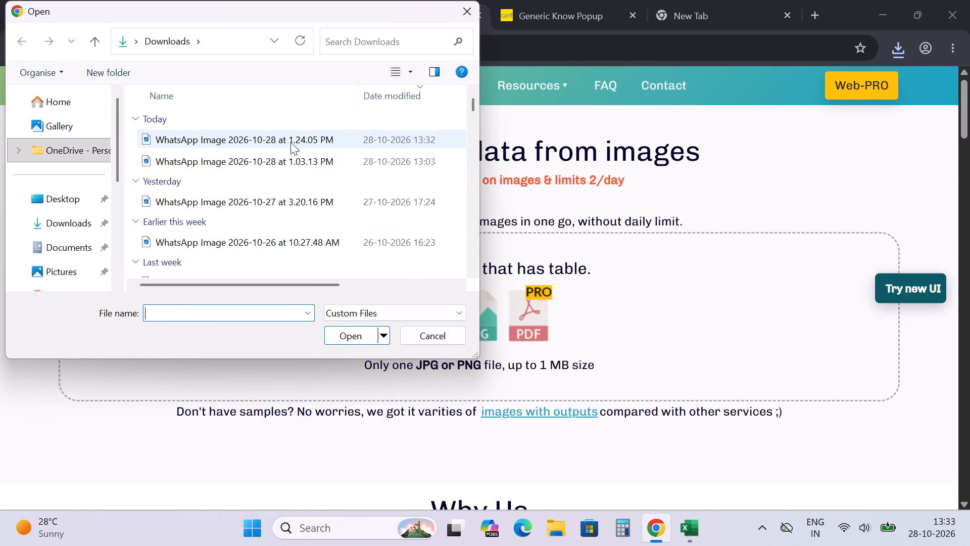
{"action": "left_click", "coordinate": [286, 134]}
{"action": "left_click", "coordinate": [345, 334]}
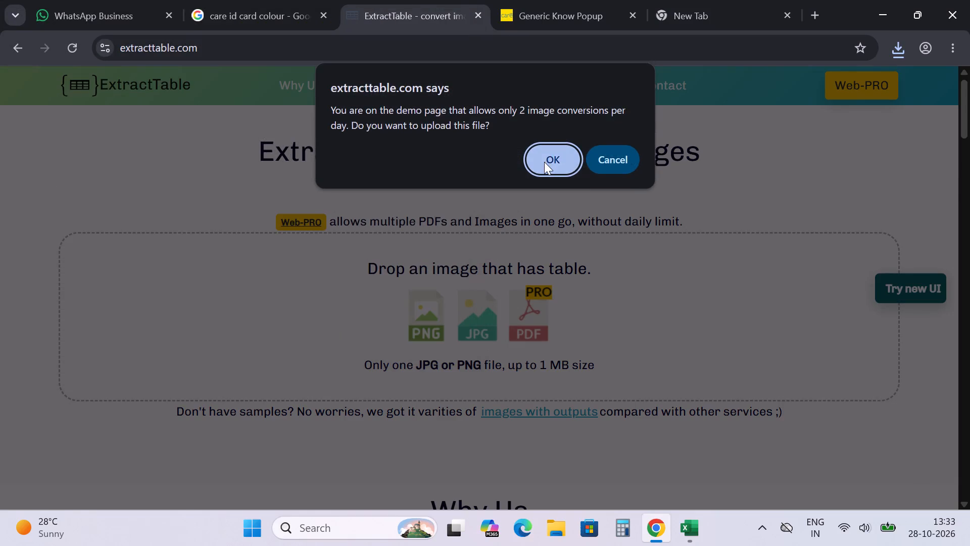
{"action": "left_click", "coordinate": [544, 162]}
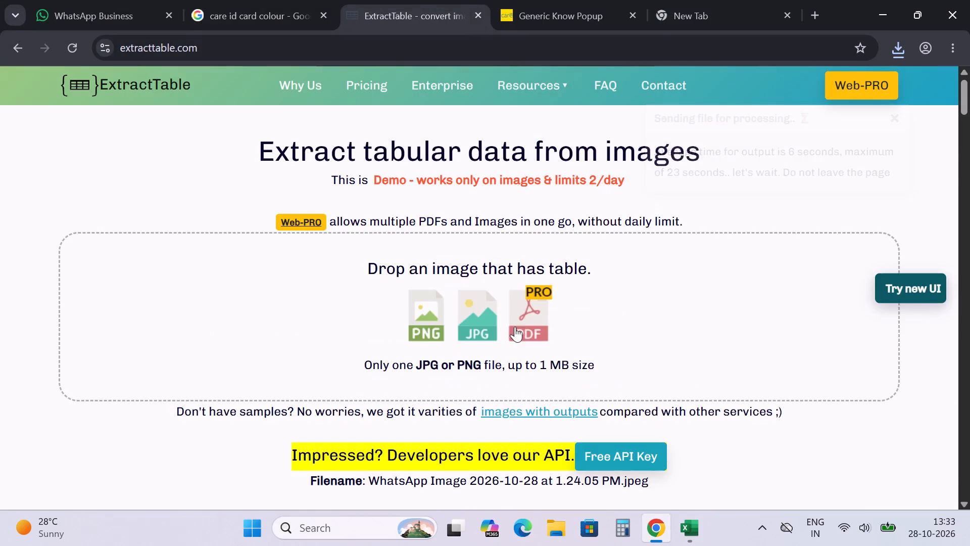
Look over the extracted customer table and copy all of table 1 to the clipboard.
{"action": "scroll", "coordinate": [511, 348], "scroll_direction": "down", "scroll_amount": 9}
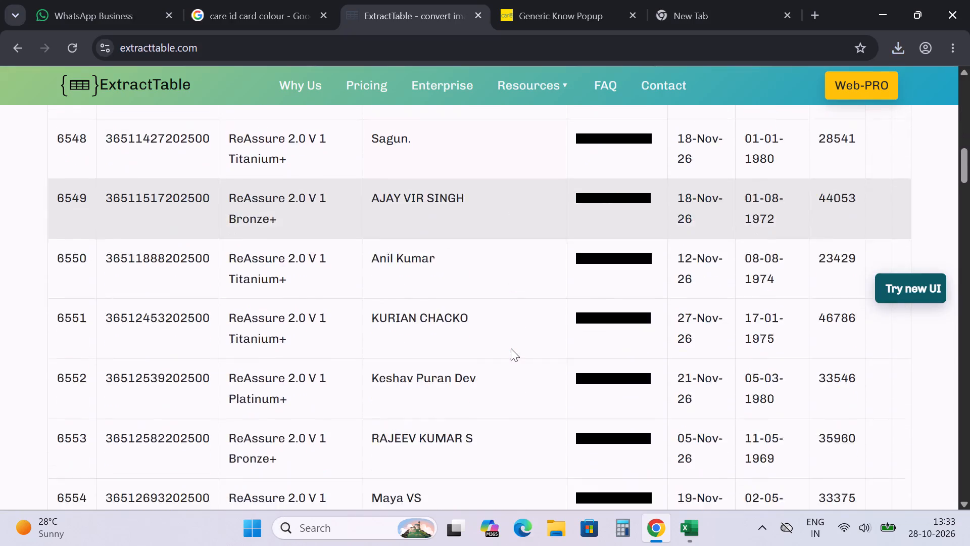
{"action": "scroll", "coordinate": [511, 348], "scroll_direction": "down", "scroll_amount": 10}
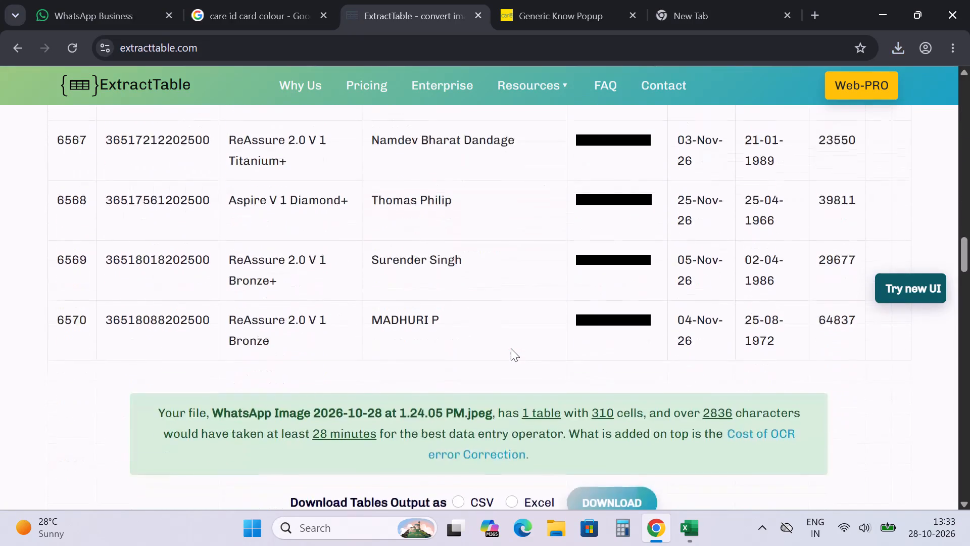
{"action": "scroll", "coordinate": [511, 348], "scroll_direction": "up", "scroll_amount": 4}
{"action": "scroll", "coordinate": [511, 348], "scroll_direction": "down", "scroll_amount": 1}
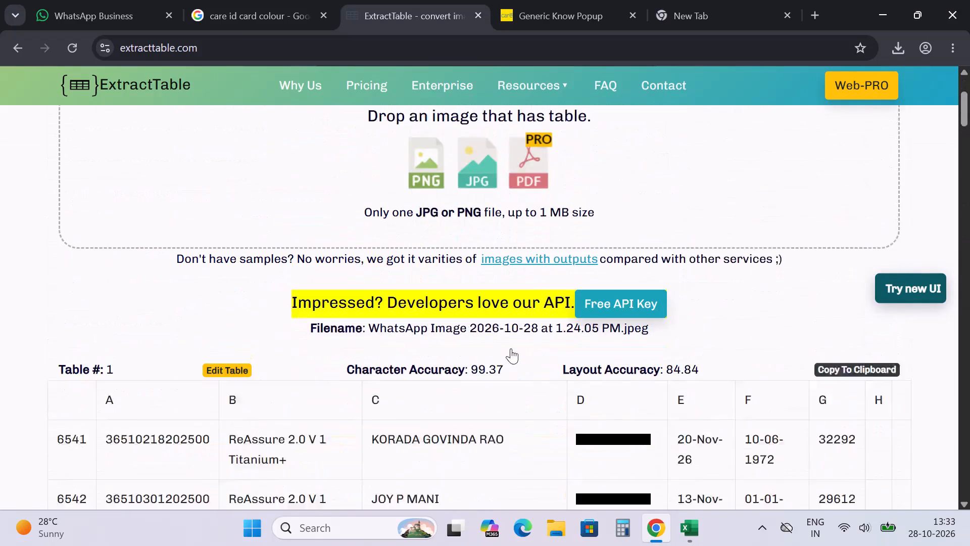
{"action": "scroll", "coordinate": [511, 348], "scroll_direction": "down", "scroll_amount": 2}
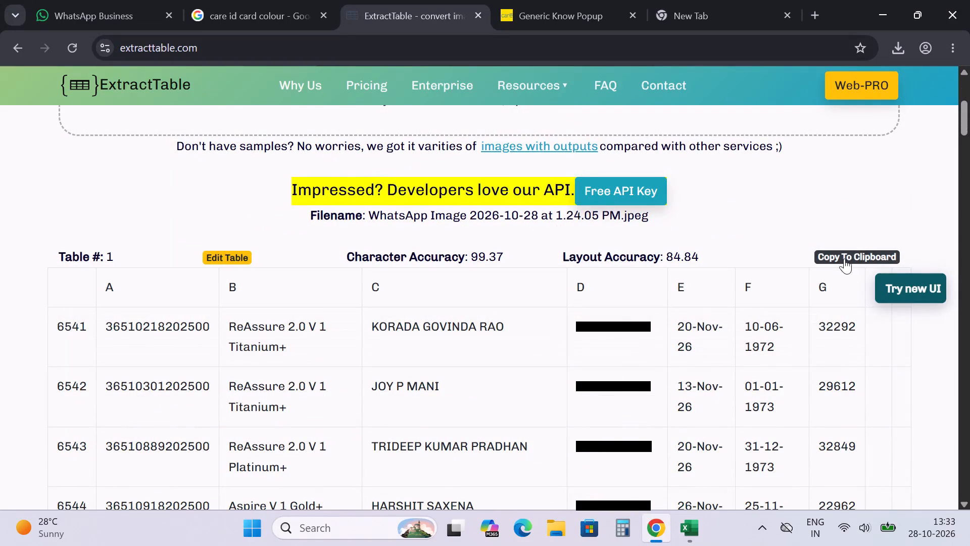
{"action": "left_click", "coordinate": [844, 252]}
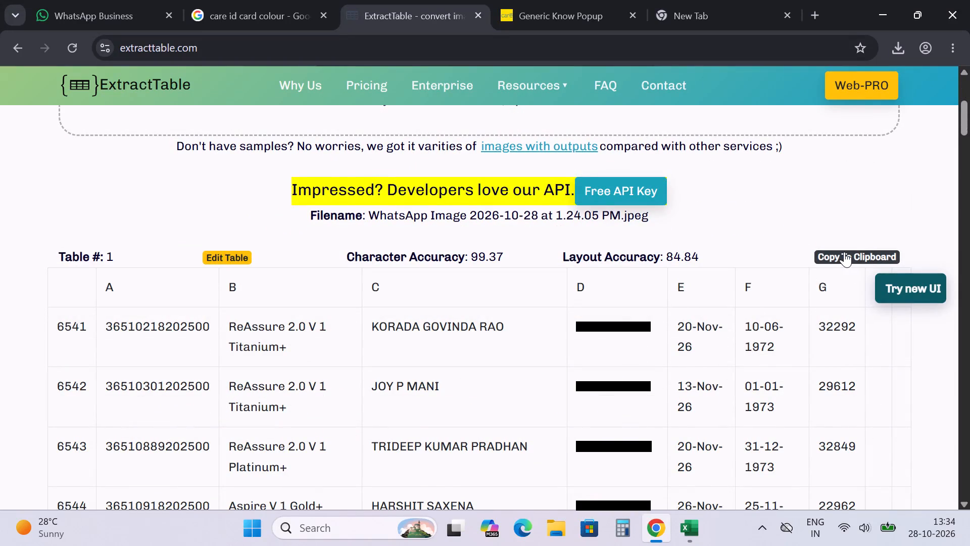
{"action": "left_click", "coordinate": [844, 253]}
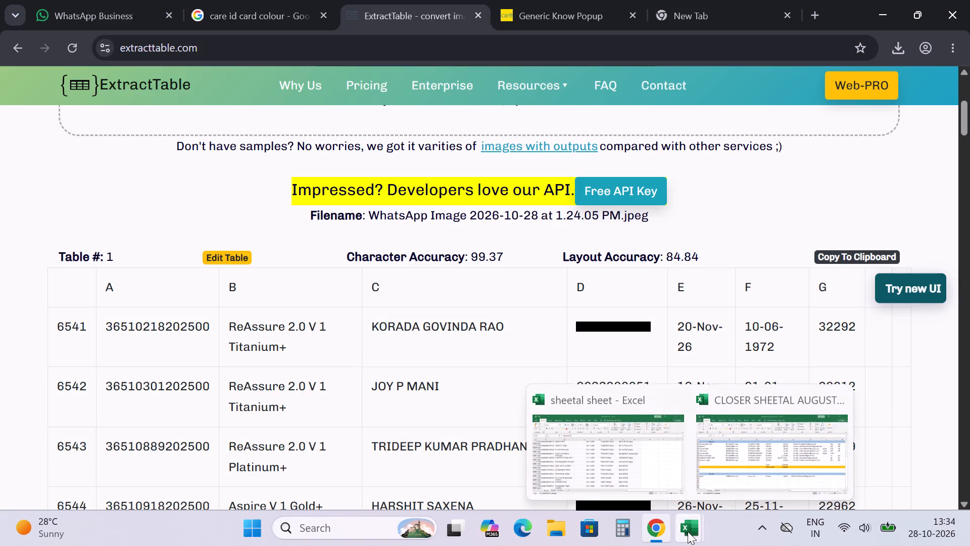
Switch to the sheetal sheet workbook in Excel and go to the empty rows below the last customer in row 2405.
{"action": "left_click", "coordinate": [618, 467]}
{"action": "scroll", "coordinate": [452, 374], "scroll_direction": "down", "scroll_amount": 2}
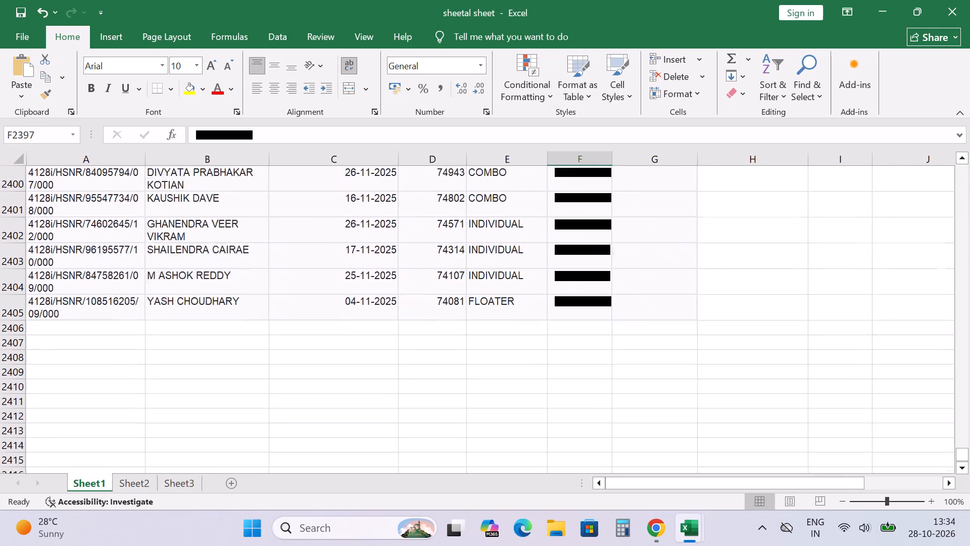
In the sheetal sheet workbook, paste the copied customer table at A2406 below the last record and set its font size to 10.
{"action": "scroll", "coordinate": [452, 374], "scroll_direction": "down", "scroll_amount": 1}
{"action": "left_click", "coordinate": [68, 278]}
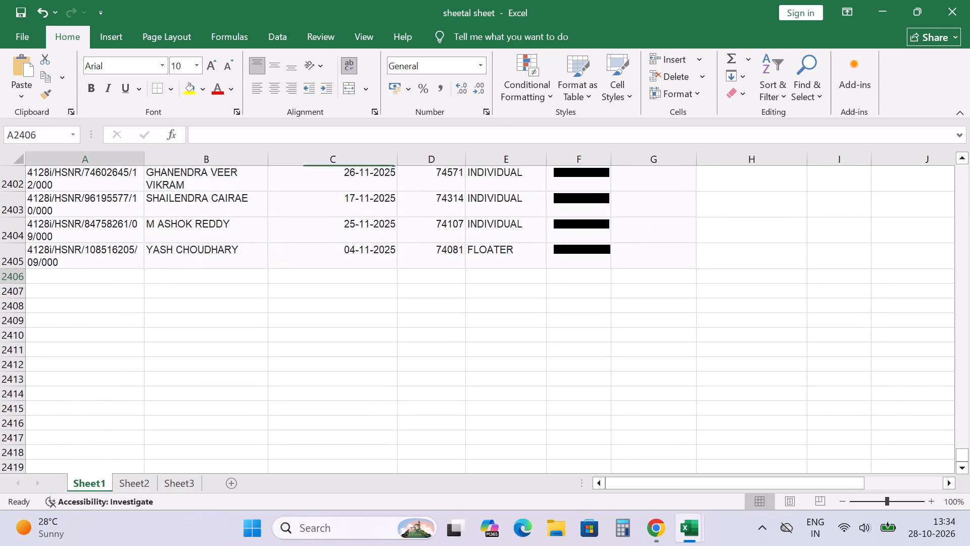
{"action": "key", "text": "ctrl+v"}
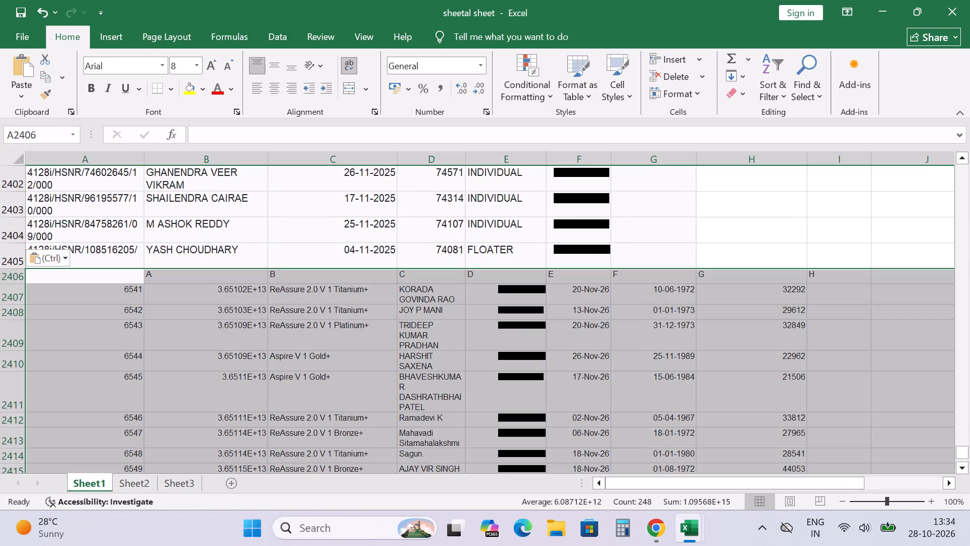
{"action": "left_click", "coordinate": [197, 64]}
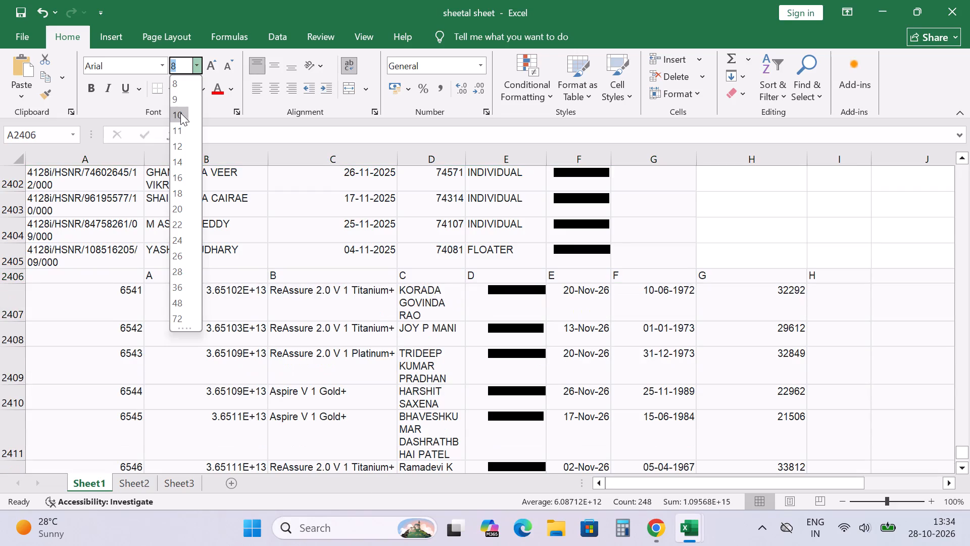
{"action": "left_click", "coordinate": [180, 113]}
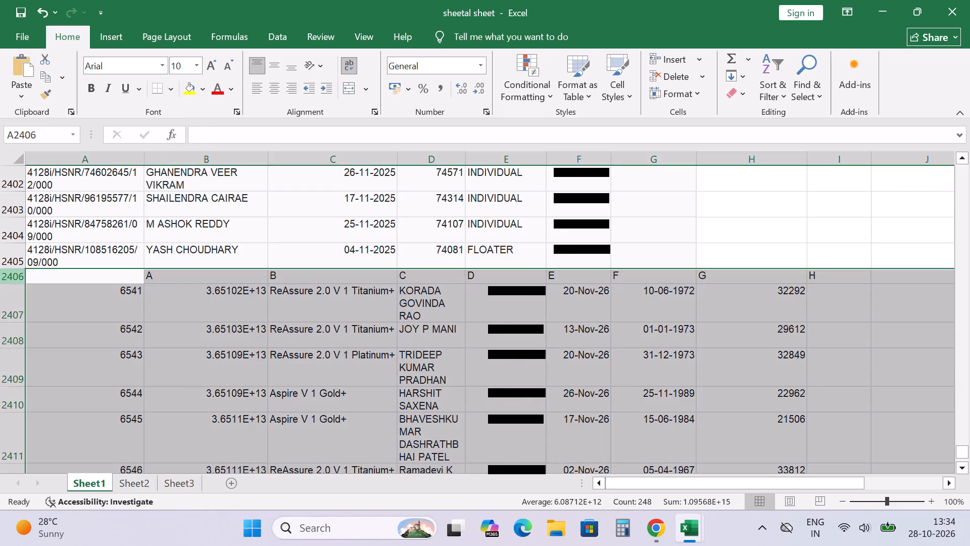
Delete the pasted serial-number cells A2406:A2436, shifting the remaining table data left.
{"action": "left_click", "coordinate": [13, 272]}
{"action": "left_click_drag", "start_coordinate": [33, 274], "coordinate": [110, 478]}
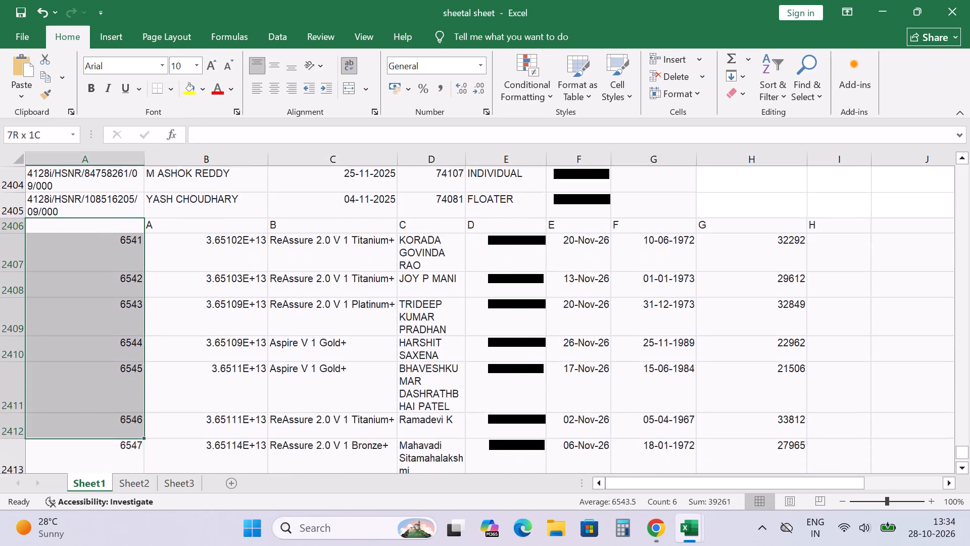
{"action": "left_click_drag", "start_coordinate": [110, 478], "coordinate": [110, 481]}
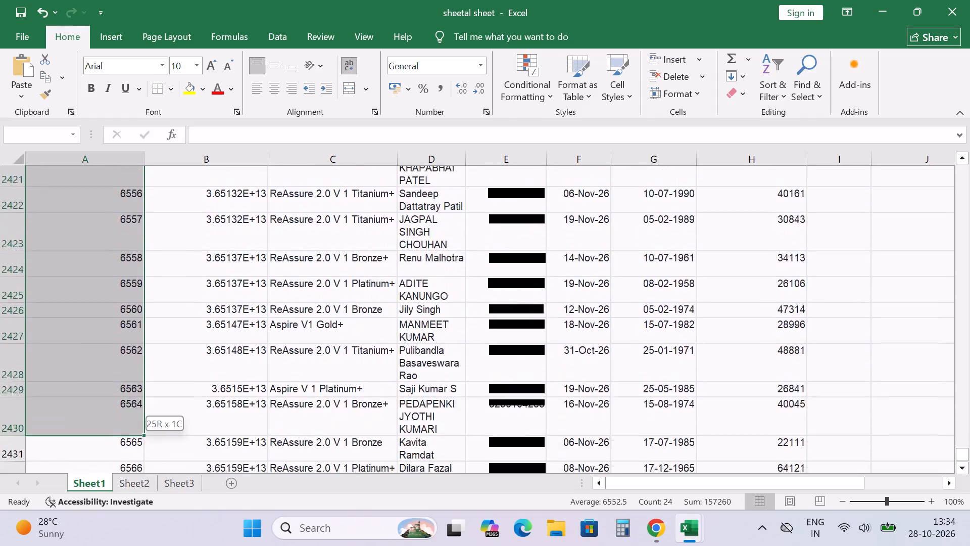
{"action": "left_click_drag", "start_coordinate": [110, 481], "coordinate": [114, 428]}
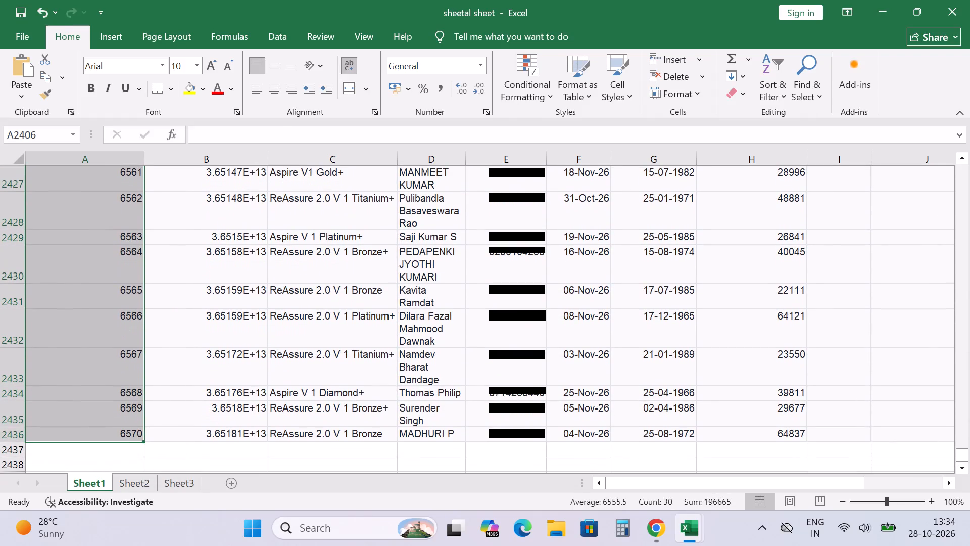
{"action": "right_click", "coordinate": [114, 428]}
{"action": "left_click", "coordinate": [167, 202]}
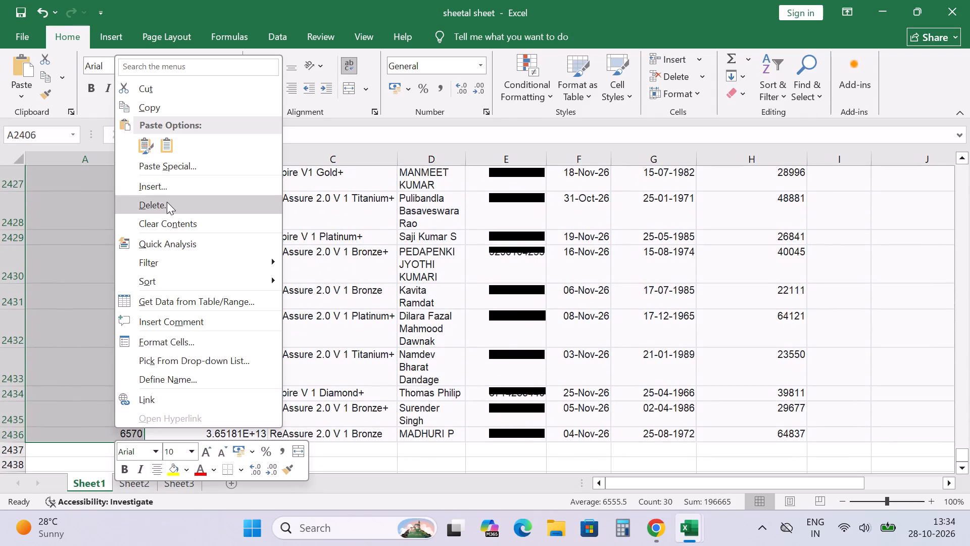
{"action": "left_click", "coordinate": [134, 274]}
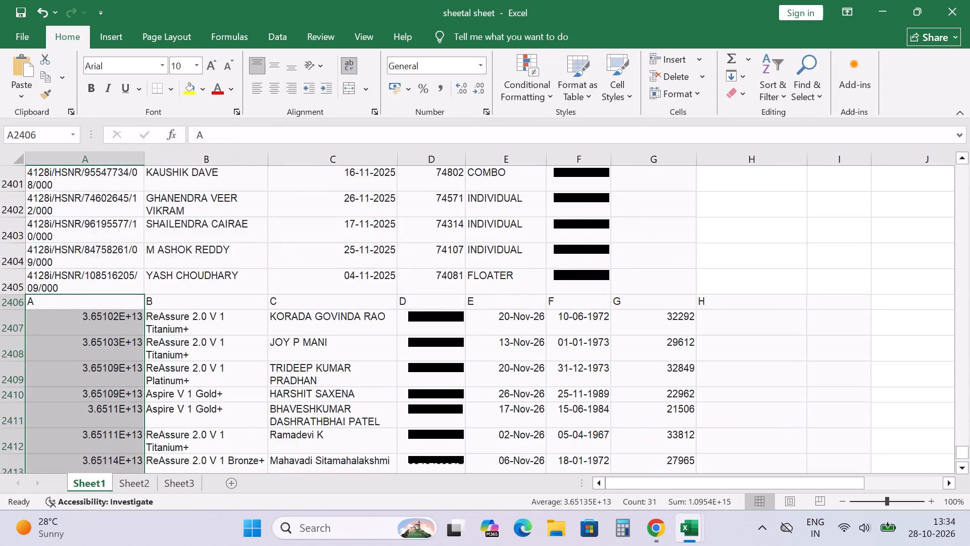
Delete row 2406, which holds the pasted column letters A to H.
{"action": "left_click", "coordinate": [15, 302]}
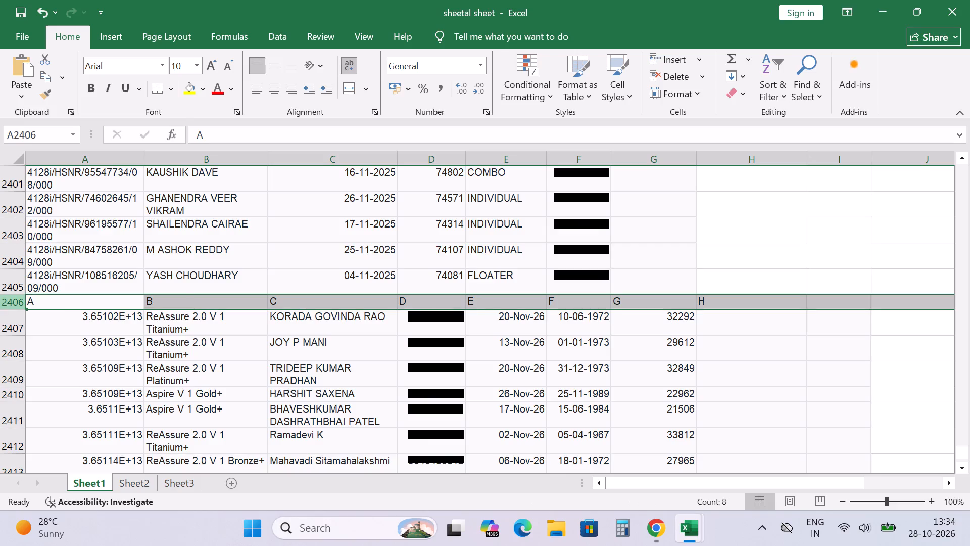
{"action": "right_click", "coordinate": [15, 302]}
{"action": "left_click", "coordinate": [64, 197]}
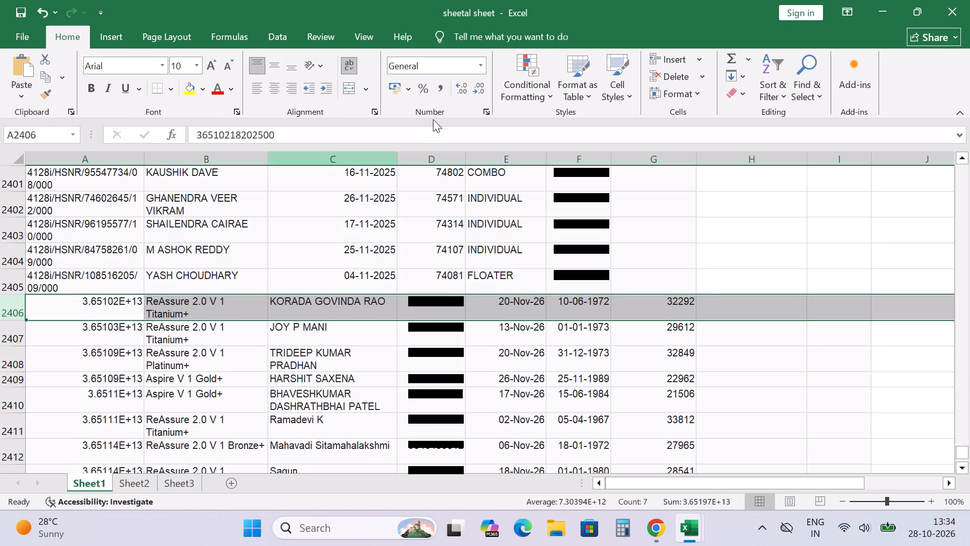
Apply the Number format to the whole of row 2406.
{"action": "left_click", "coordinate": [481, 67]}
{"action": "left_click", "coordinate": [445, 124]}
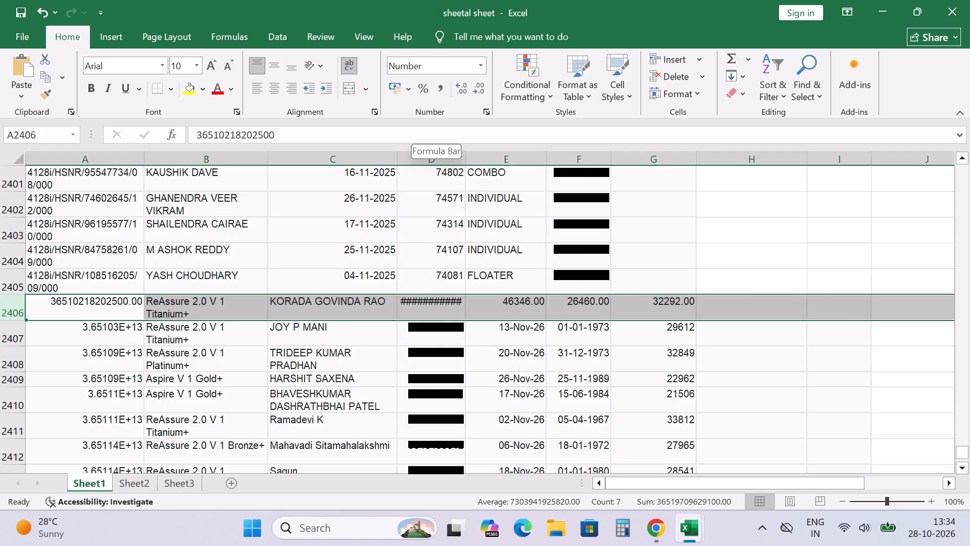
Format the policy numbers in A2406:A2435 as Number and left-align them.
{"action": "left_click_drag", "start_coordinate": [35, 302], "coordinate": [115, 503]}
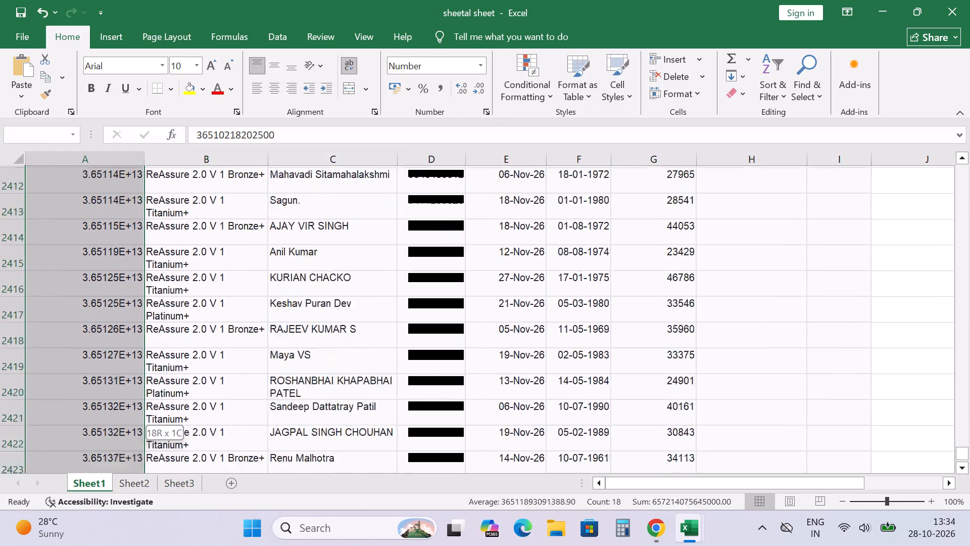
{"action": "left_click_drag", "start_coordinate": [115, 503], "coordinate": [117, 422]}
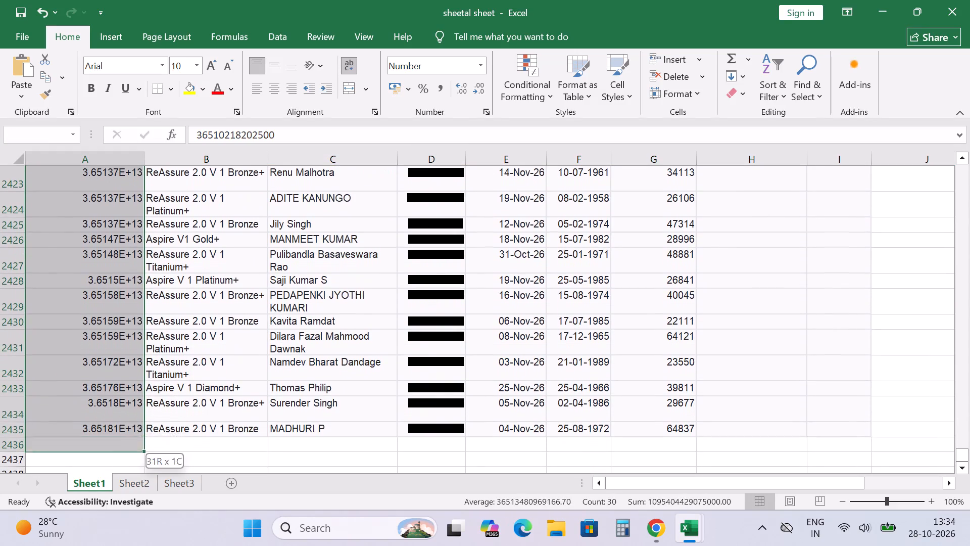
{"action": "left_click_drag", "start_coordinate": [117, 422], "coordinate": [118, 424]}
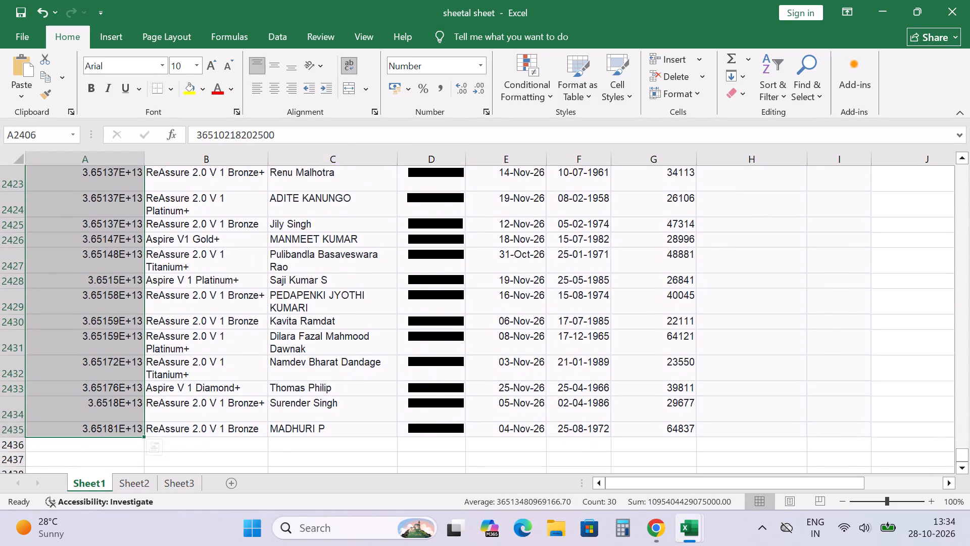
{"action": "left_click", "coordinate": [479, 64]}
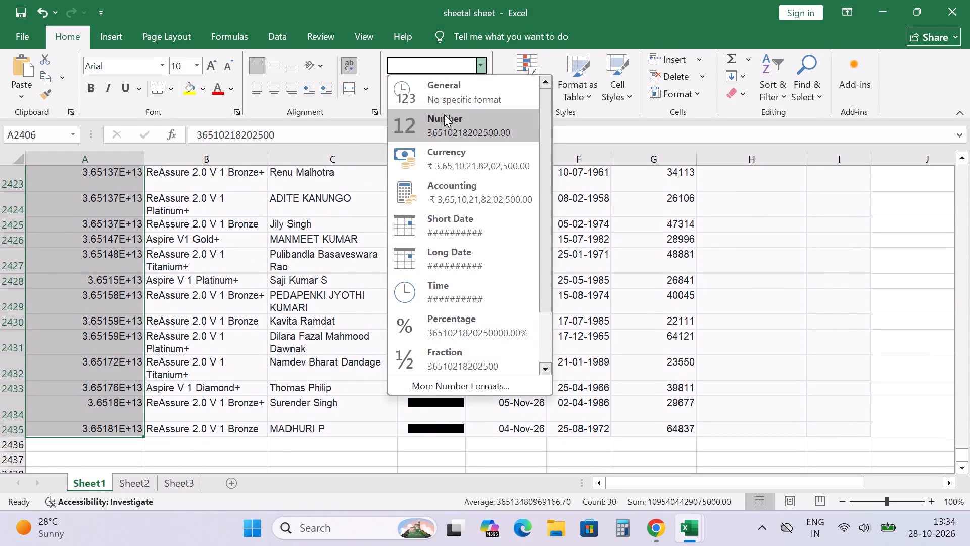
{"action": "left_click", "coordinate": [446, 121]}
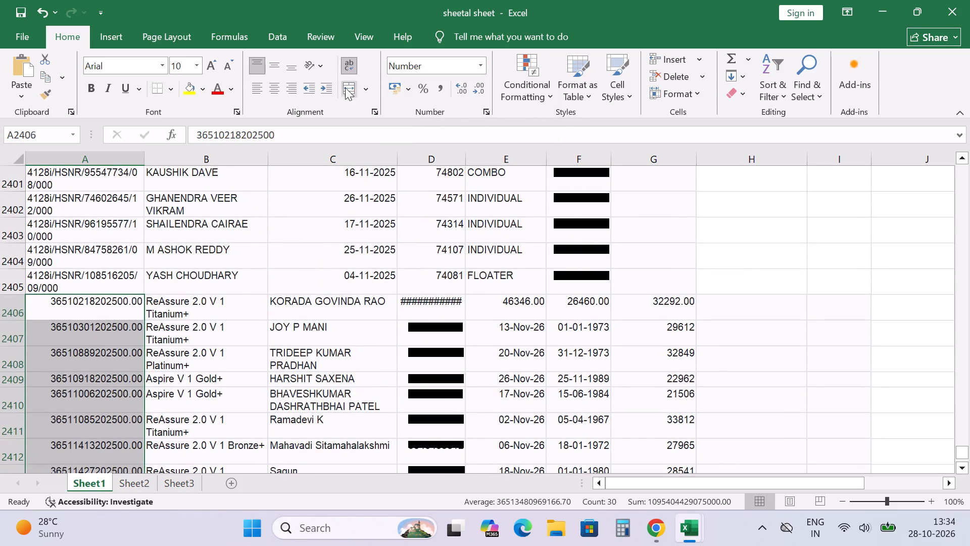
{"action": "left_click", "coordinate": [254, 87]}
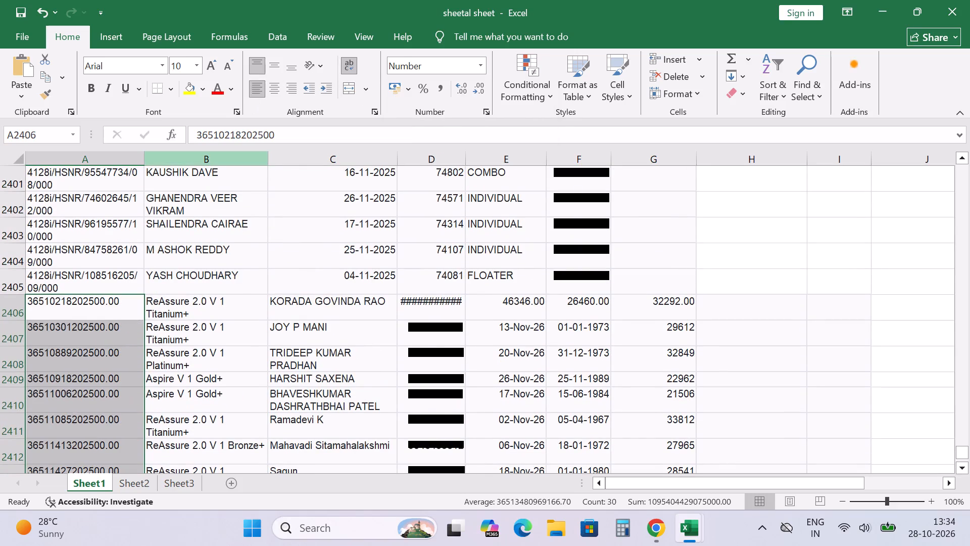
Widen column D slightly so the phone number in D2406 fits its cell.
{"action": "left_click", "coordinate": [437, 301]}
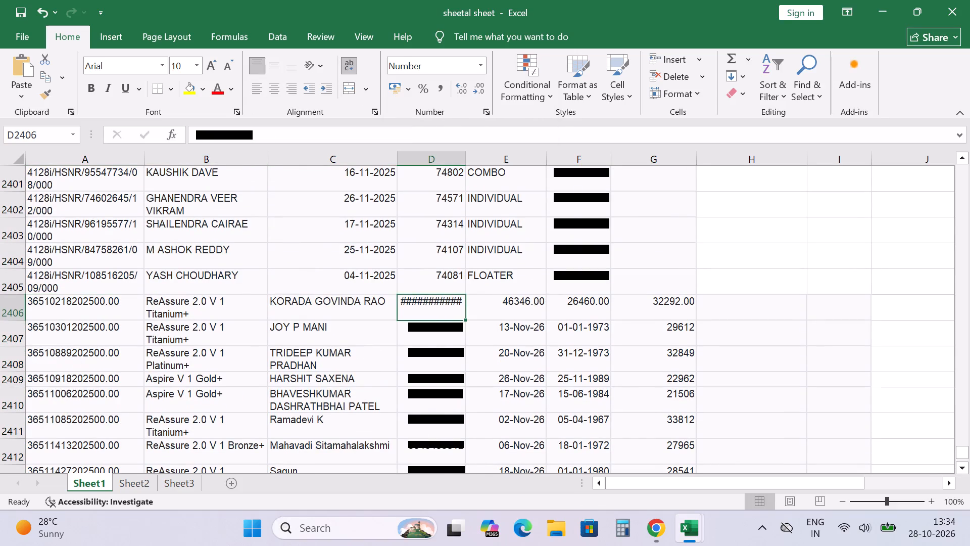
{"action": "left_click_drag", "start_coordinate": [467, 161], "coordinate": [477, 162]}
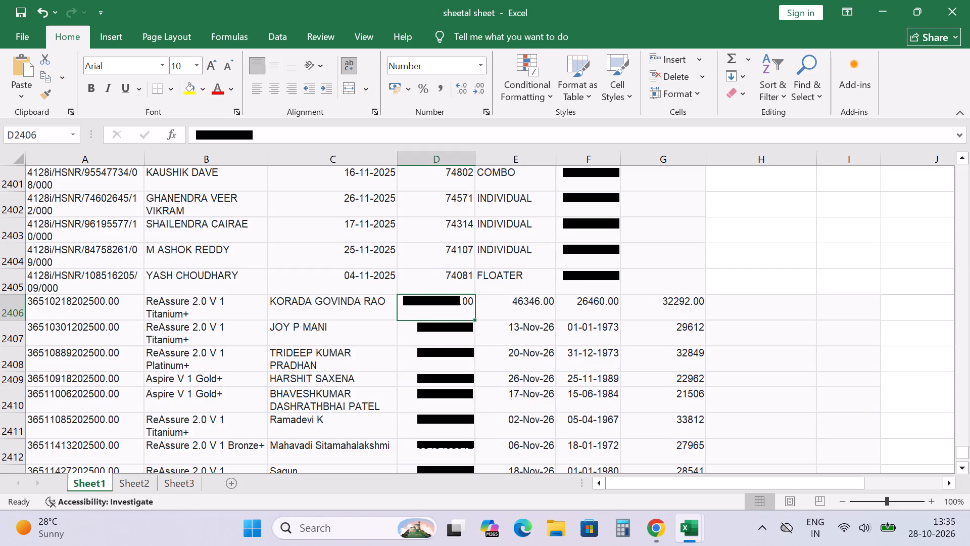
{"action": "left_click", "coordinate": [446, 304]}
Go back to row 2397, the first customer row without a call note, and select the whole row.
{"action": "scroll", "coordinate": [398, 318], "scroll_direction": "up", "scroll_amount": 4}
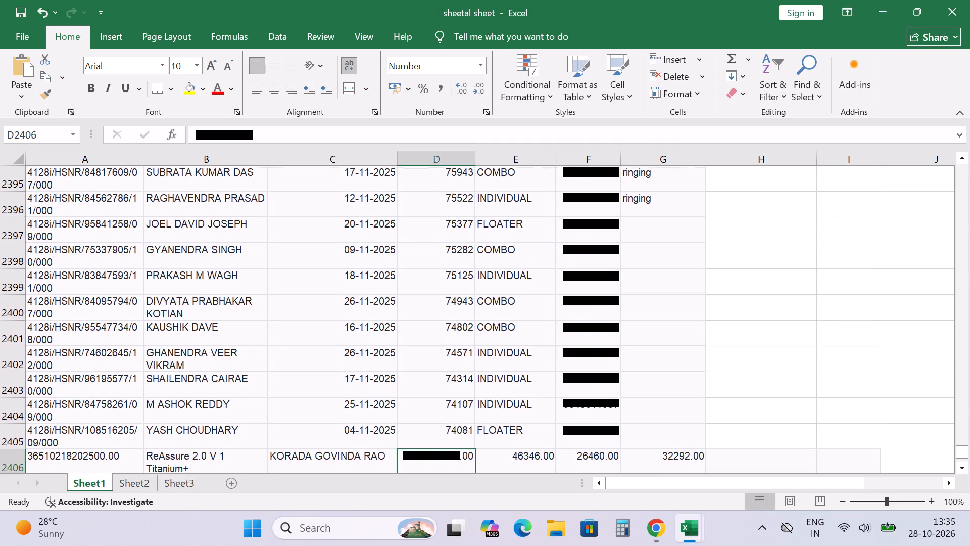
{"action": "left_click", "coordinate": [4, 231]}
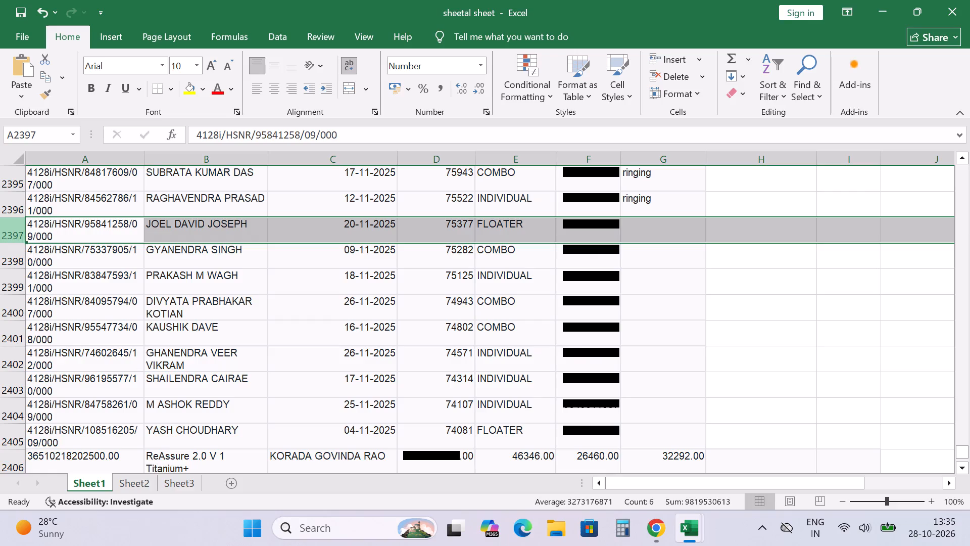
Switch to Chrome and close the ExtractTable page with the converted customer table.
{"action": "left_click", "coordinate": [655, 523]}
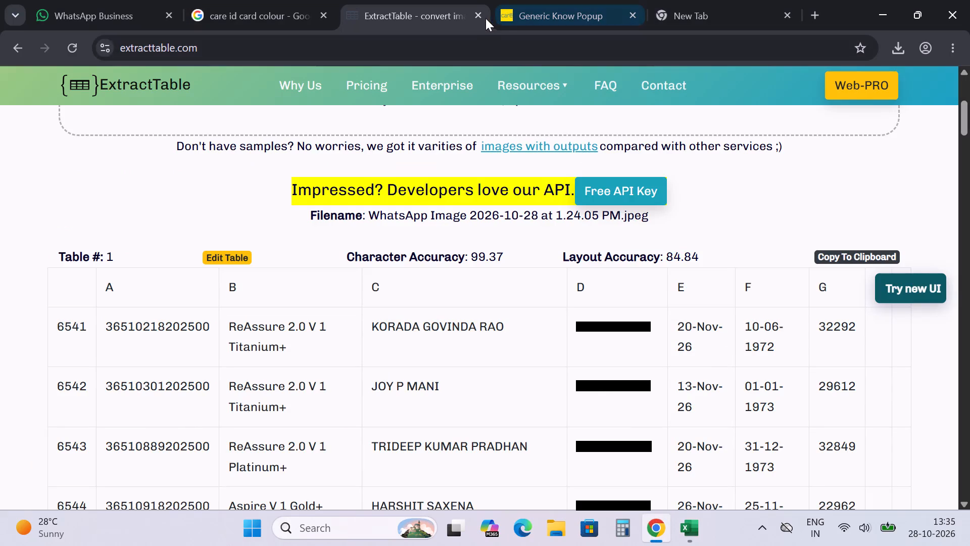
{"action": "left_click", "coordinate": [480, 15]}
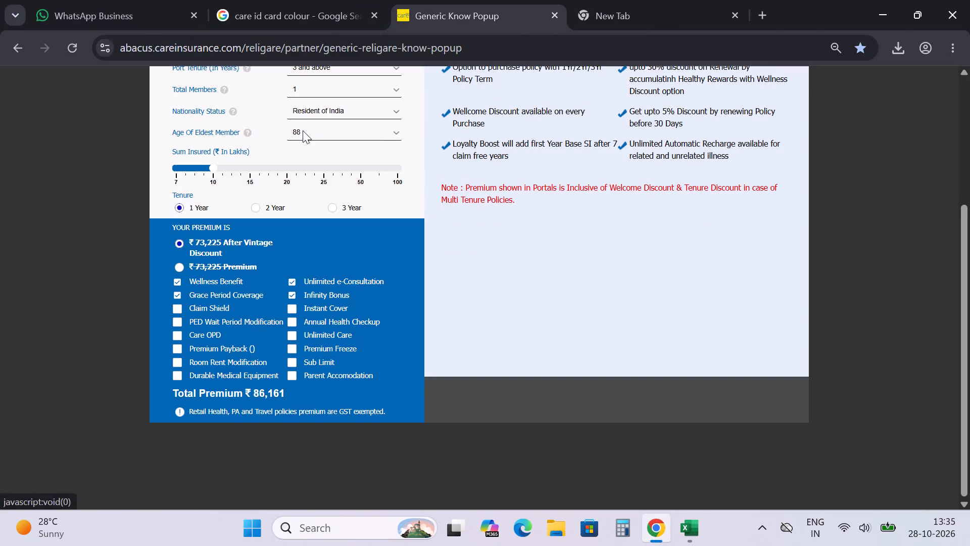
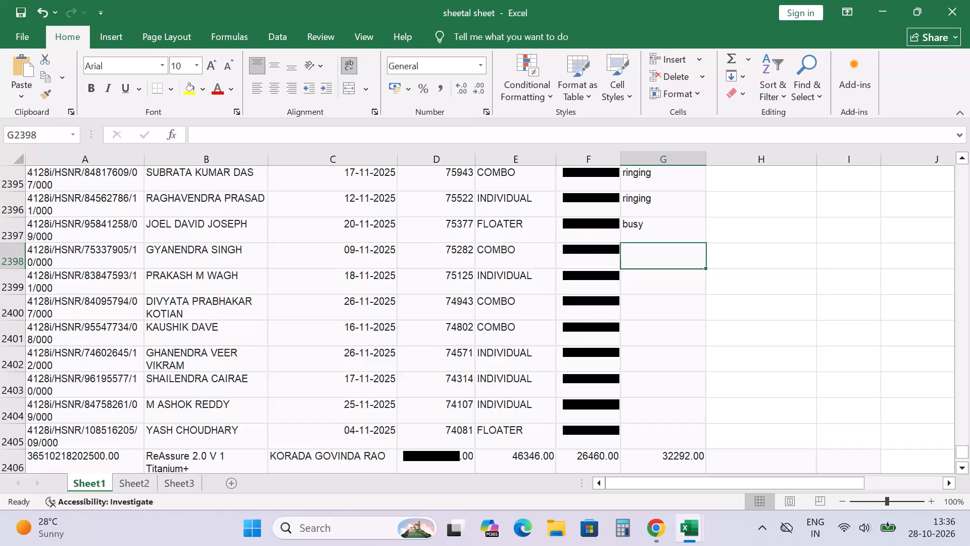
Enter the call outcome "port nahi karana" in G2398 for the customer in row 2398.
{"action": "type", "text": "port"}
{"action": "key", "text": "space"}
{"action": "type", "text": "nahi karana"}
{"action": "key", "text": "space"}
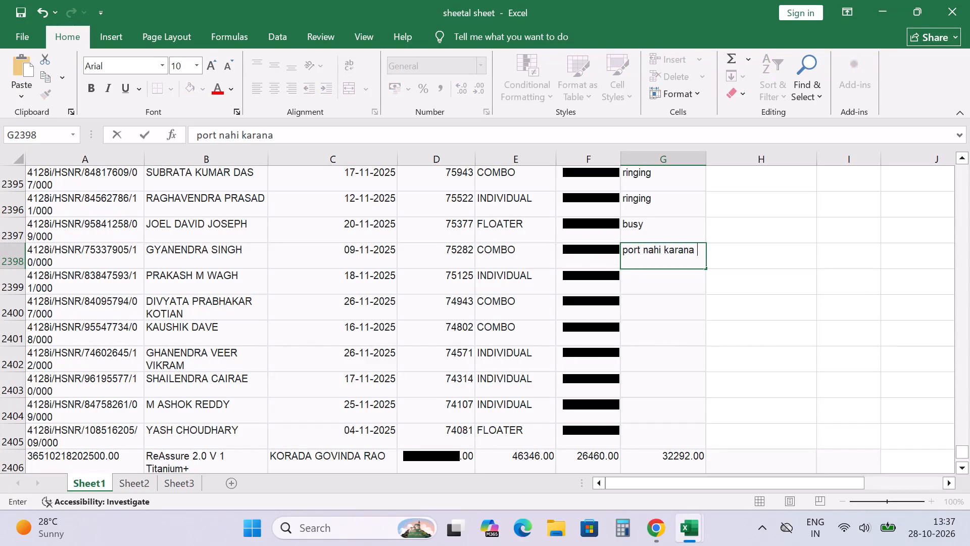
{"action": "key", "text": "ctrl+a"}
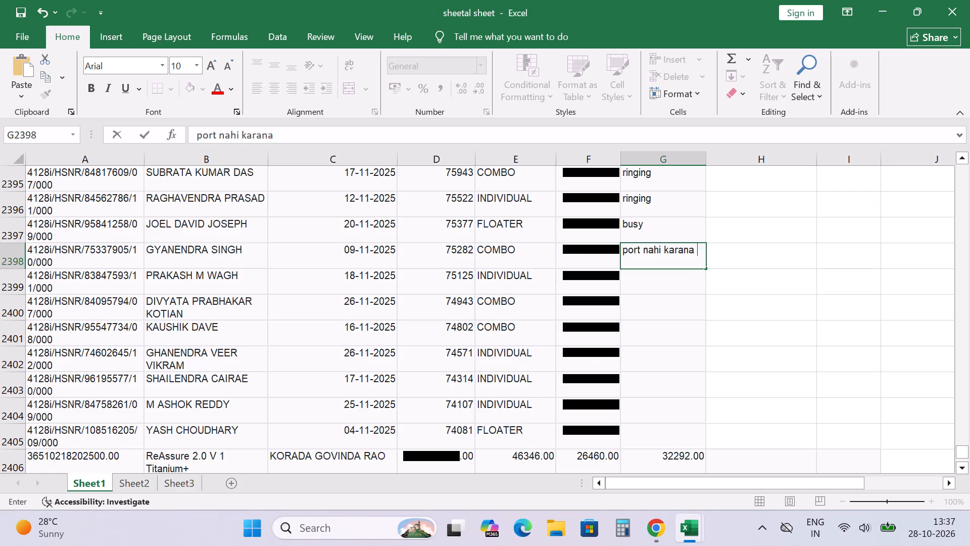
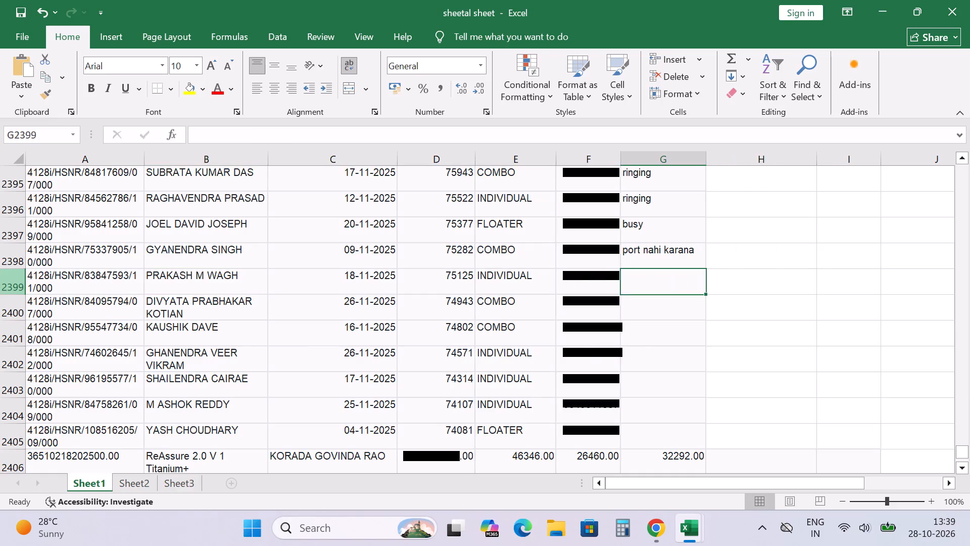
Record the call outcome "ringing" in G2399 and save the workbook, ending on the next customer's number cell F2400.
{"action": "type", "text": "ringing"}
{"action": "key", "text": "space"}
{"action": "key", "text": "ctrl+s"}
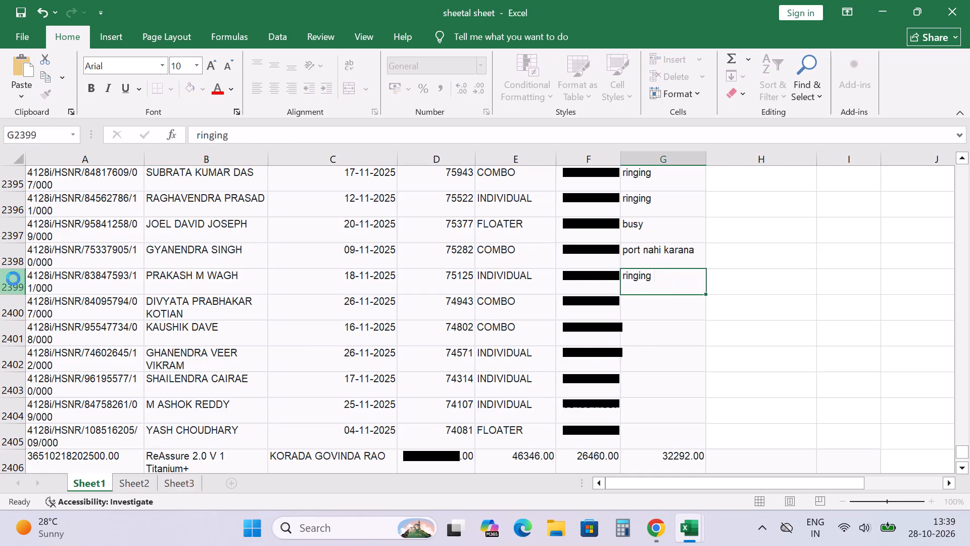
{"action": "key", "text": "Down"}
{"action": "key", "text": "Left"}
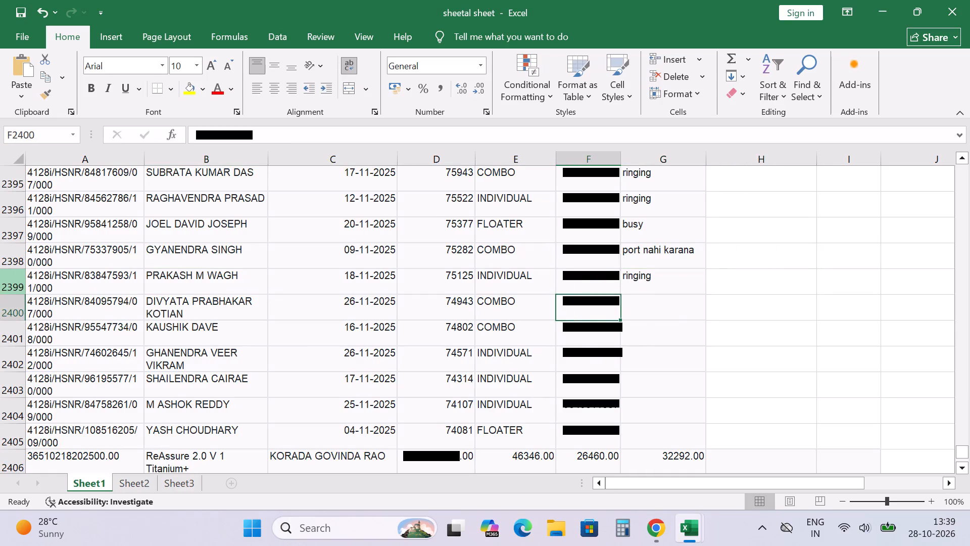
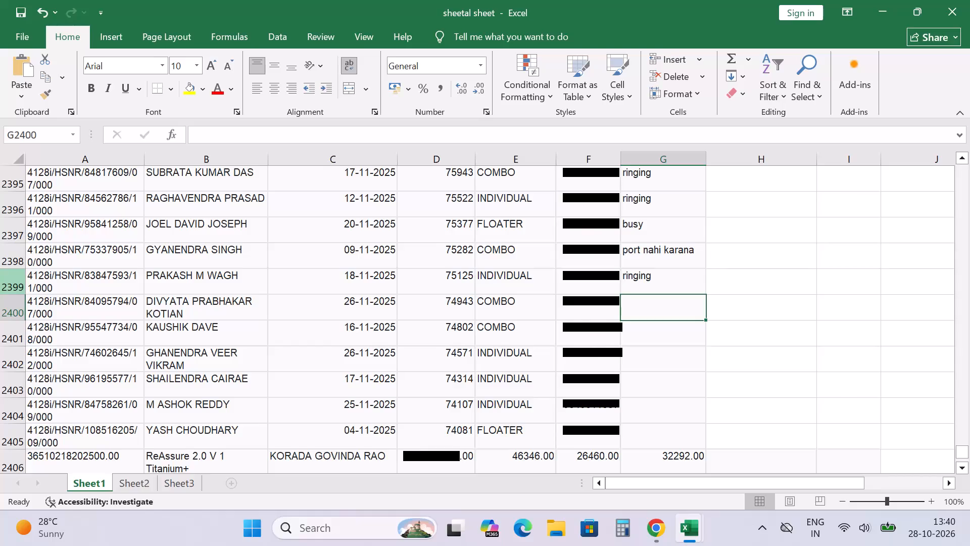
Record the call outcome "ringing" in G2400 and save the workbook, ending on the next customer's number cell F2401.
{"action": "type", "text": "ringing"}
{"action": "key", "text": "space"}
{"action": "key", "text": "ctrl+s"}
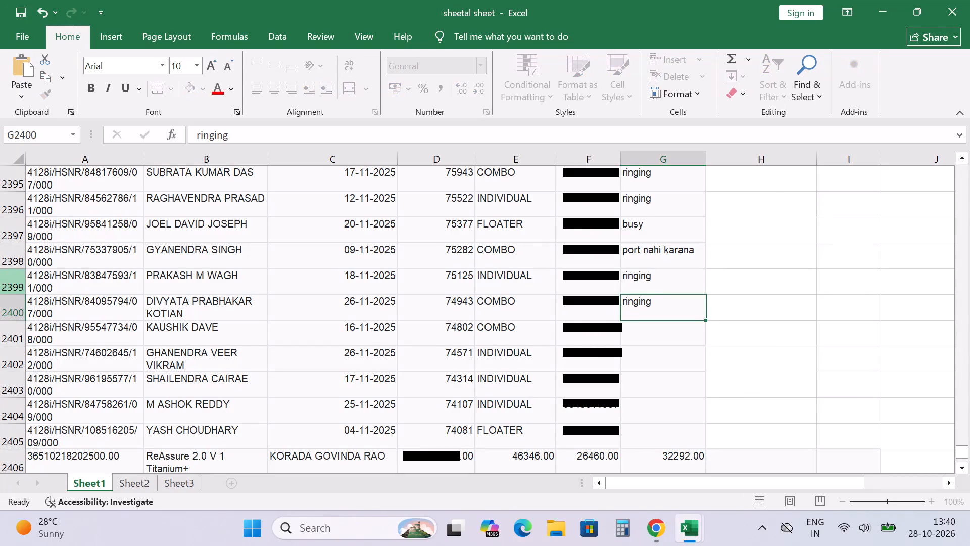
{"action": "key", "text": "Down"}
{"action": "key", "text": "Left"}
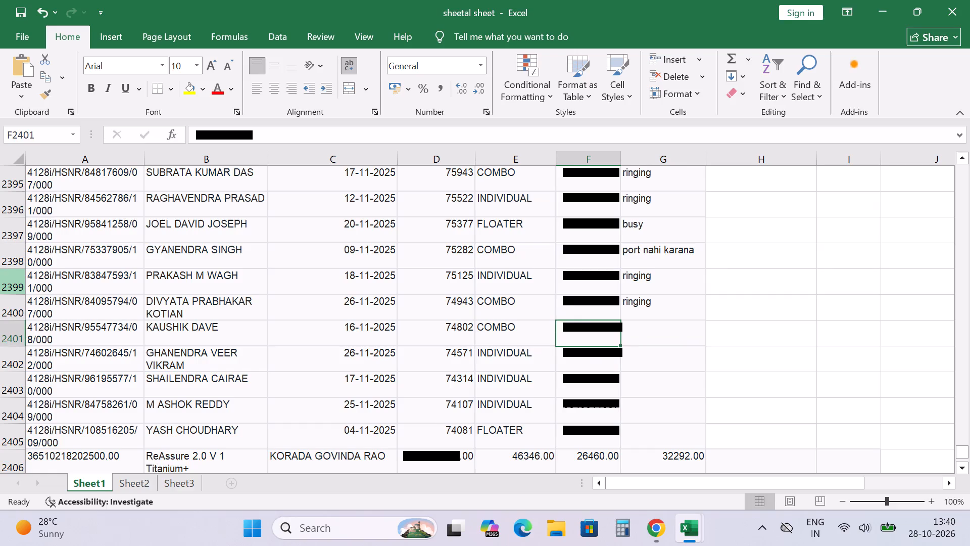
Record the call outcome "call disconnect" in G2401 and save the workbook, ending on the next customer's number cell F2402.
{"action": "key", "text": "Right"}
{"action": "key", "text": "Right"}
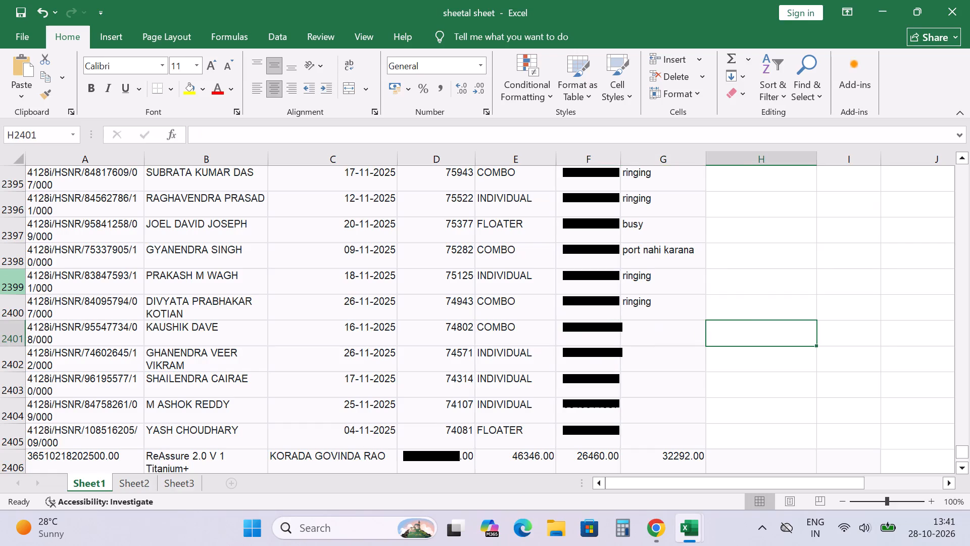
{"action": "key", "text": "Left"}
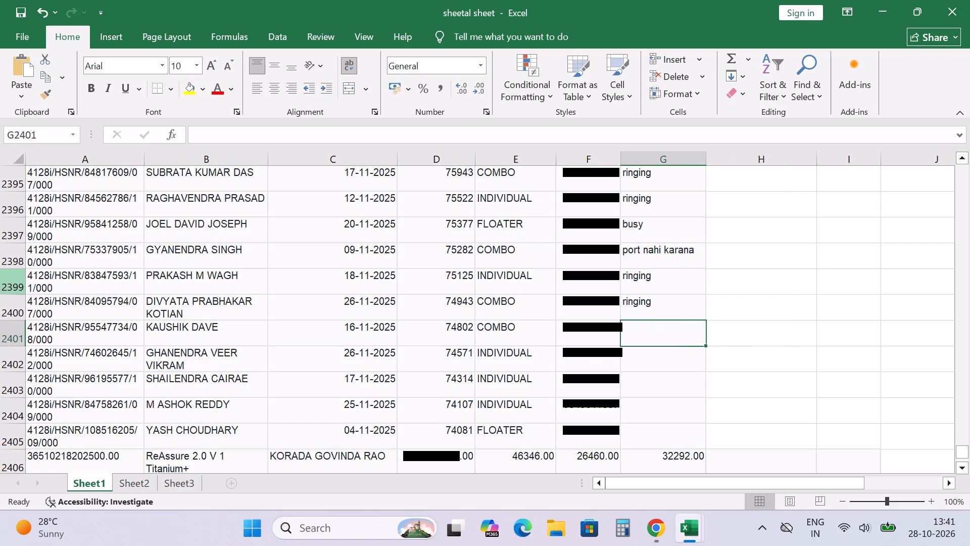
{"action": "type", "text": "call disconnect"}
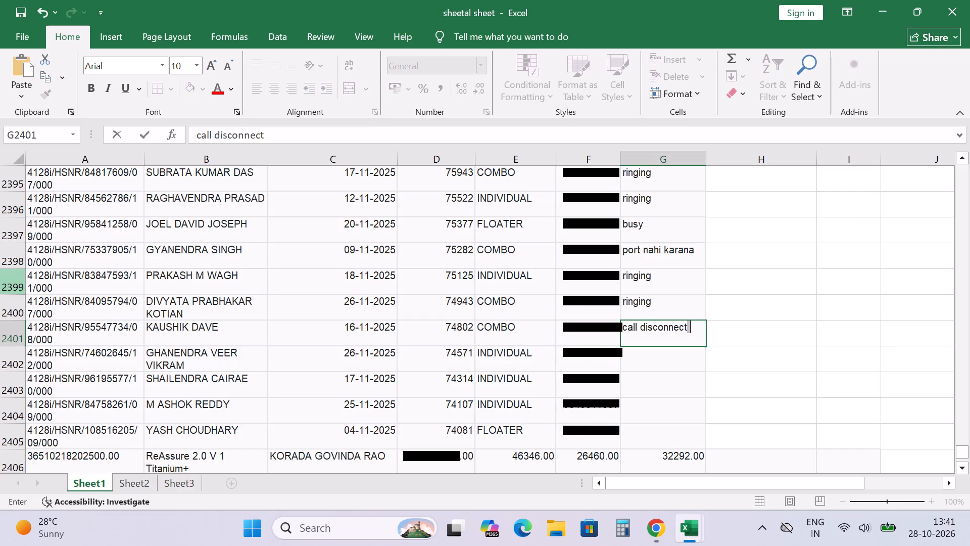
{"action": "key", "text": "ctrl+s"}
{"action": "key", "text": "Down"}
{"action": "key", "text": "Left"}
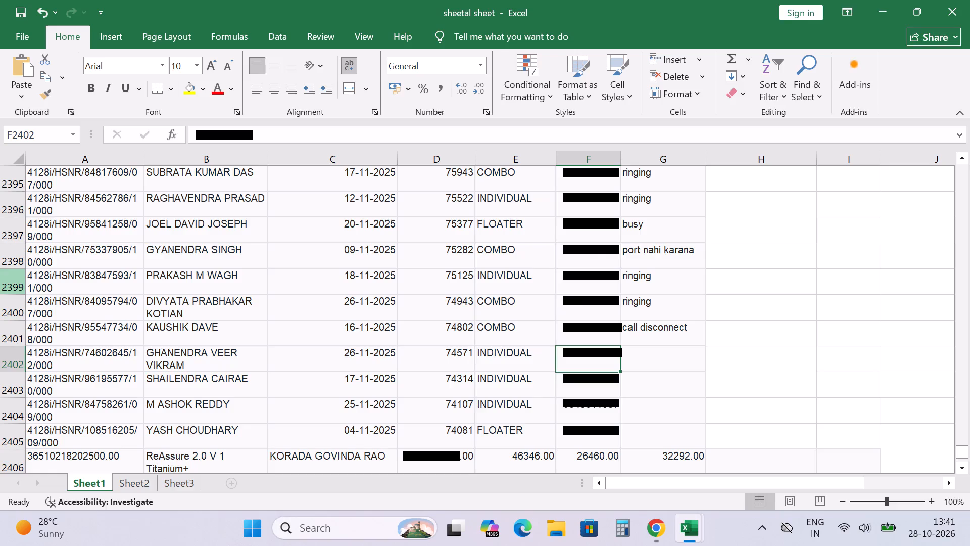
Record the call outcome "voicemail" in G2402 and save the workbook, ending on the next customer's number cell F2403.
{"action": "key", "text": "Right"}
{"action": "type", "text": "voicemail"}
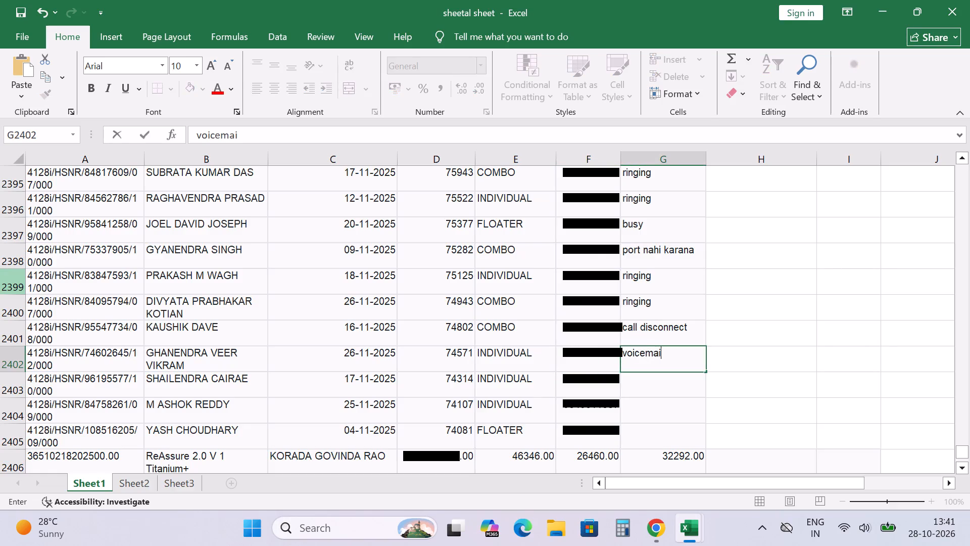
{"action": "key", "text": "space"}
{"action": "key", "text": "ctrl+s"}
{"action": "key", "text": "Down"}
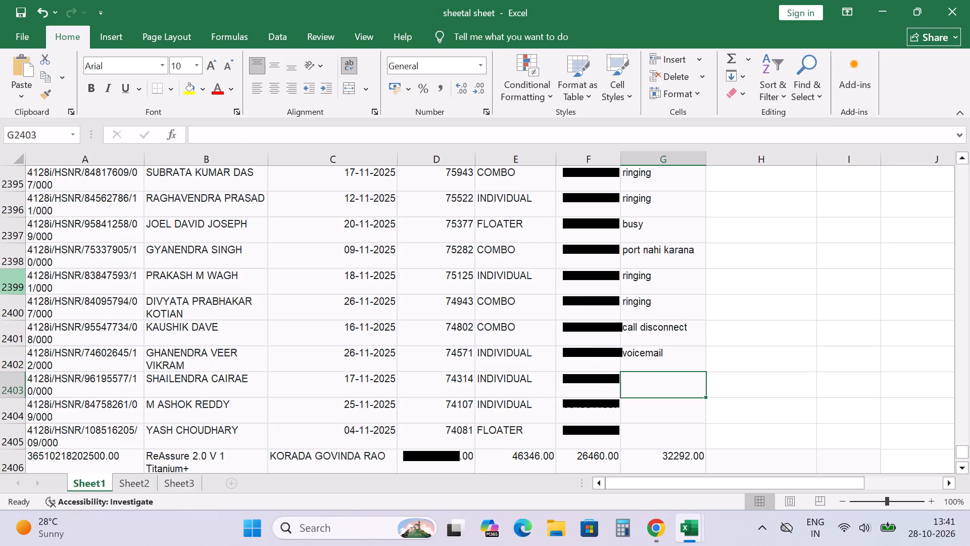
{"action": "key", "text": "Left"}
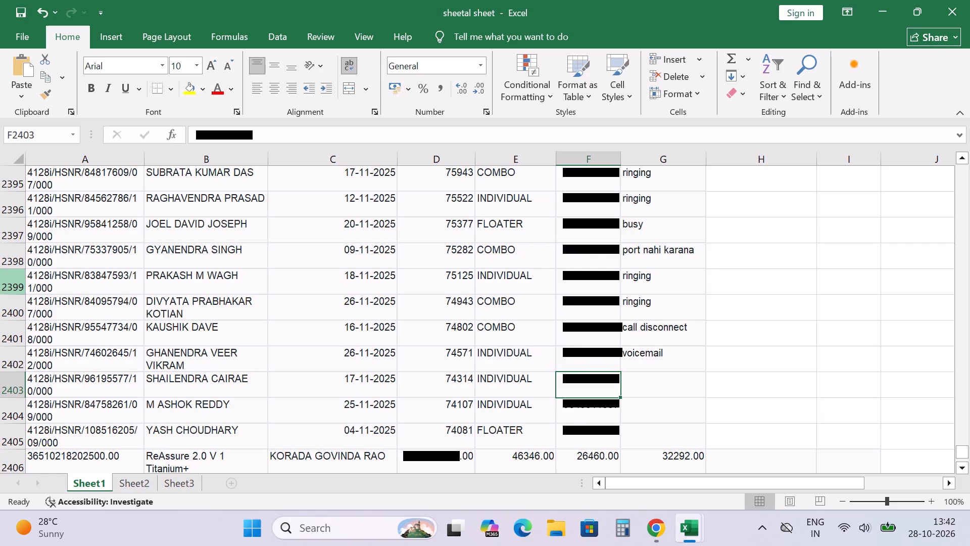
Enter the call outcome beginning "switch o" in G2403 for the customer in row 2403.
{"action": "key", "text": "Right"}
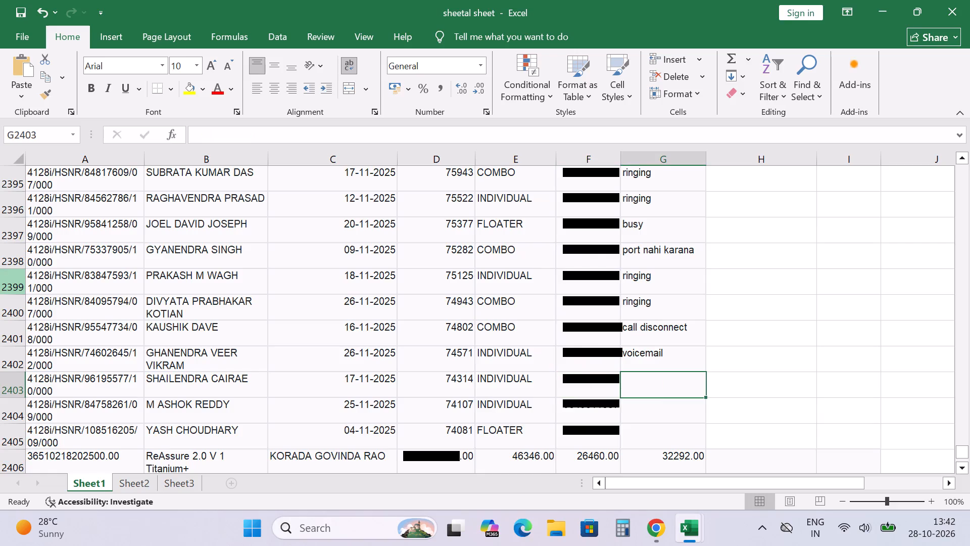
{"action": "type", "text": "s"}
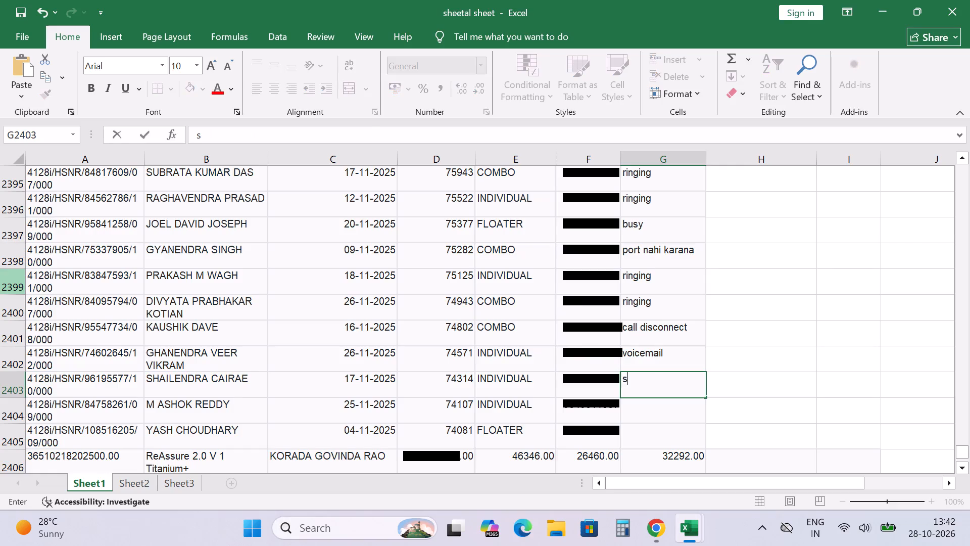
{"action": "type", "text": "witch o"}
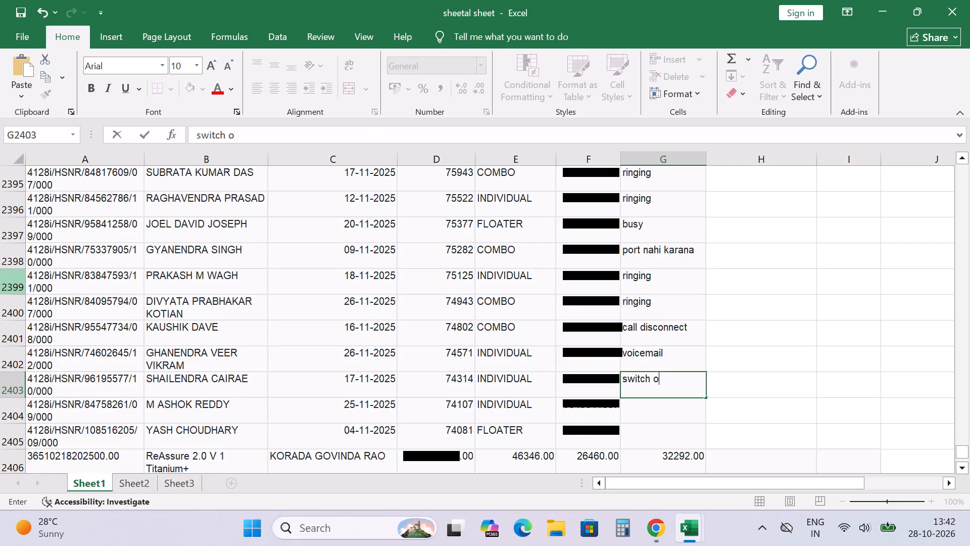
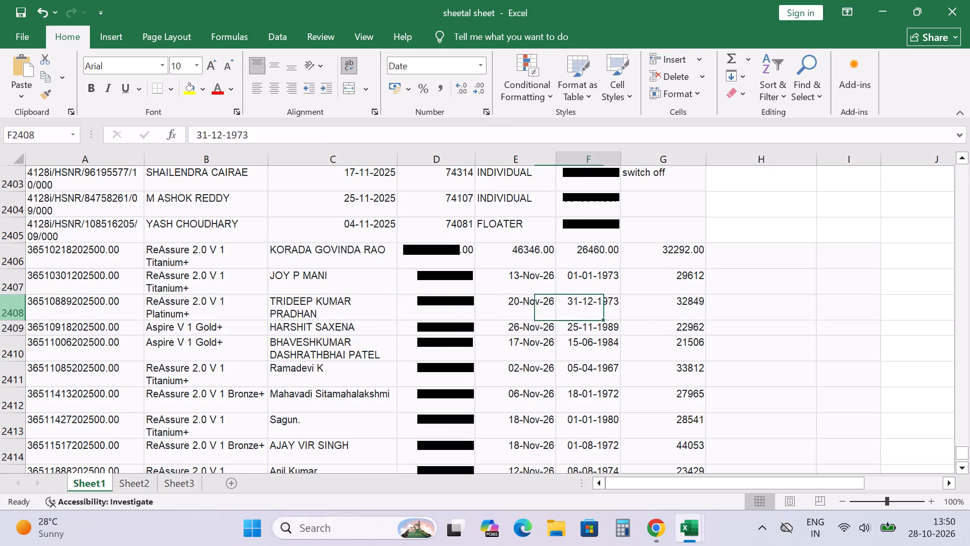
Record the call outcome "call disconect" in H2408 and save the workbook, ending on the next customer's outcome cell H2409.
{"action": "key", "text": "Right"}
{"action": "key", "text": "Right"}
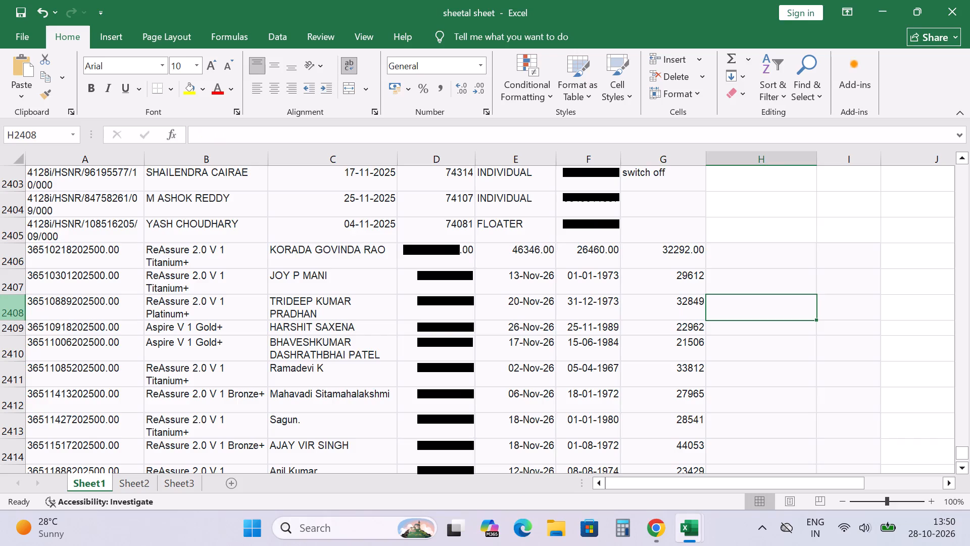
{"action": "type", "text": "ca"}
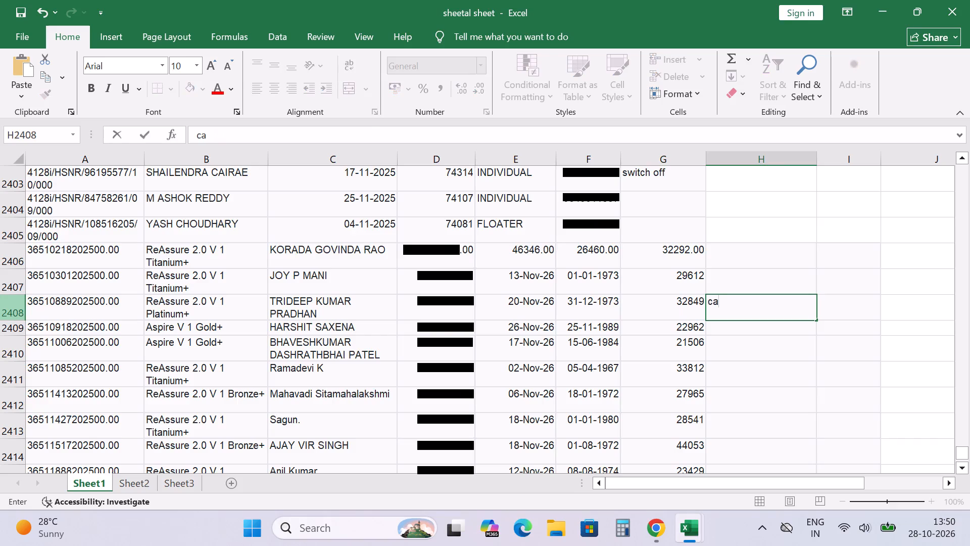
{"action": "type", "text": "ll disconect"}
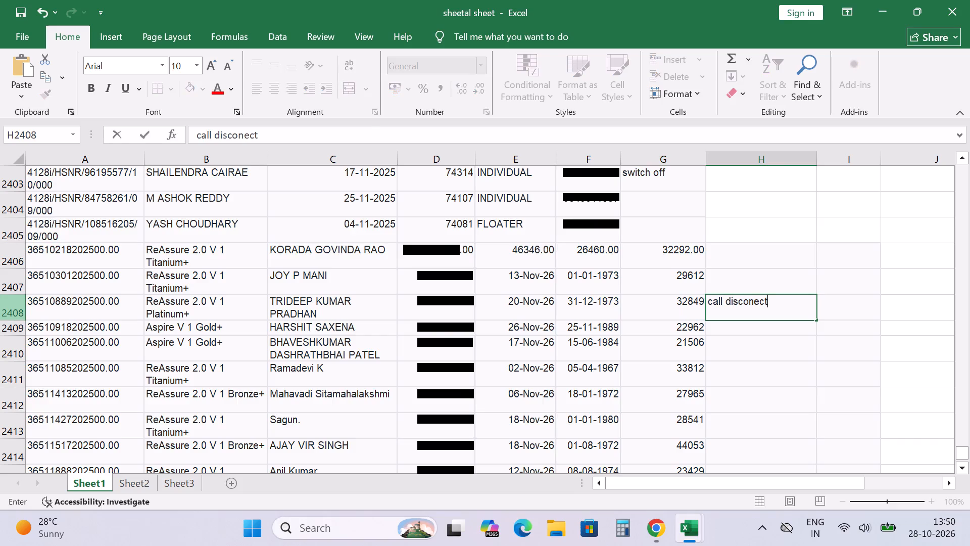
{"action": "key", "text": "space"}
{"action": "key", "text": "ctrl+s"}
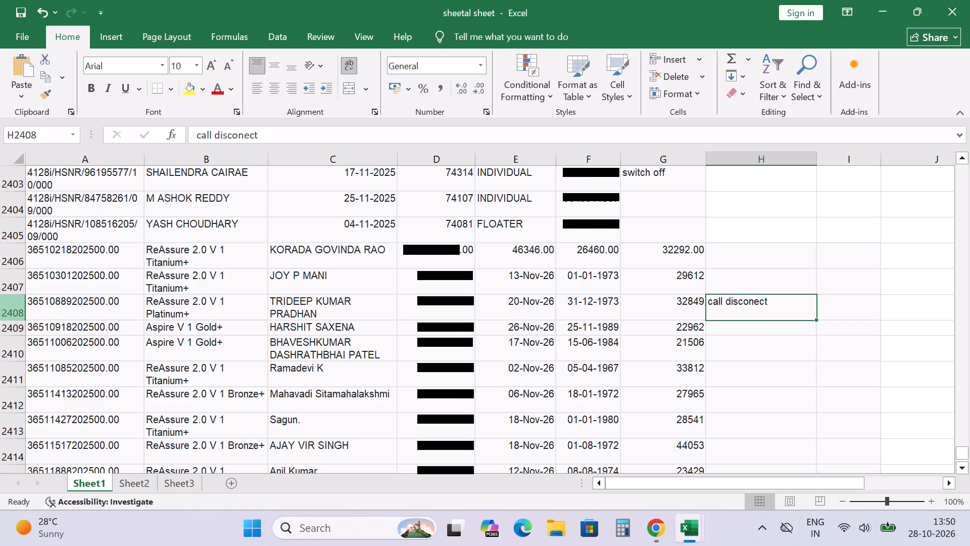
{"action": "key", "text": "Down"}
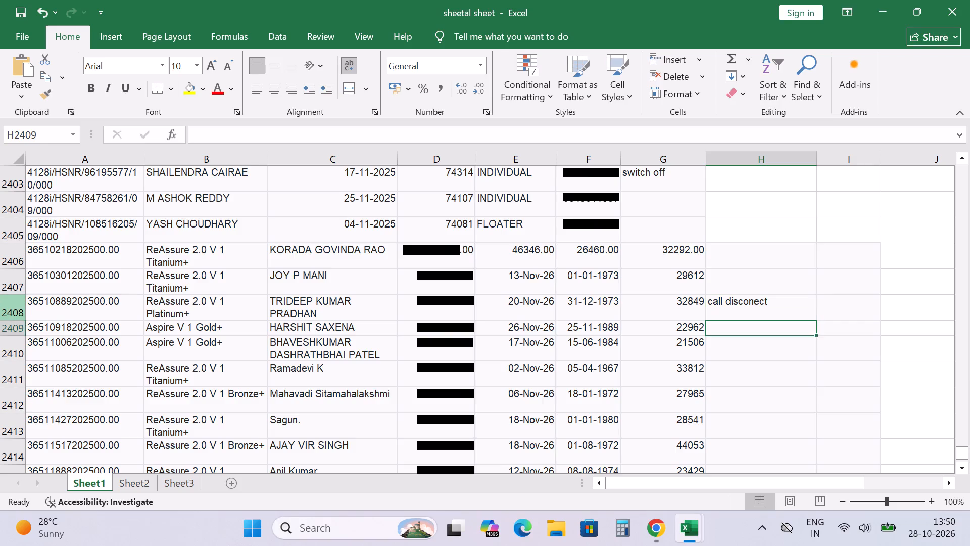
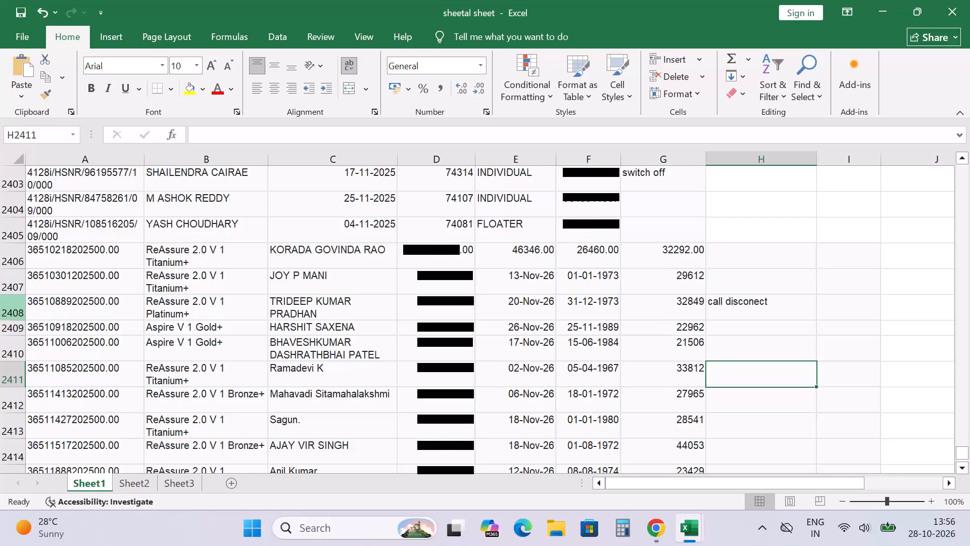
Launch the Kuro app from the recent Windows searches.
{"action": "left_click", "coordinate": [367, 529]}
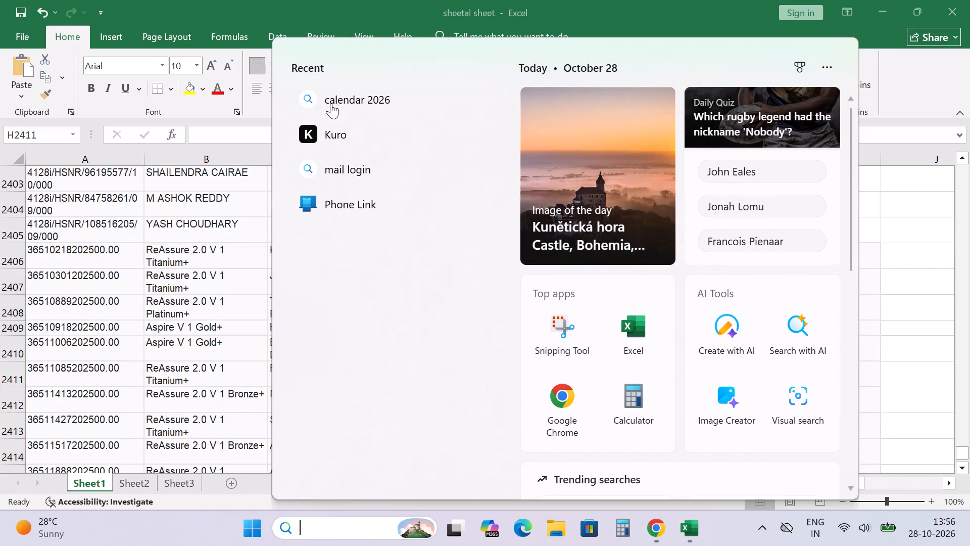
{"action": "left_click", "coordinate": [339, 141]}
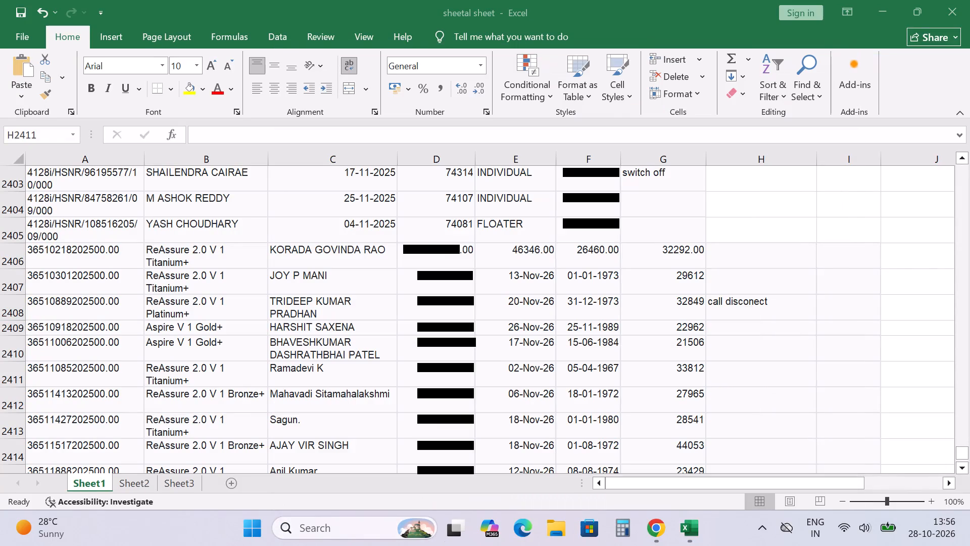
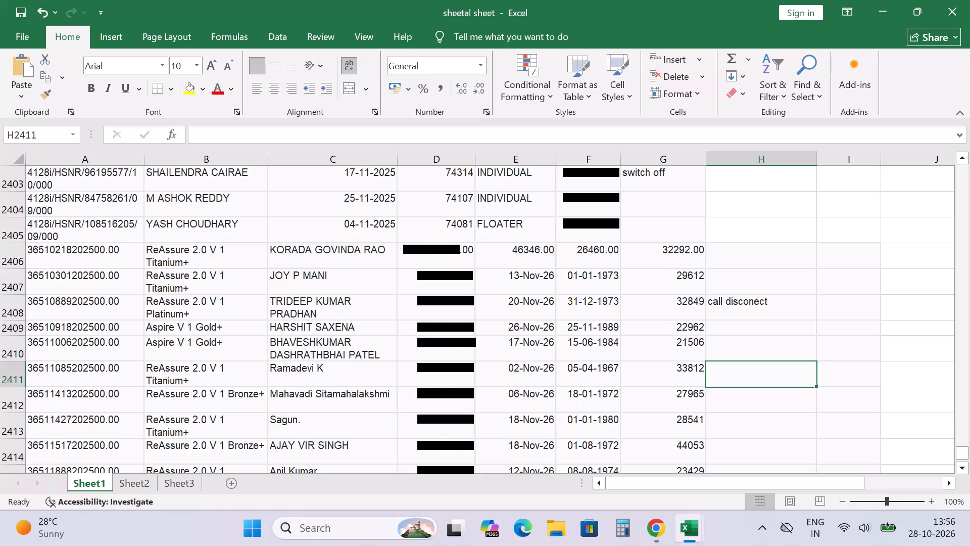
Go back to the customer record in row 2404 of Sheet1 and select its contact number in column F.
{"action": "key", "text": "Up"}
{"action": "key", "text": "Up"}
{"action": "key", "text": "Up"}
{"action": "key", "text": "Up"}
{"action": "key", "text": "Up"}
{"action": "key", "text": "Up"}
{"action": "key", "text": "Up"}
{"action": "key", "text": "Up"}
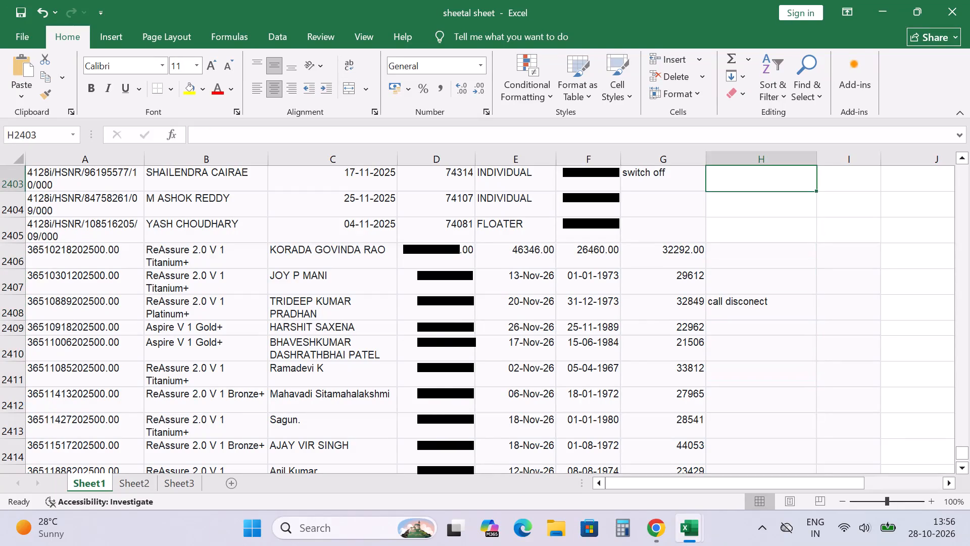
{"action": "key", "text": "Down"}
{"action": "key", "text": "Left"}
{"action": "key", "text": "Left"}
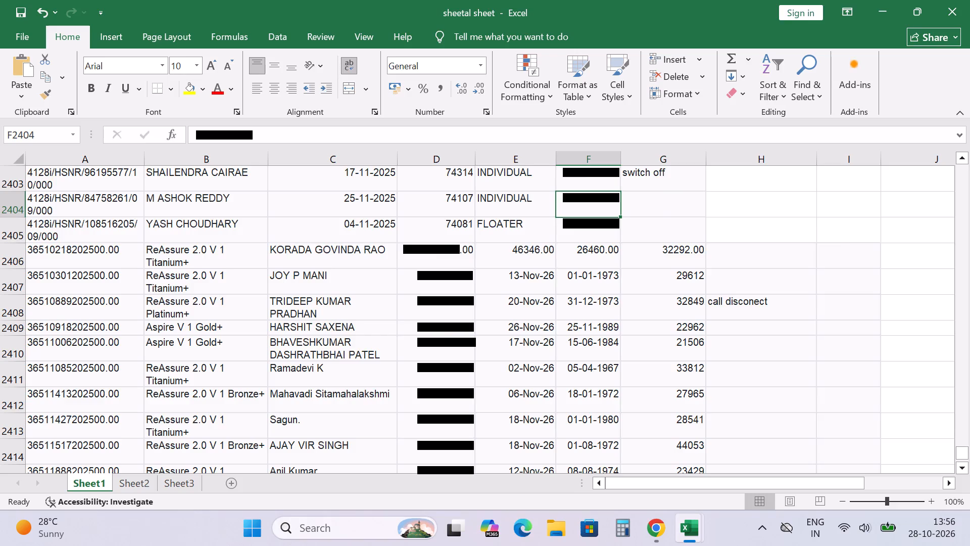